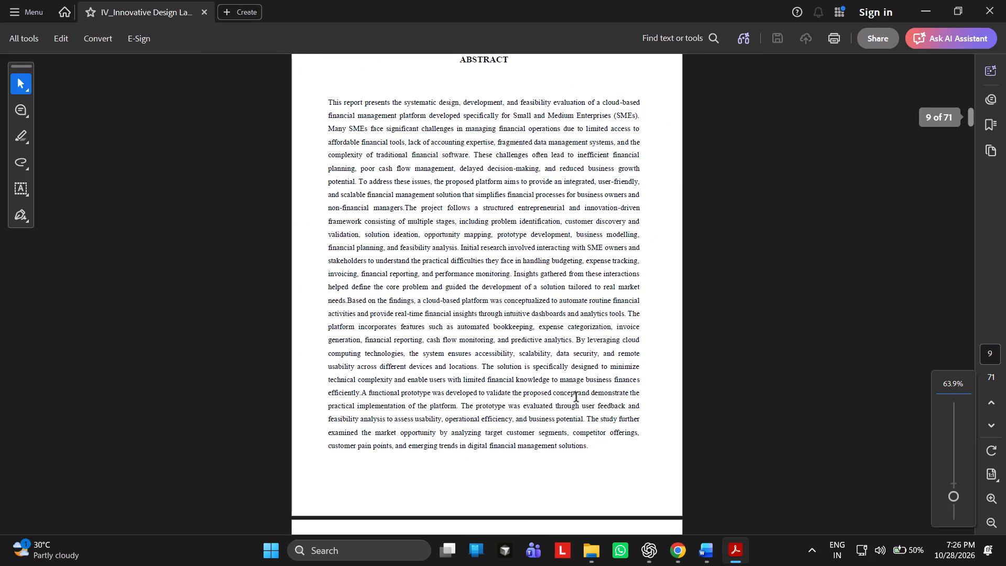
left_click_drag(329, 102, 493, 264)
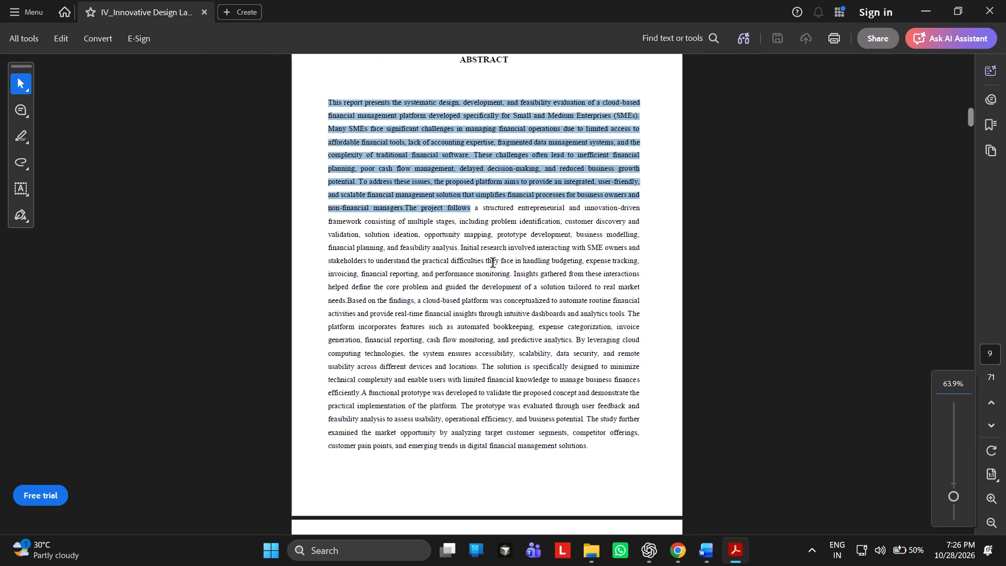
left_click_drag(493, 264, 600, 452)
key("ctrl+c")
key("alt+Tab")
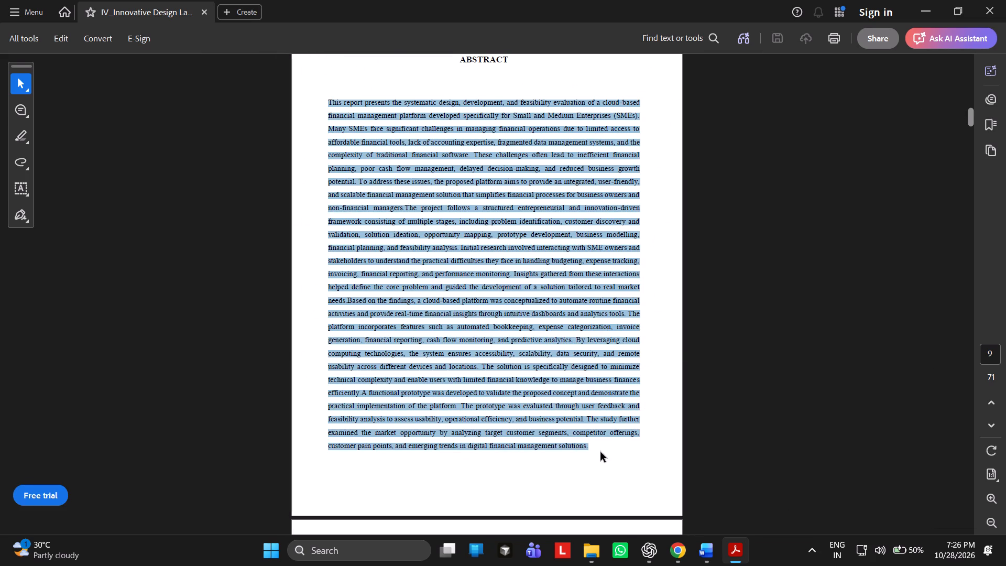
key("alt+Tab")
left_click(699, 541)
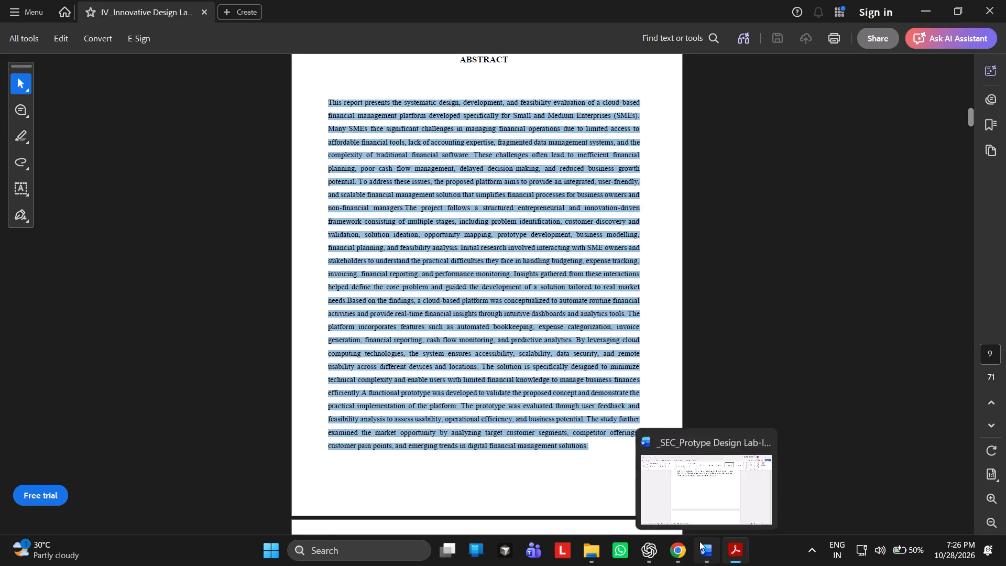
scroll(478, 241, "up", 1)
key("ctrl+v")
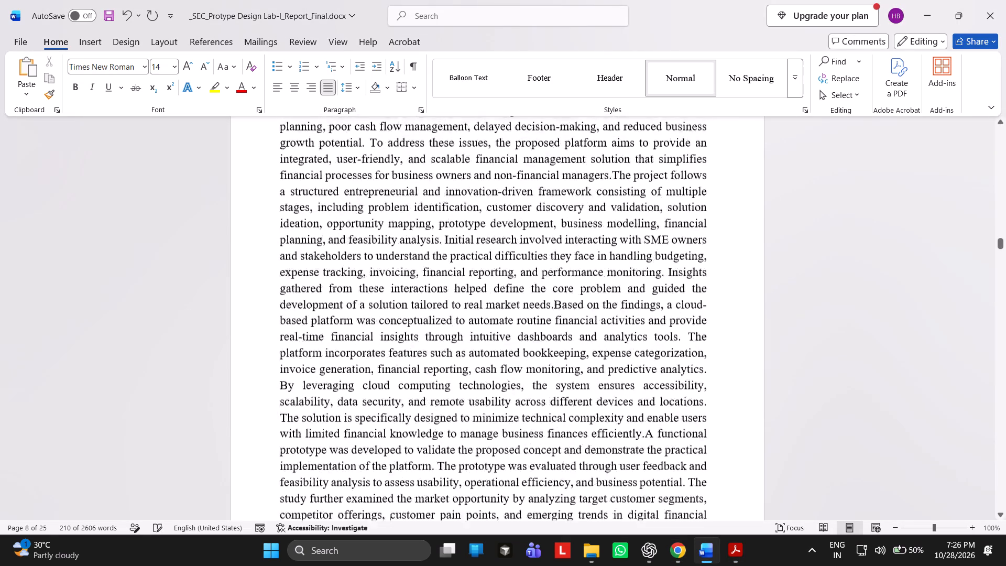
Delete empty lines and the break between the abstract and Chapter 1, pulling the CHAPTER 1 heading up onto the blank page.
scroll(478, 241, "down", 1)
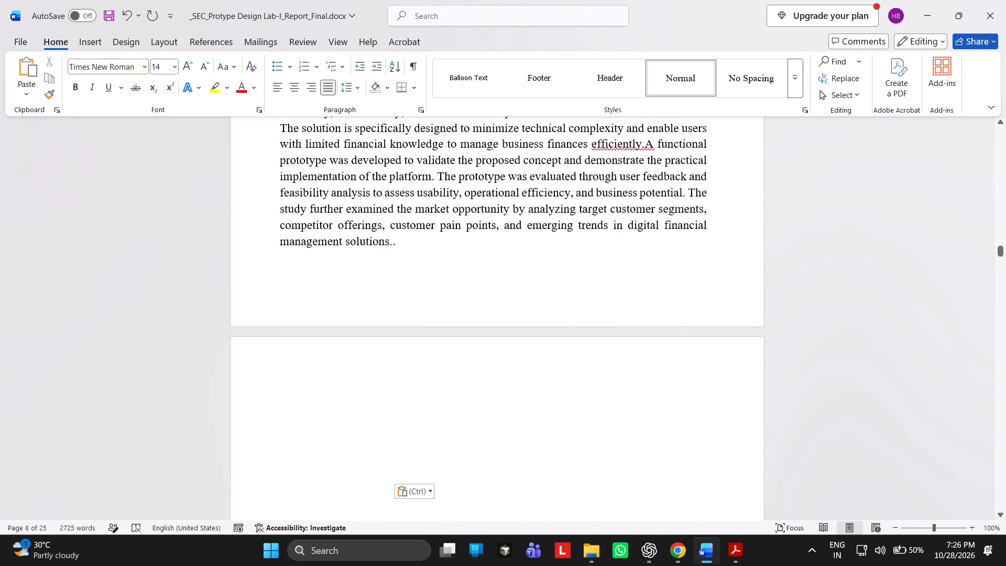
scroll(478, 241, "down", 5)
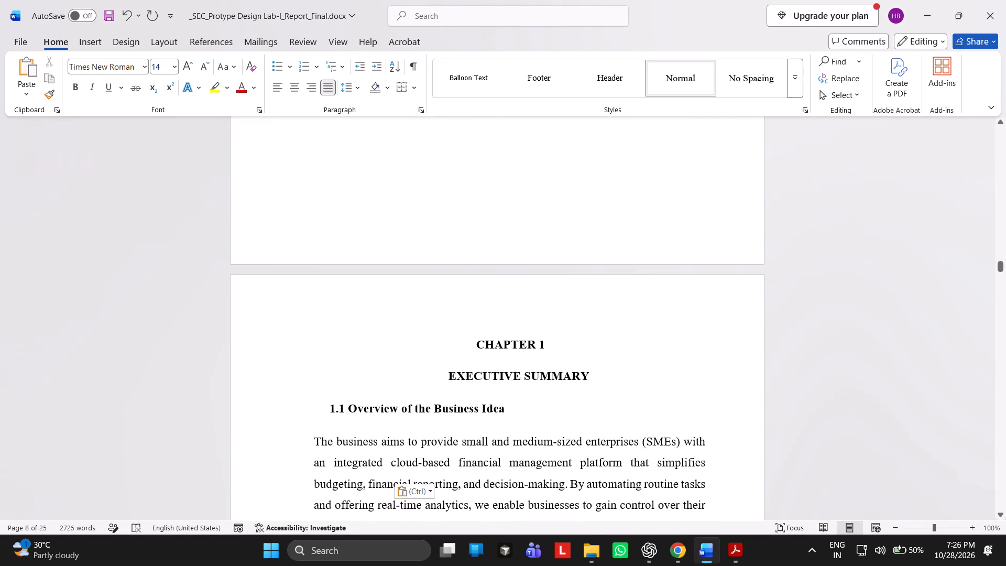
left_click(478, 241)
key("ctrl+BackSpace")
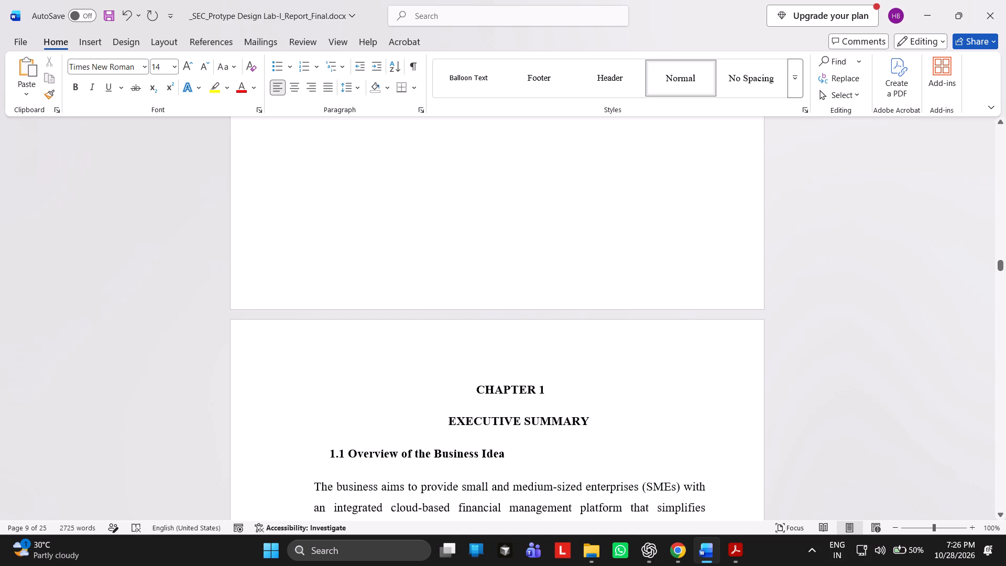
key("ctrl+BackSpace")
scroll(478, 241, "up", 1)
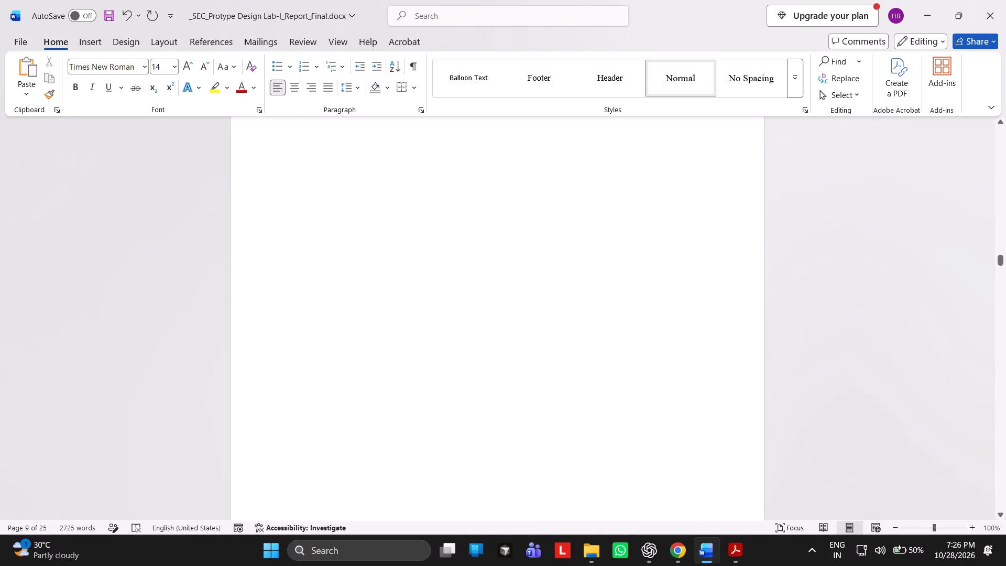
scroll(478, 241, "down", 2, "ctrl")
key("ctrl+BackSpace")
key("ctrl+BackSpace")
key("ctrl+BackSpace")
key("ctrl+BackSpace")
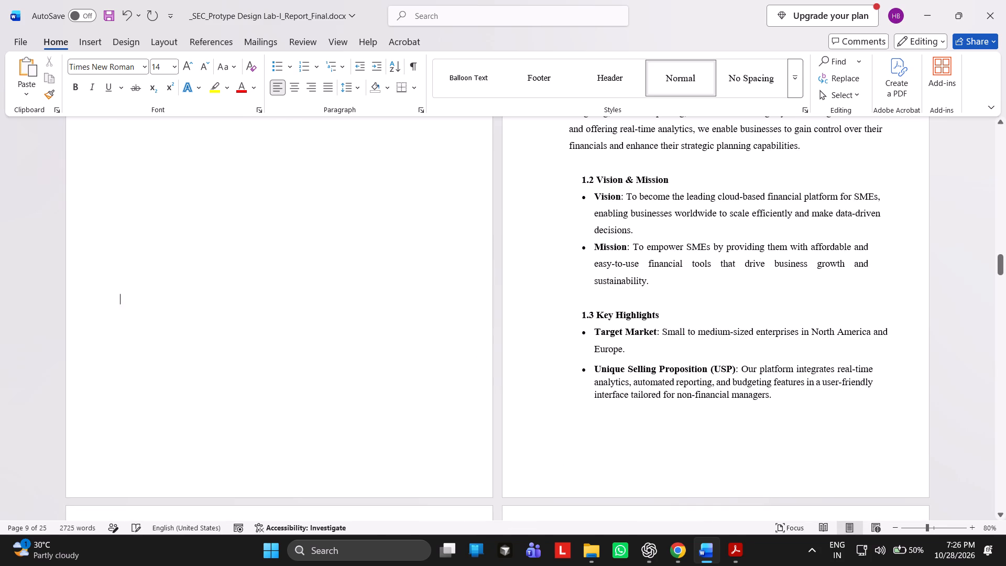
key("ctrl+BackSpace")
key("ctrl+BackSpace")
key("ctrl+BackSpace")
key("ctrl+BackSpace")
scroll(478, 241, "up", 1)
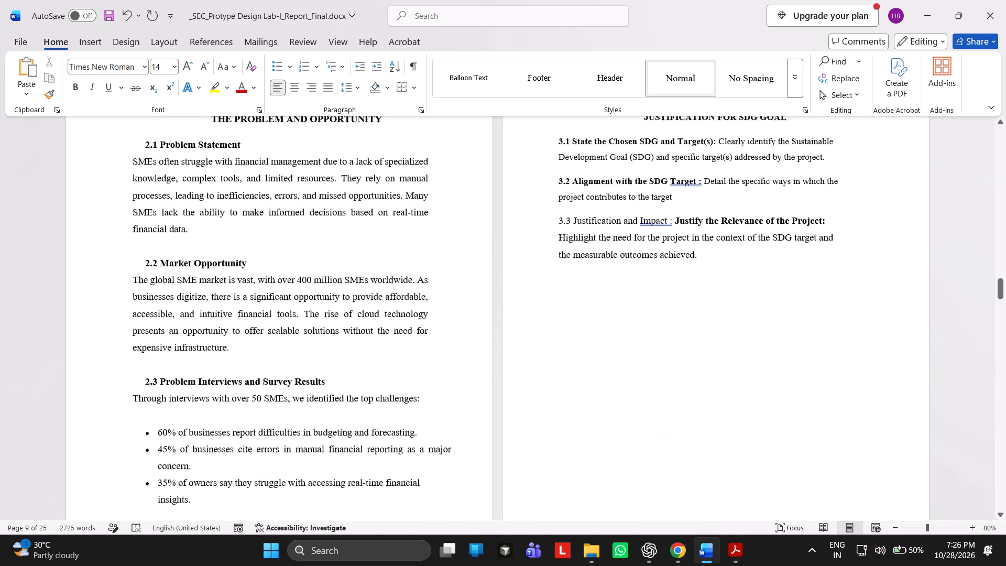
scroll(478, 241, "up", 2)
left_click(698, 274)
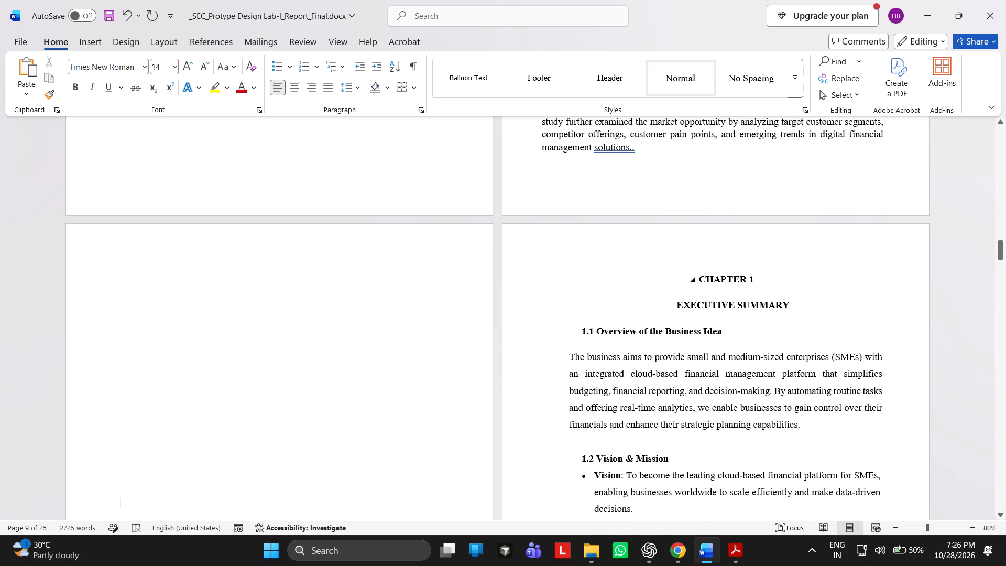
key("ctrl+BackSpace")
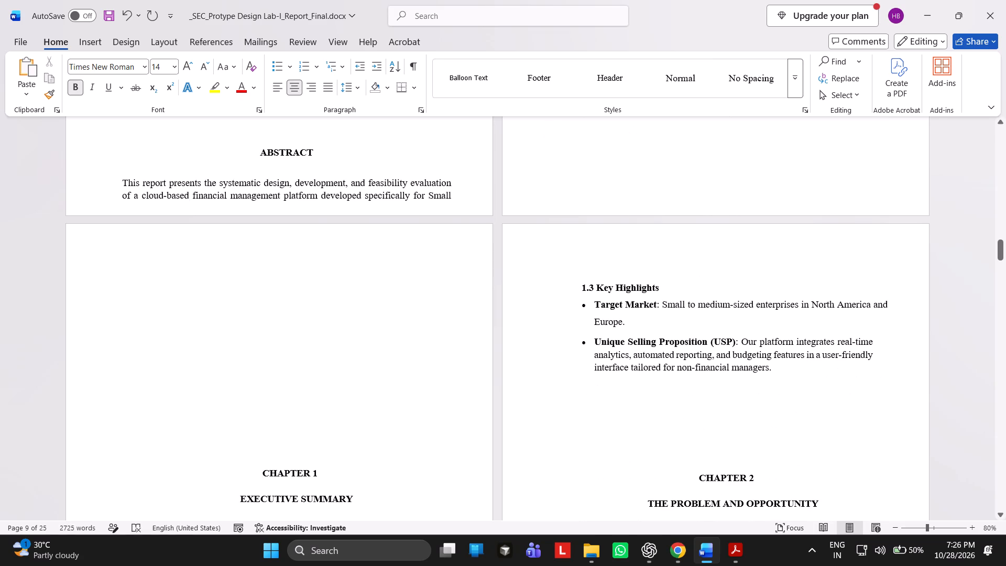
Insert four blank lines above the ABSTRACT heading to push it onto the following page with its paragraph.
scroll(698, 274, "up", 2)
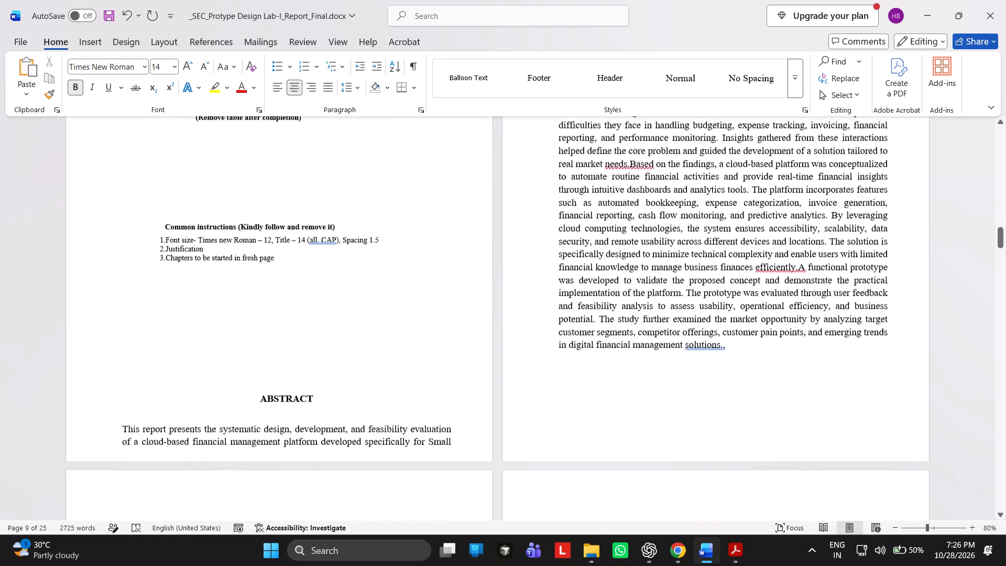
scroll(698, 274, "up", 1)
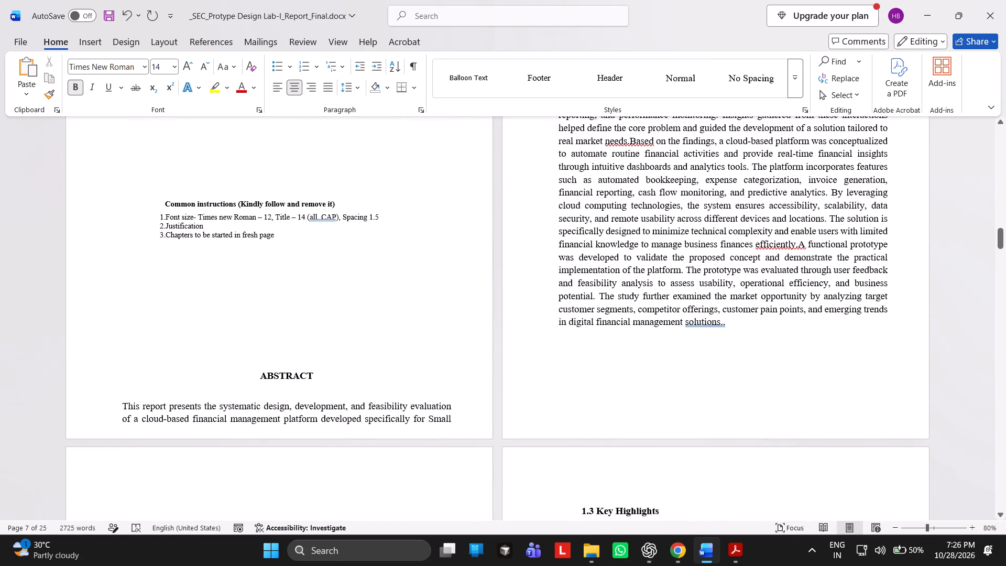
left_click(261, 378)
key("Return")
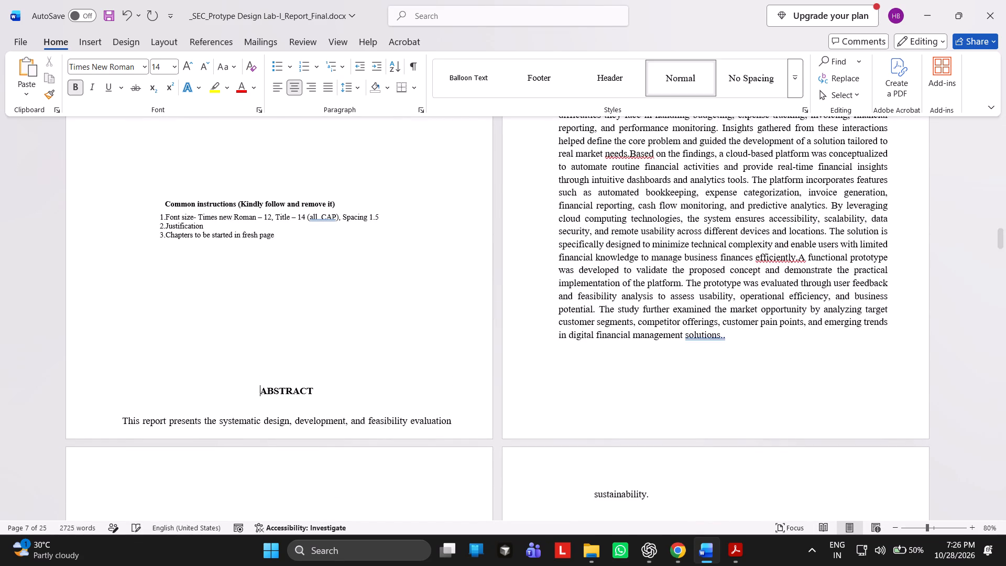
key("Return")
key("Return")
key("Return")
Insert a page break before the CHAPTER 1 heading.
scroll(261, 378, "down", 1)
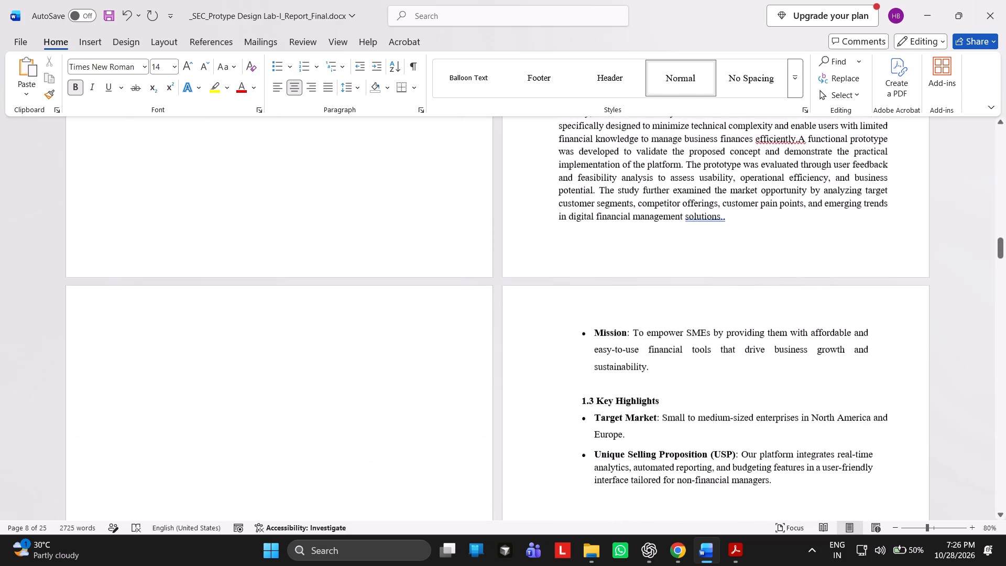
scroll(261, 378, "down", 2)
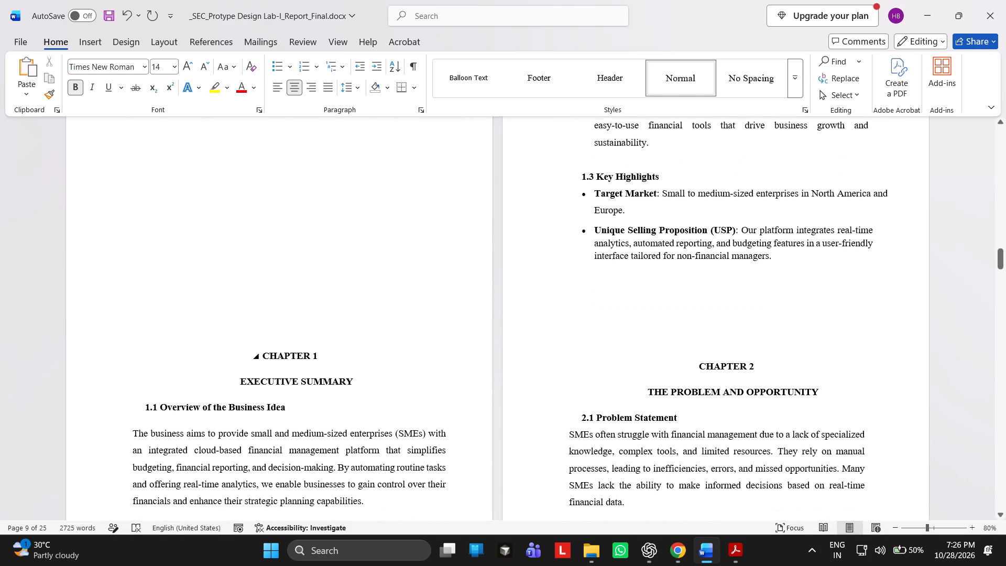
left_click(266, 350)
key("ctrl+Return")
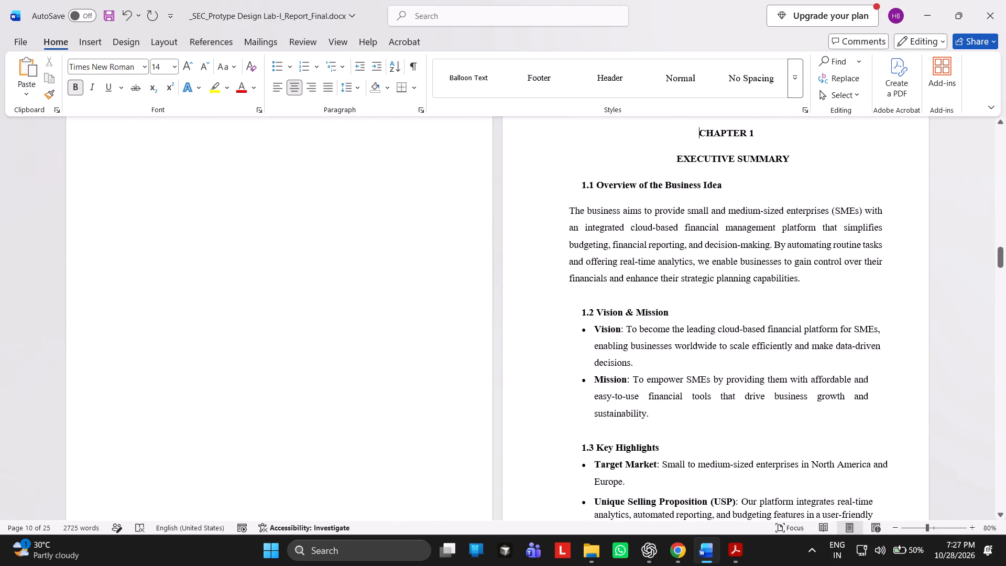
Delete the blank lines before CHAPTER 1 so the heading starts at the top of the page right after the abstract.
key("ctrl+BackSpace")
key("ctrl+BackSpace")
key("ctrl+BackSpace")
key("ctrl+BackSpace")
key("ctrl+BackSpace")
key("ctrl+BackSpace")
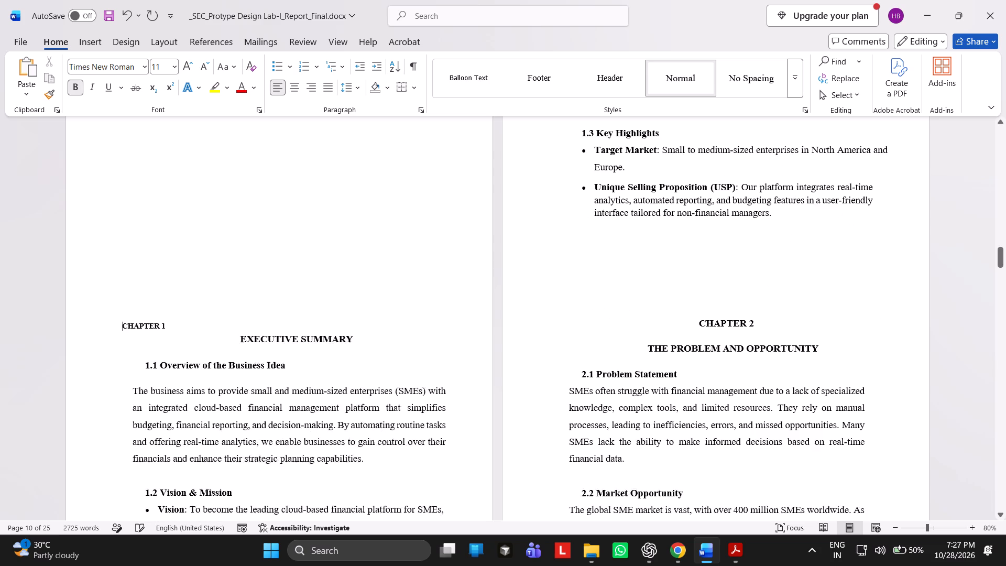
key("ctrl+BackSpace")
key("ctrl+BackSpace")
key("ctrl+BackSpace")
key("ctrl+BackSpace")
key("ctrl+BackSpace")
key("ctrl+BackSpace")
key("ctrl+BackSpace")
key("ctrl+BackSpace")
key("ctrl+BackSpace")
key("ctrl+BackSpace")
key("ctrl+BackSpace")
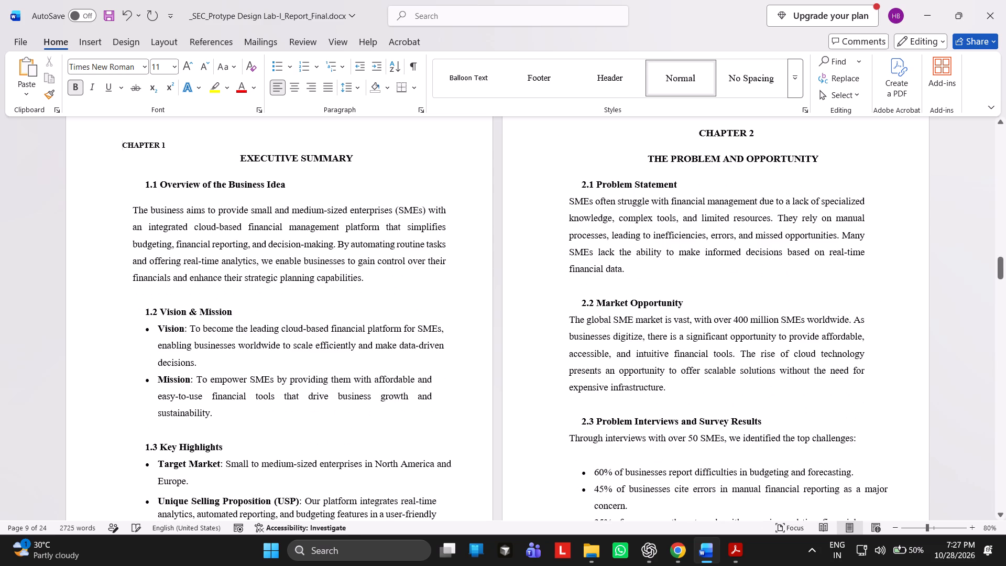
scroll(266, 350, "up", 1)
key("BackSpace")
key("BackSpace")
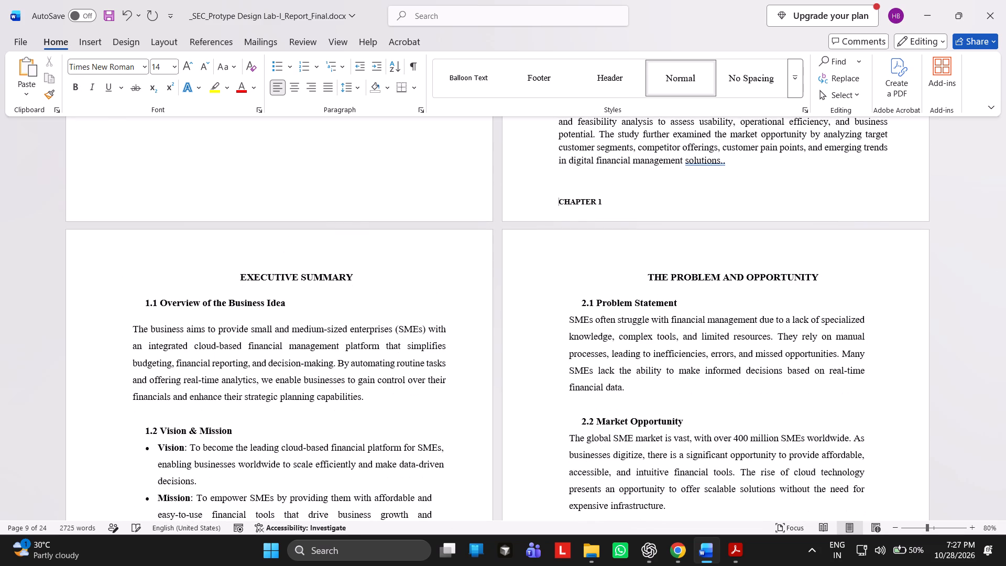
key("Return")
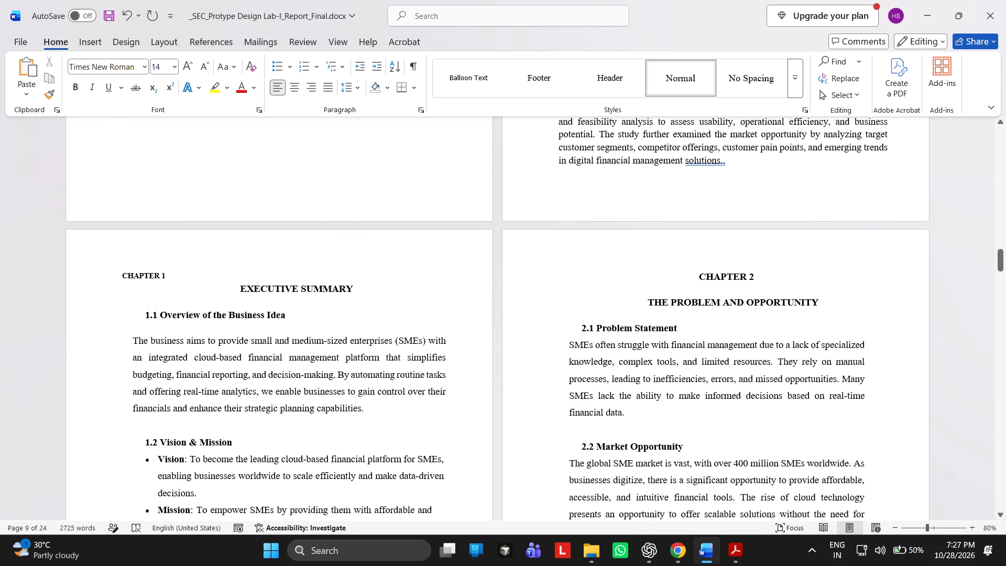
Format the CHAPTER 1 heading at 14 pt and centre it above EXECUTIVE SUMMARY.
double_click(130, 273)
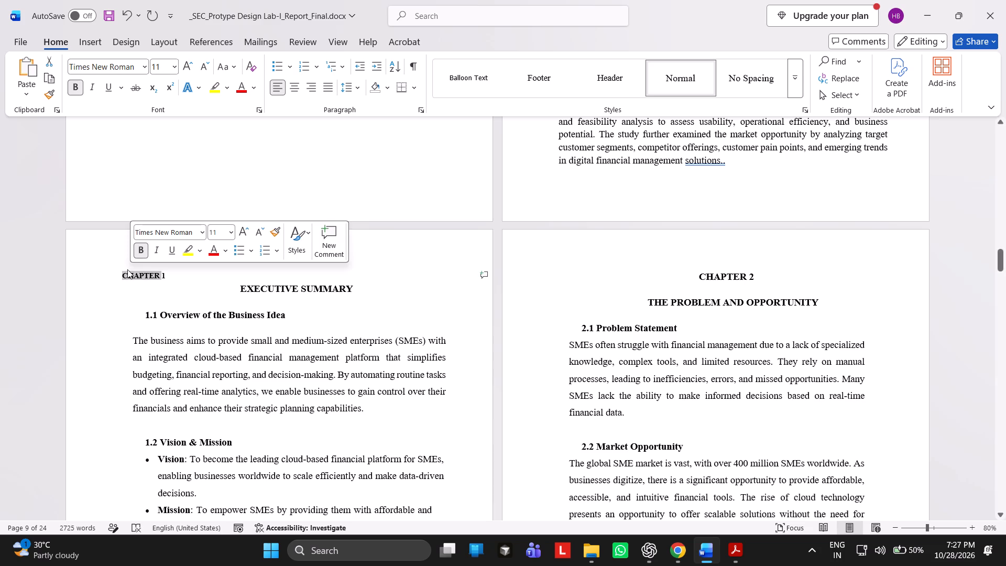
left_click(122, 272)
left_click_drag(122, 272, 174, 272)
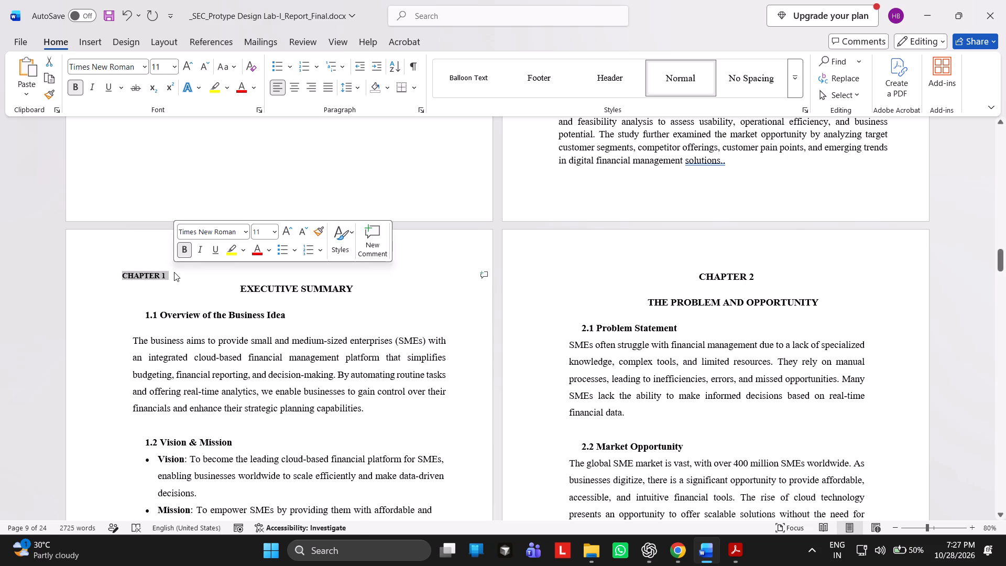
double_click(285, 231)
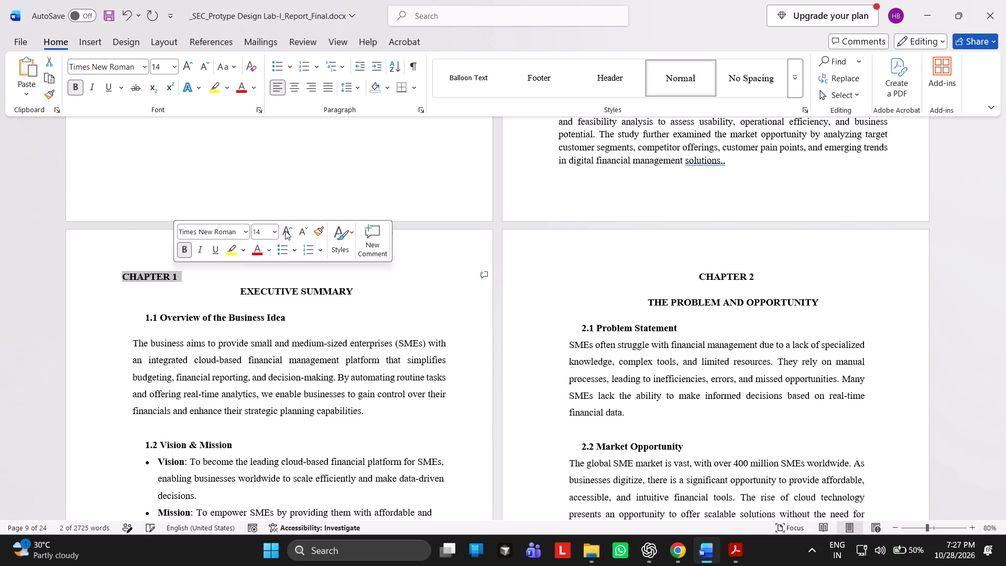
left_click(298, 86)
left_click(665, 245)
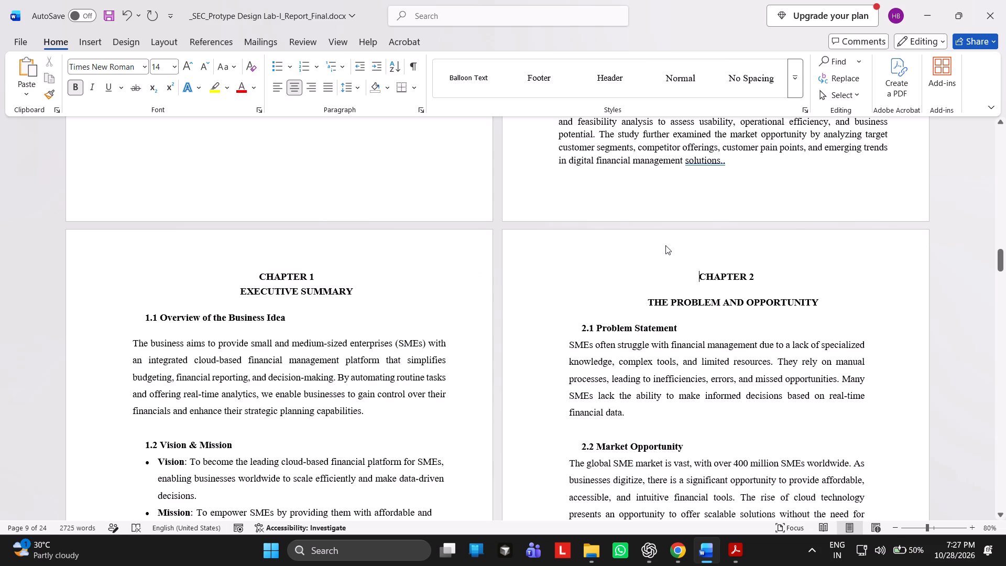
scroll(665, 245, "up", 1)
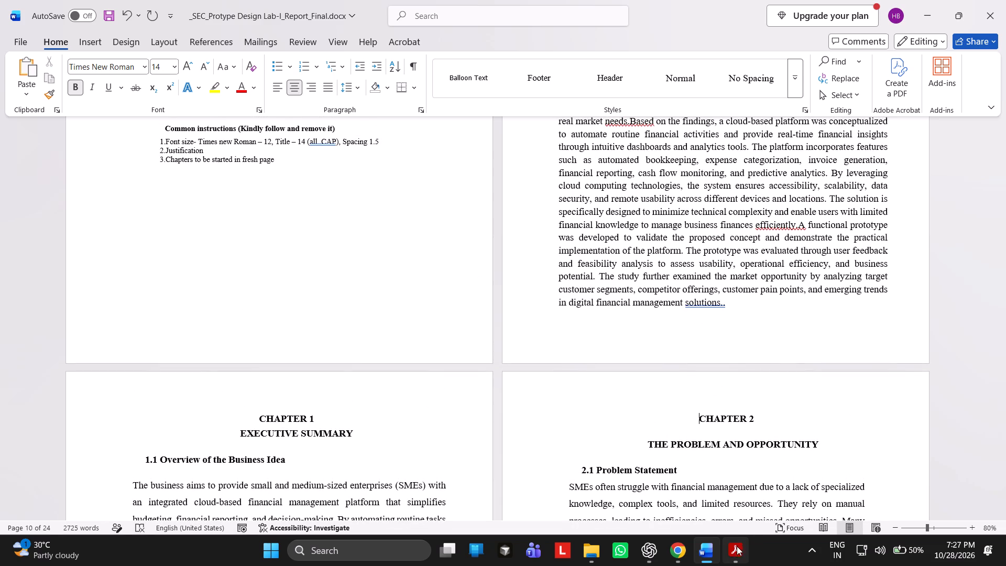
scroll(553, 375, "down", 1)
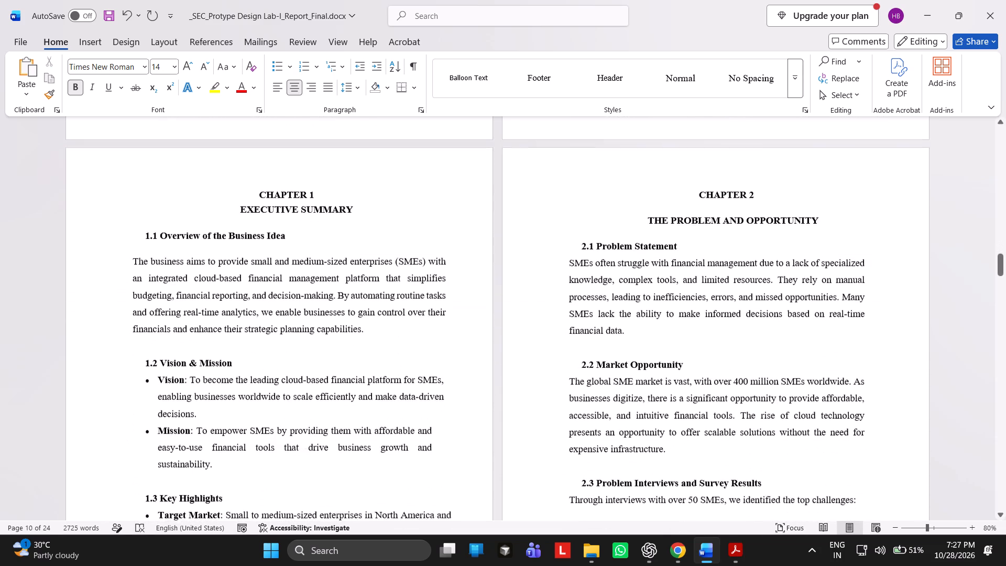
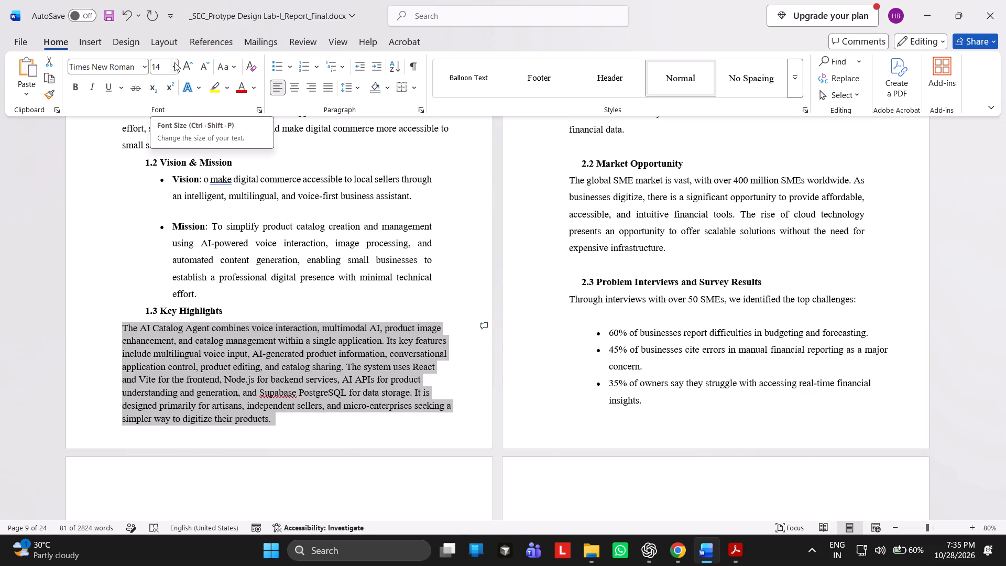
left_click(204, 69)
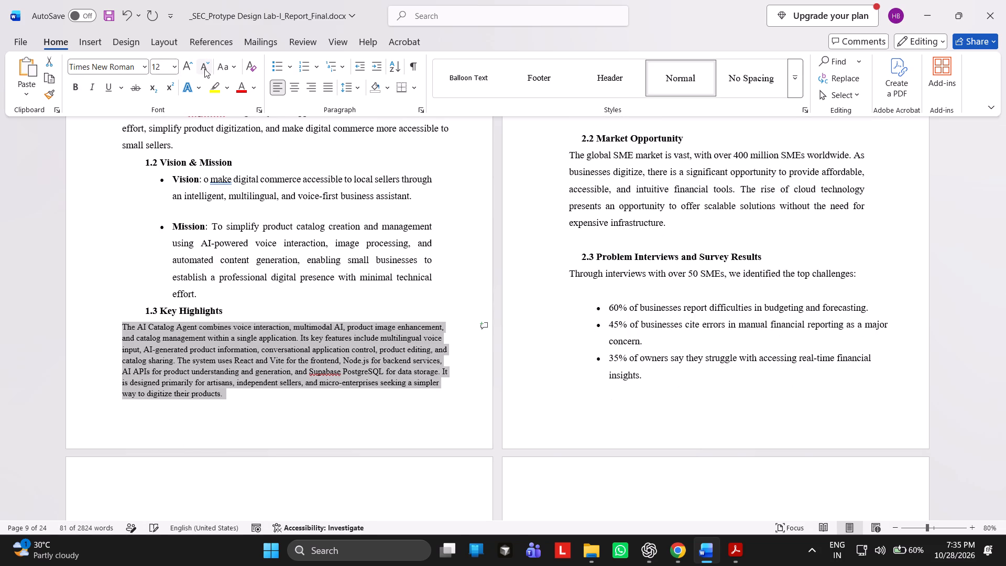
left_click(204, 69)
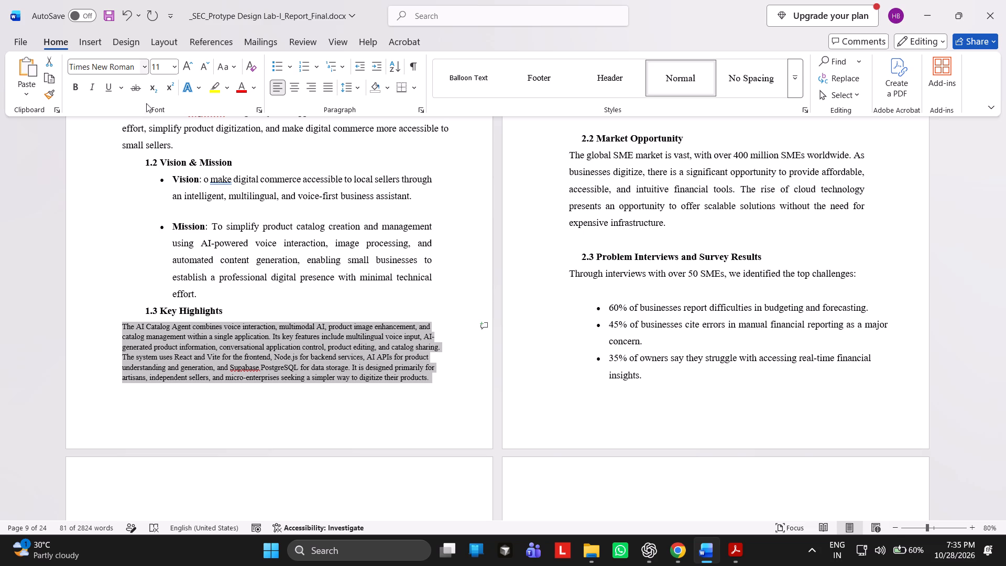
Check the font size used in the Mission text.
double_click(214, 227)
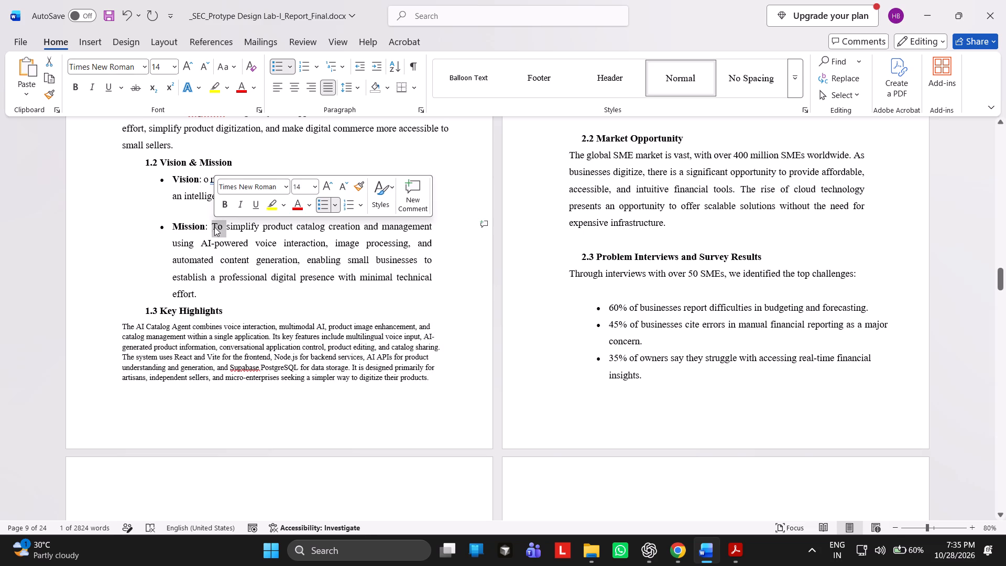
Increase the font size of the Key Highlights paragraph under heading 1.3 to 12.
double_click(176, 162)
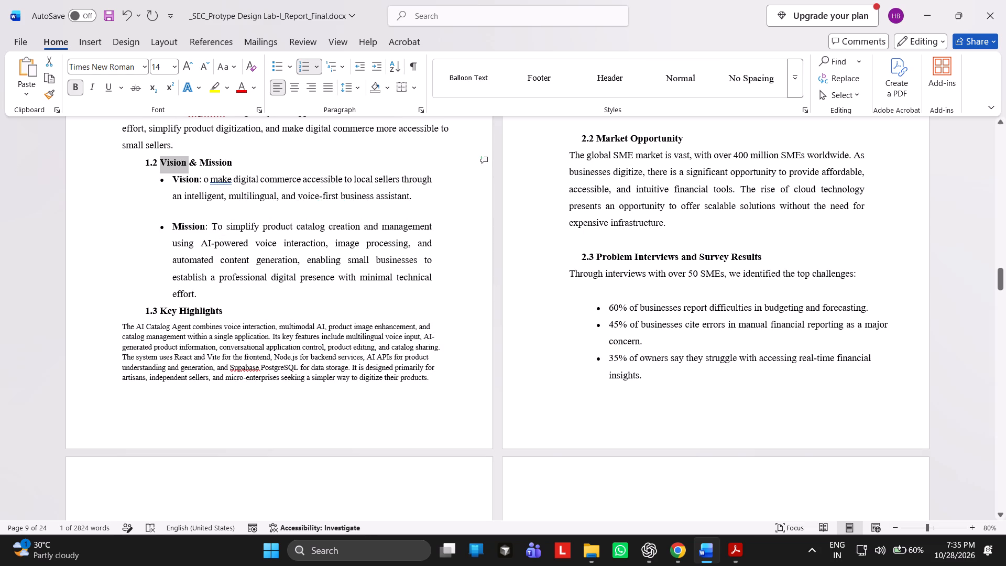
left_click_drag(122, 325, 128, 325)
left_click(166, 366)
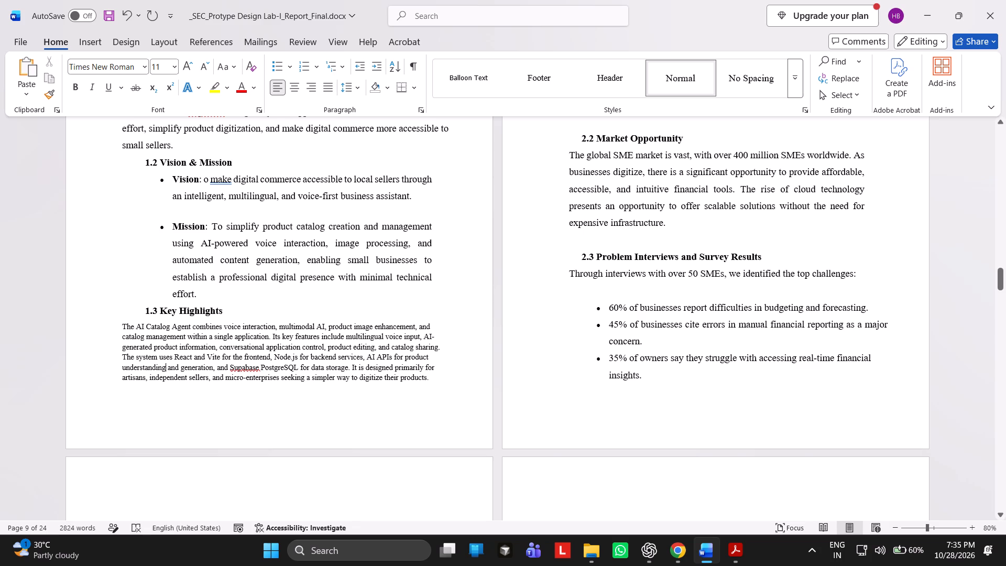
left_click_drag(429, 379, 151, 329)
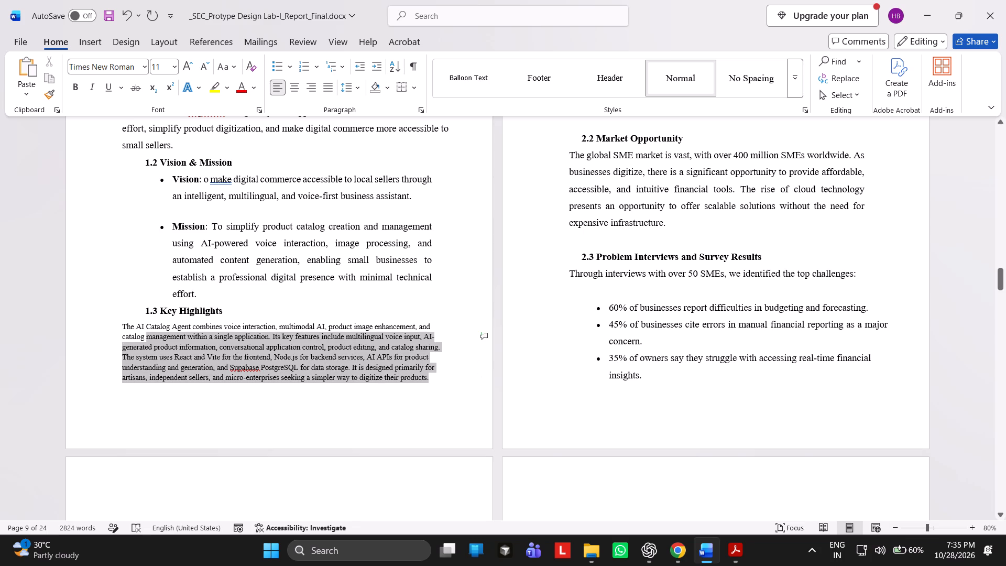
left_click_drag(151, 329, 125, 324)
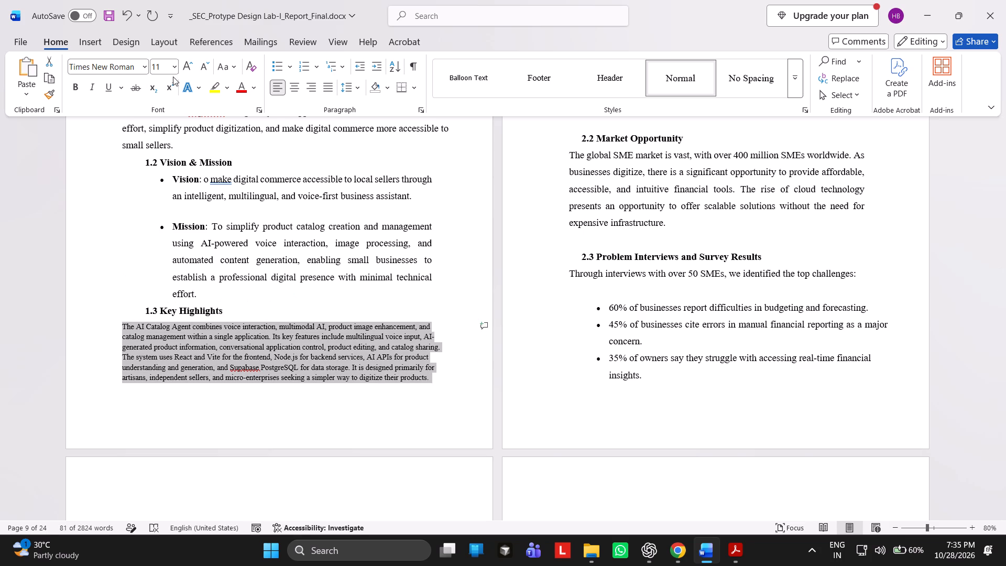
left_click(194, 73)
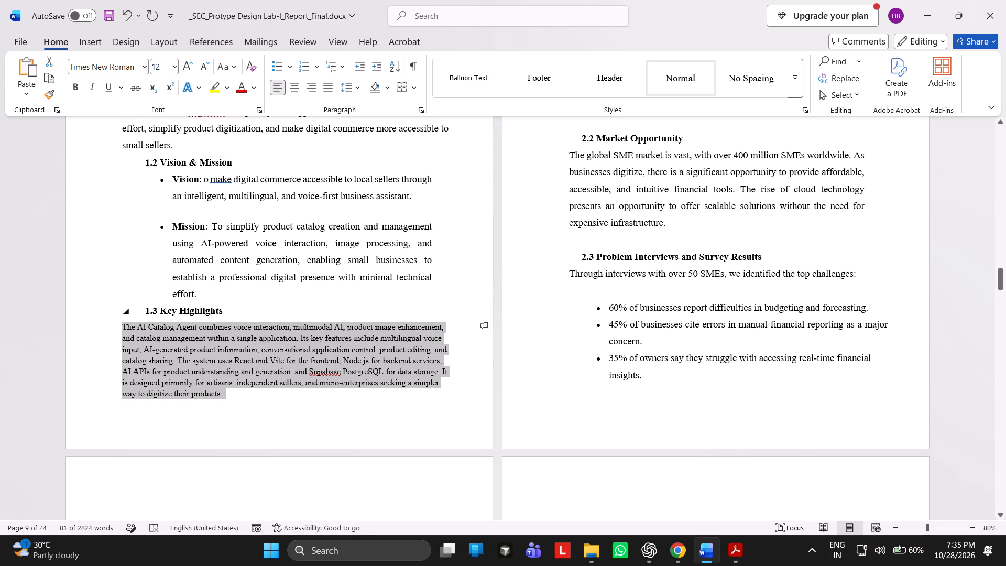
Justify the Key Highlights paragraph and increase its indent until it lines up with the Vision and Mission bullet text.
left_click(170, 340)
double_click(170, 340)
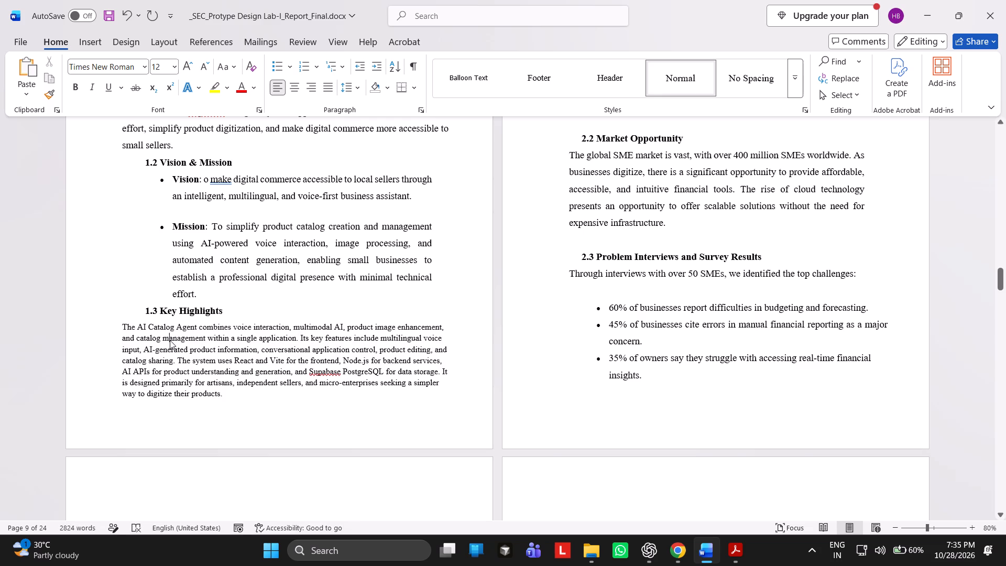
left_click_drag(122, 326, 145, 345)
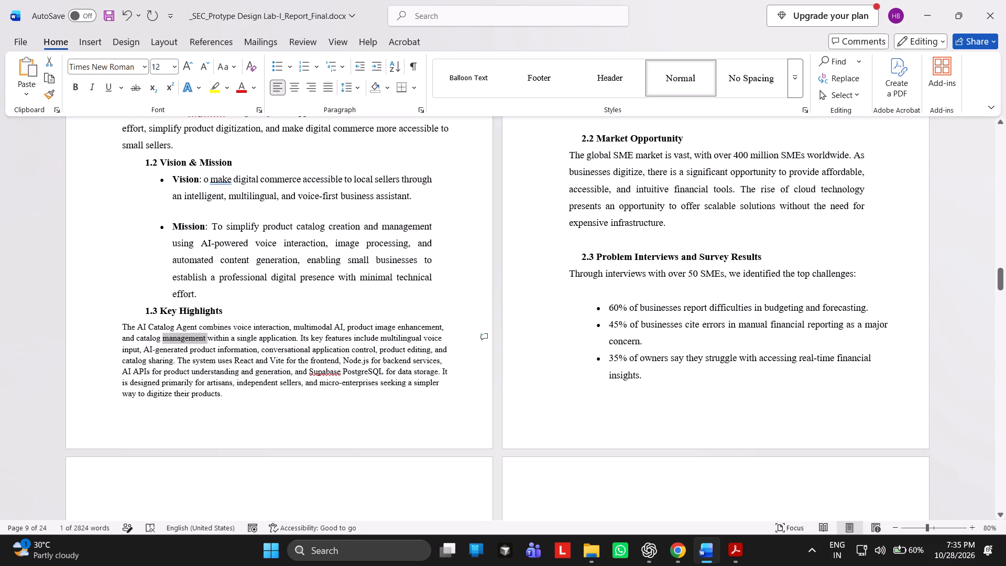
left_click_drag(224, 394, 112, 340)
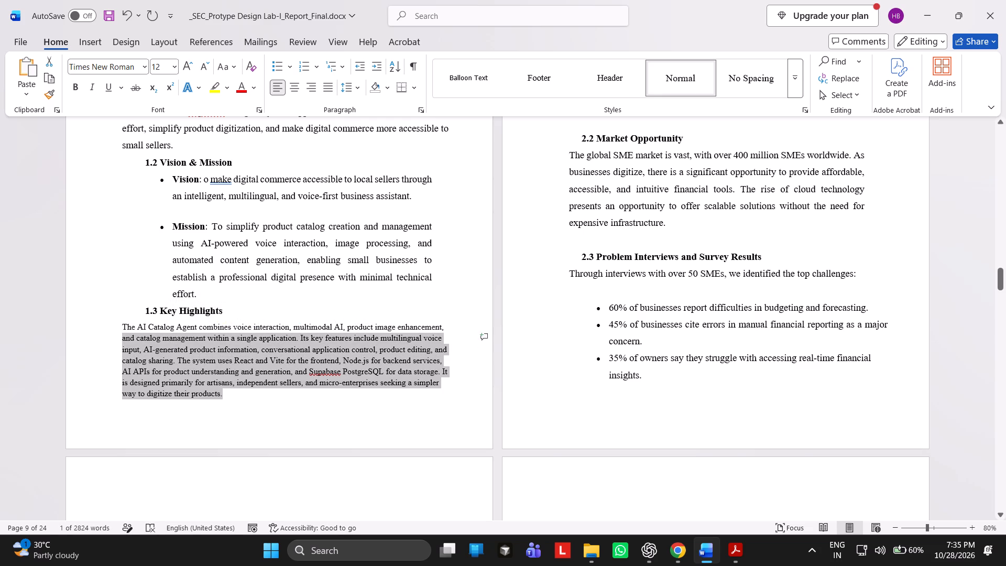
left_click_drag(112, 340, 114, 330)
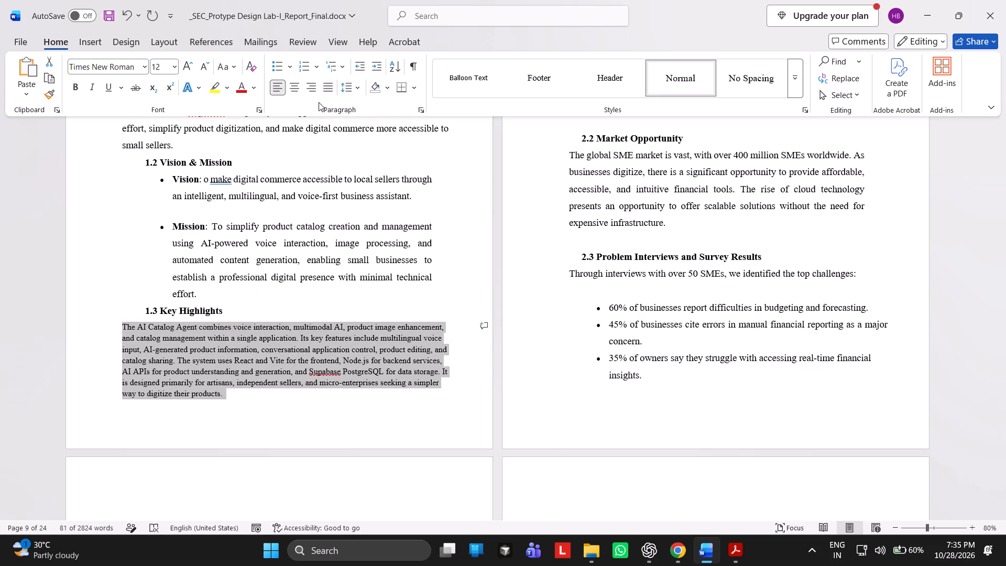
left_click(329, 91)
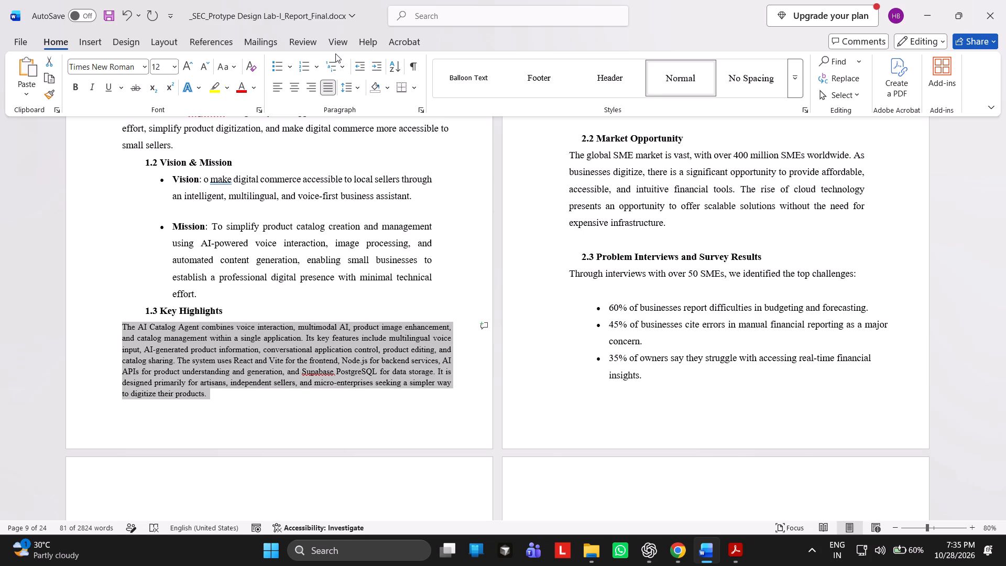
left_click(376, 67)
left_click(376, 67)
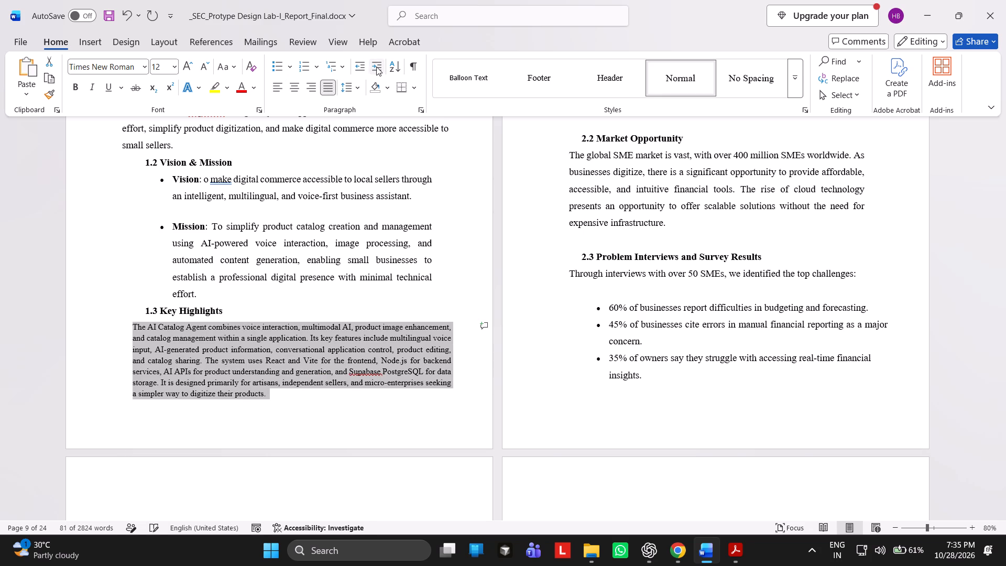
left_click(376, 67)
left_click(376, 67)
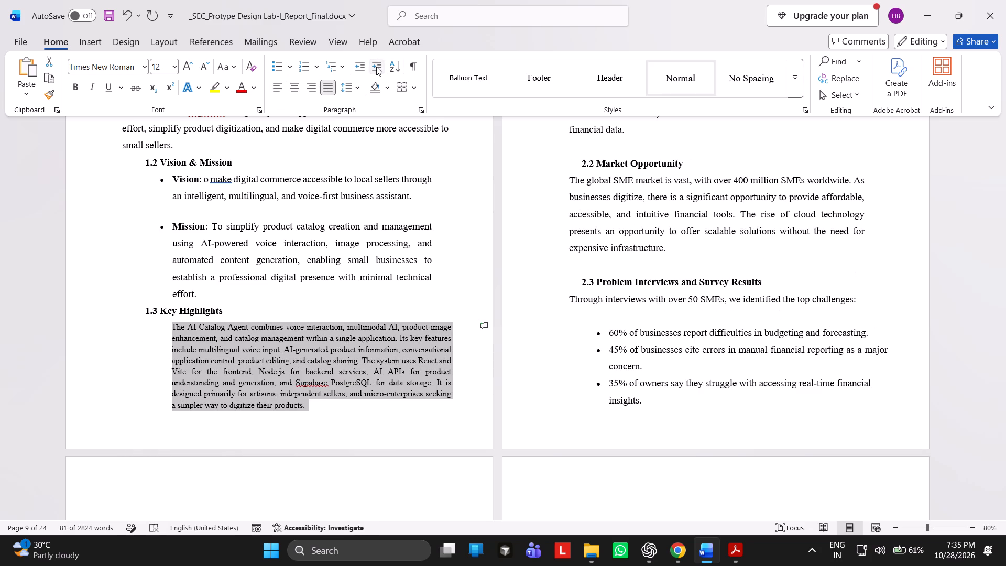
Delete the extra blank lines above the CHAPTER 2 heading.
scroll(268, 237, "up", 1)
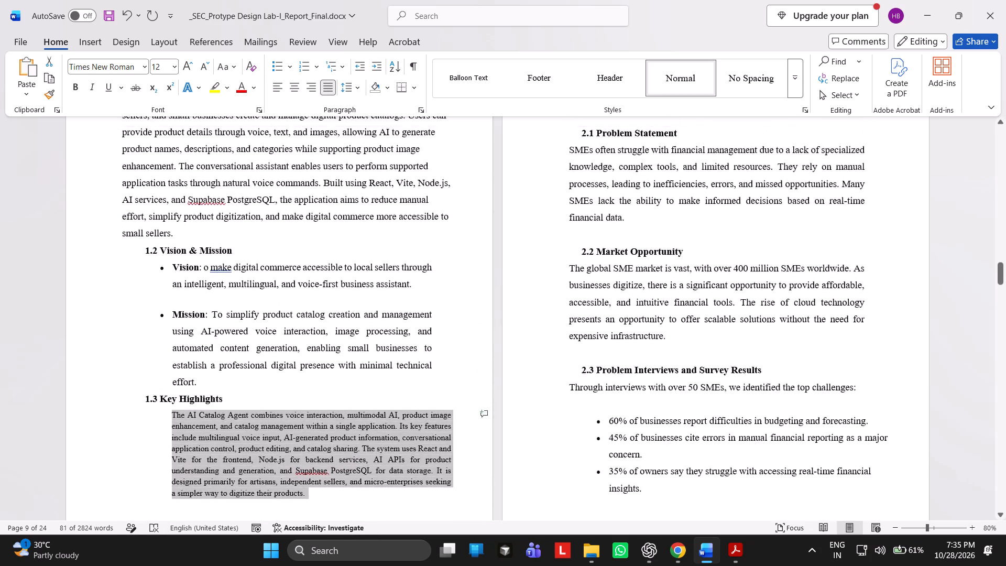
scroll(268, 237, "up", 1)
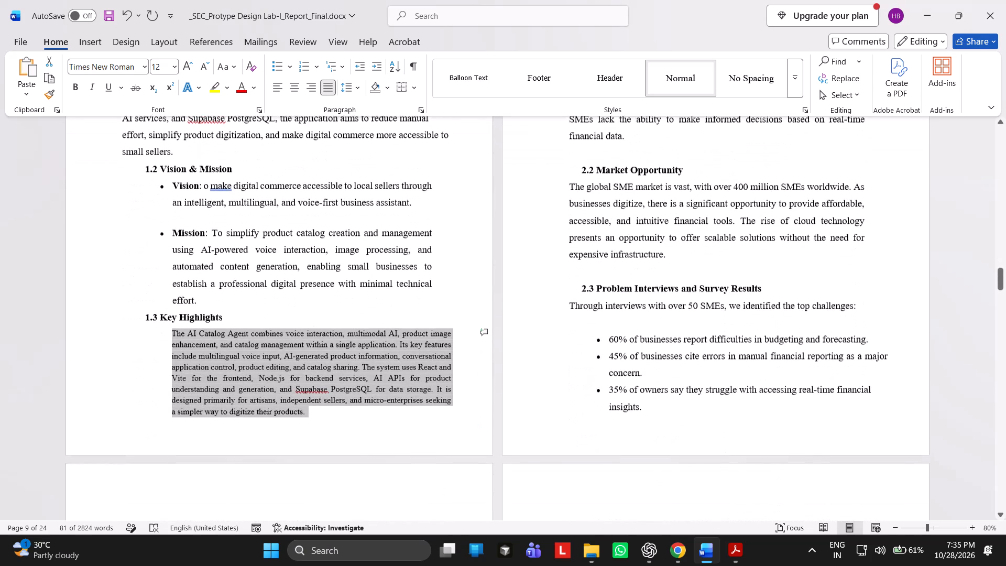
scroll(268, 237, "up", 1)
left_click(248, 365)
scroll(248, 365, "up", 1)
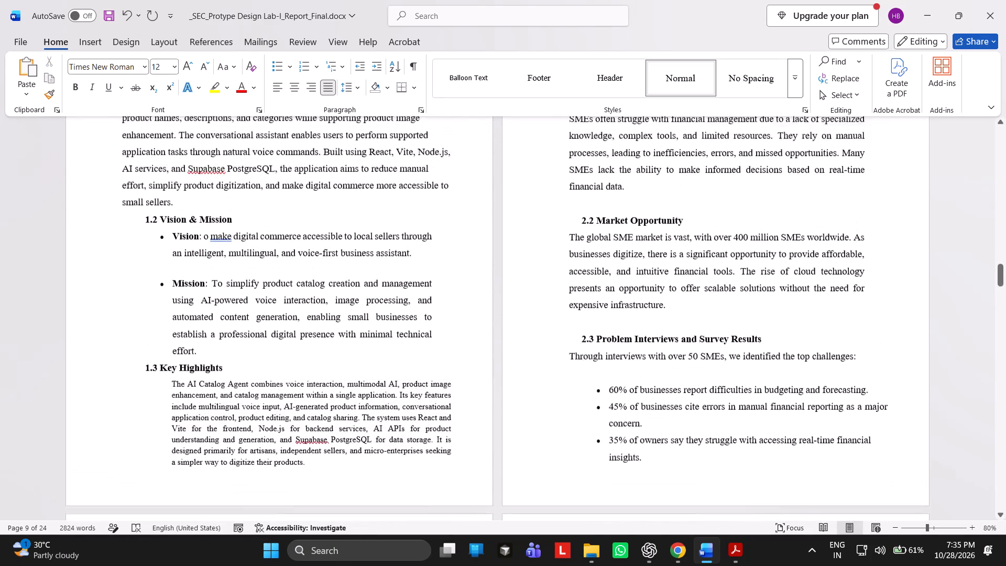
scroll(248, 365, "up", 2)
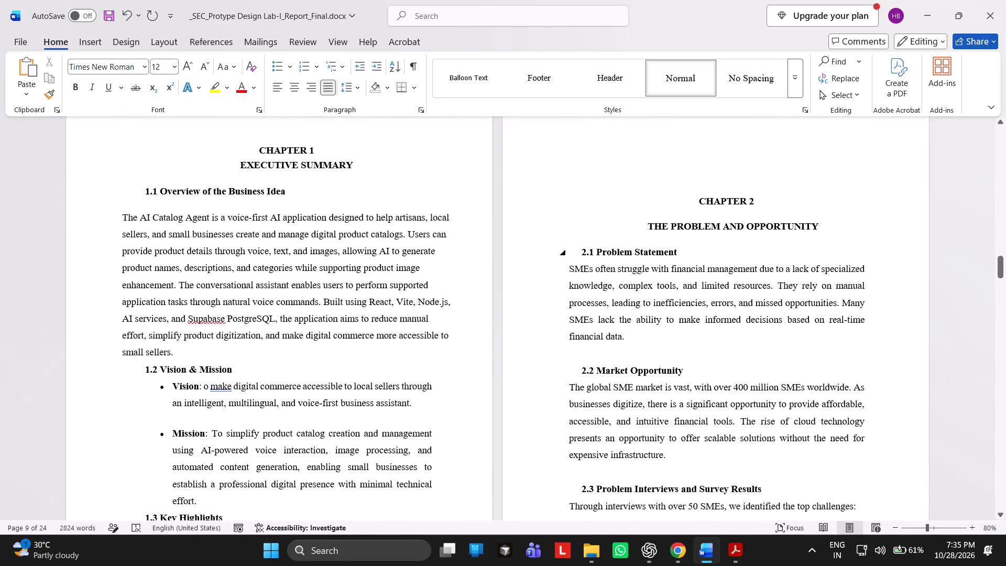
left_click(700, 198)
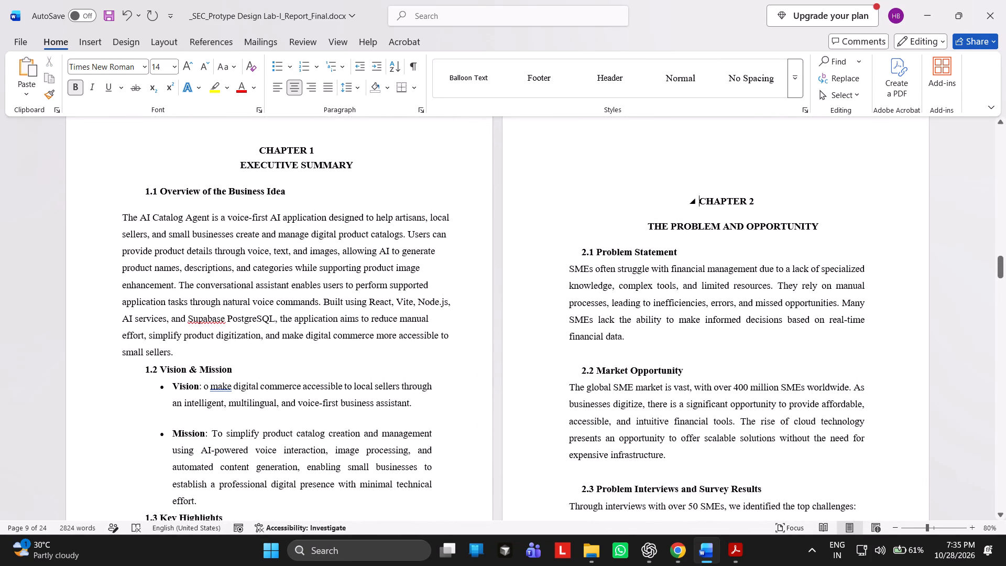
key("Up")
key("BackSpace")
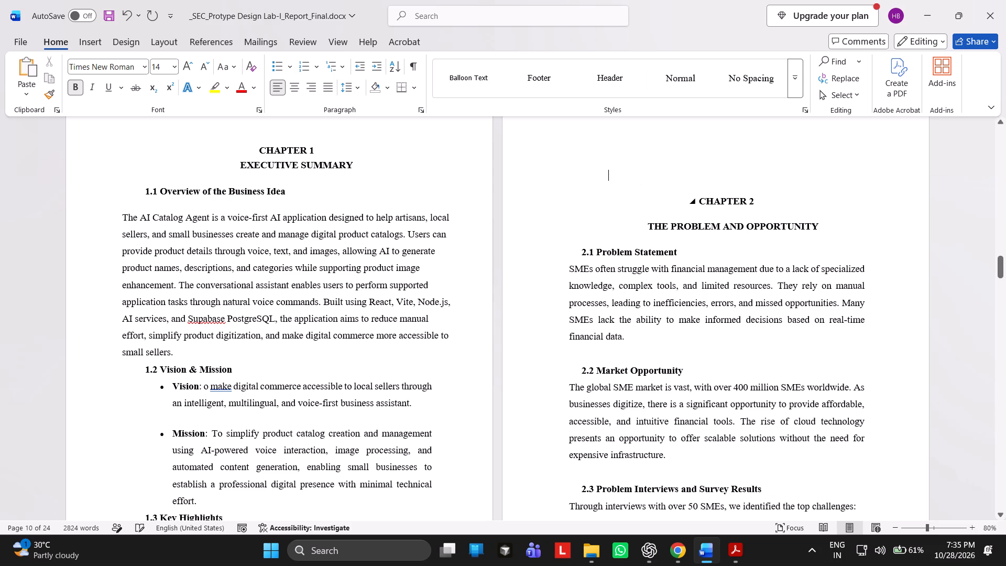
key("BackSpace")
key("BackSpace")
key("BackSpace")
key("Return")
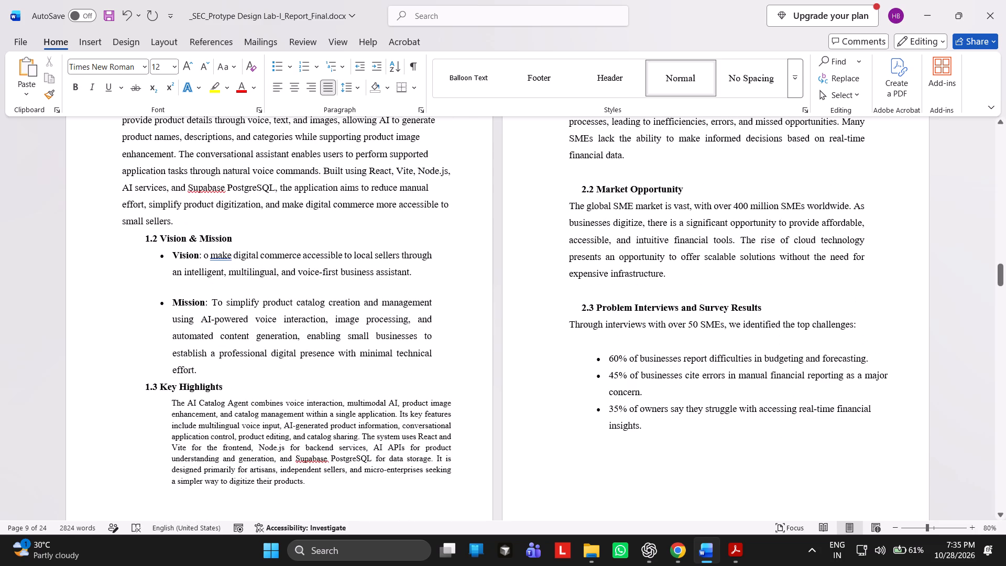
scroll(769, 201, "up", 2, "ctrl")
scroll(689, 201, "down", 1)
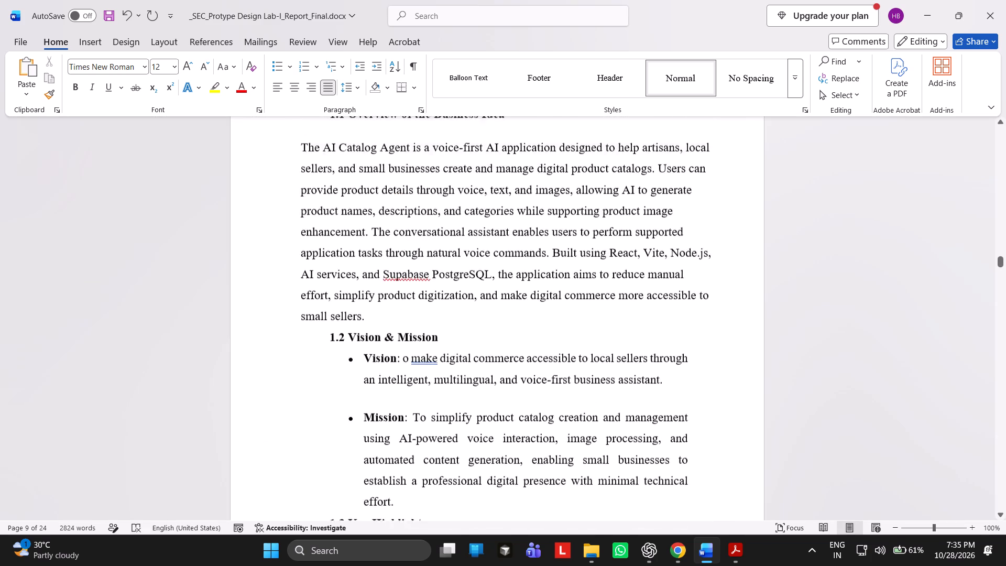
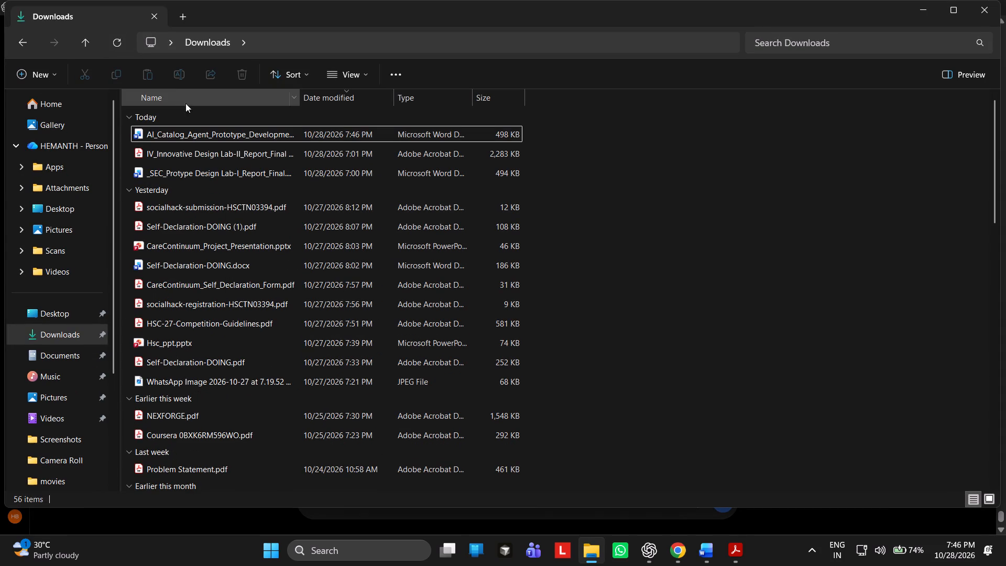
double_click(187, 129)
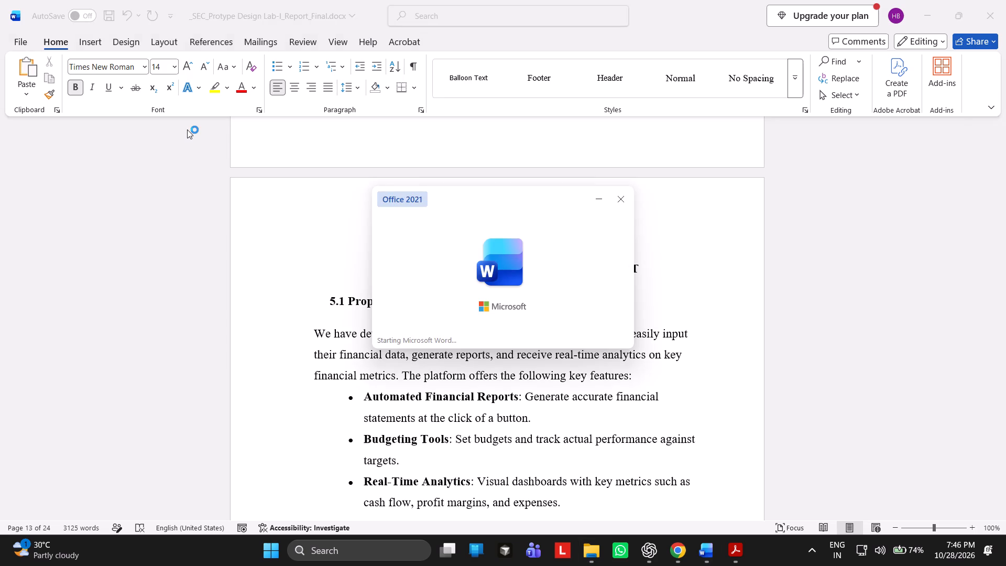
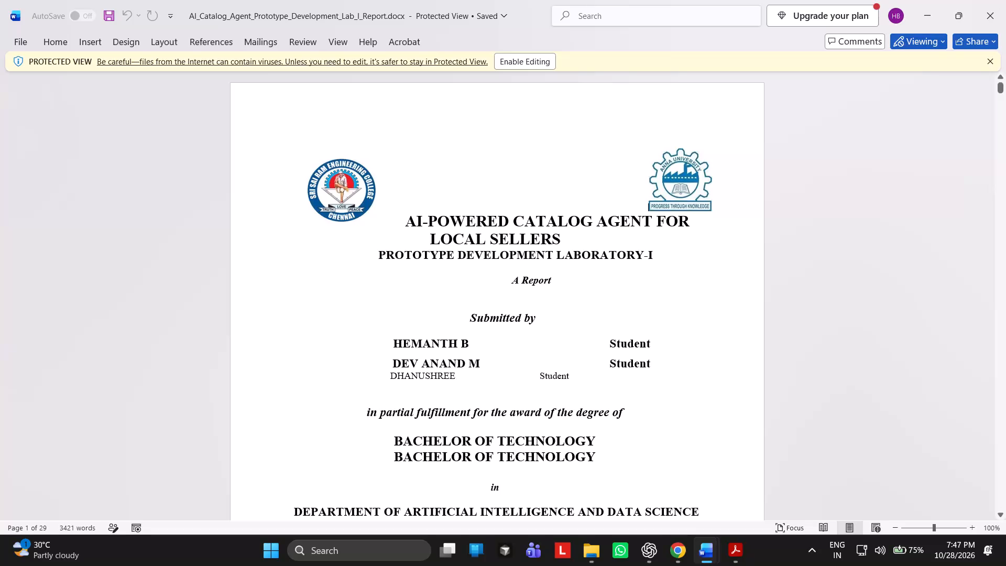
Review the generated AI Catalog Agent report's front matter, including the cover, bonafide certificate, table of contents and list of figures.
scroll(429, 203, "down", 2)
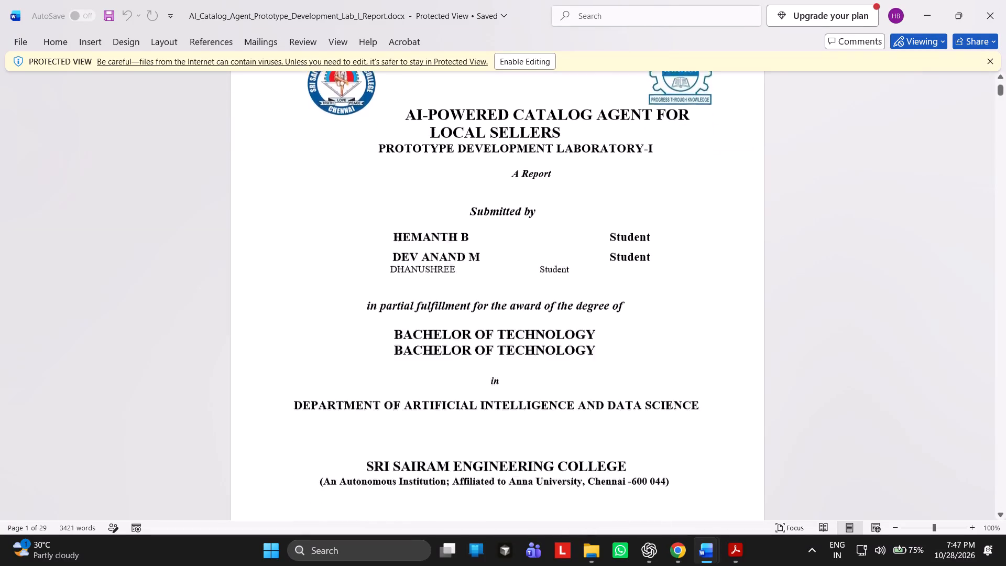
scroll(429, 203, "down", 3)
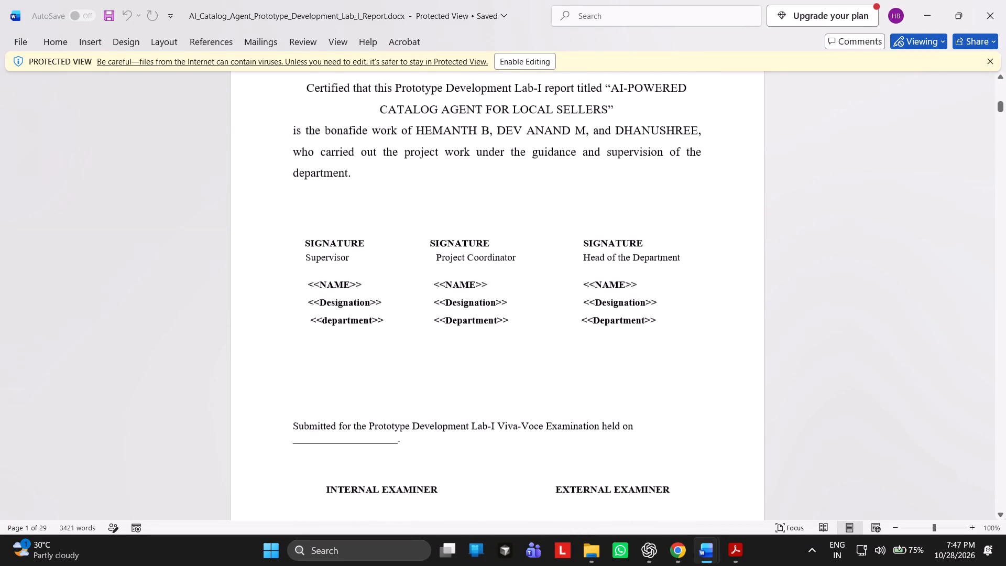
scroll(429, 203, "down", 5)
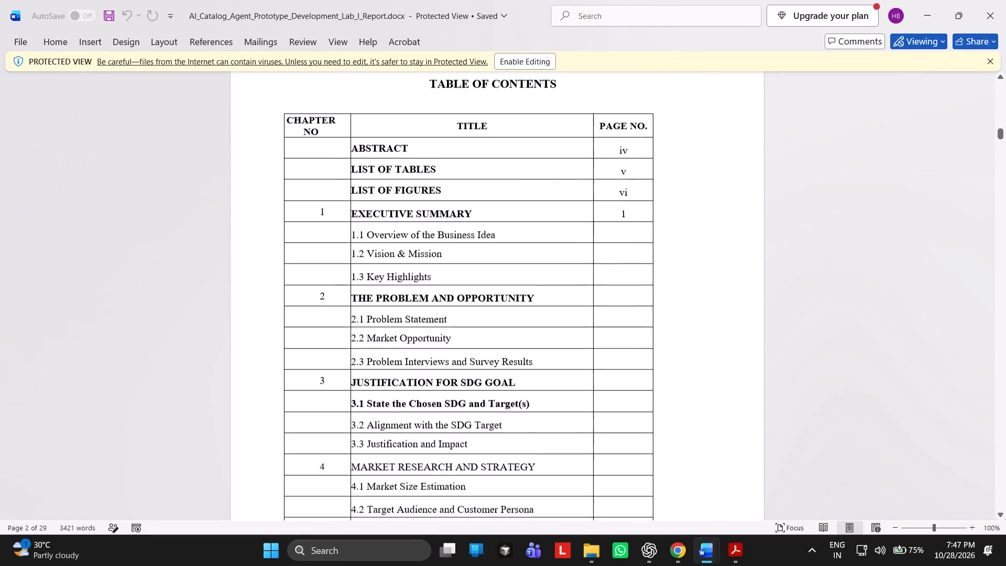
scroll(429, 203, "down", 1)
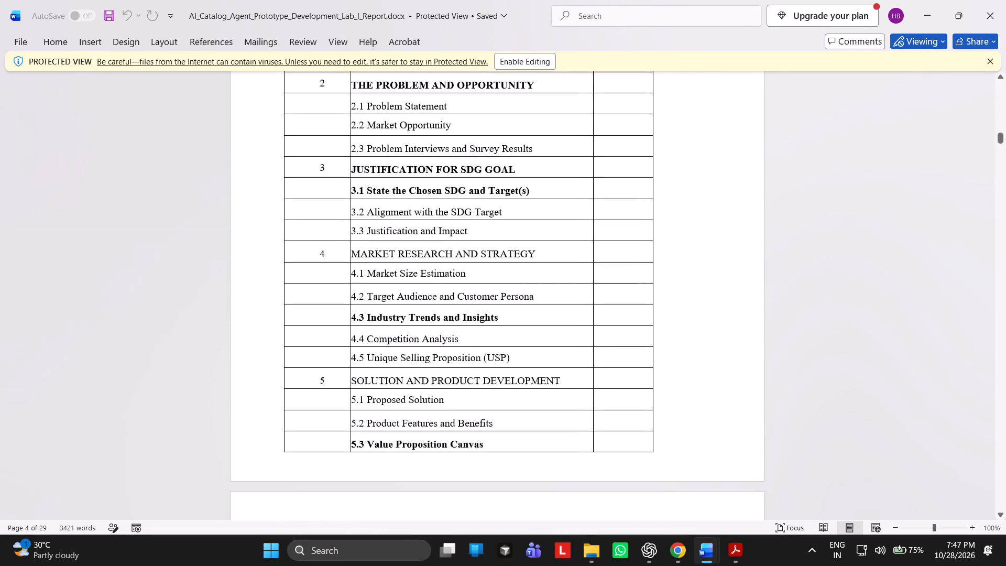
scroll(429, 203, "down", 4)
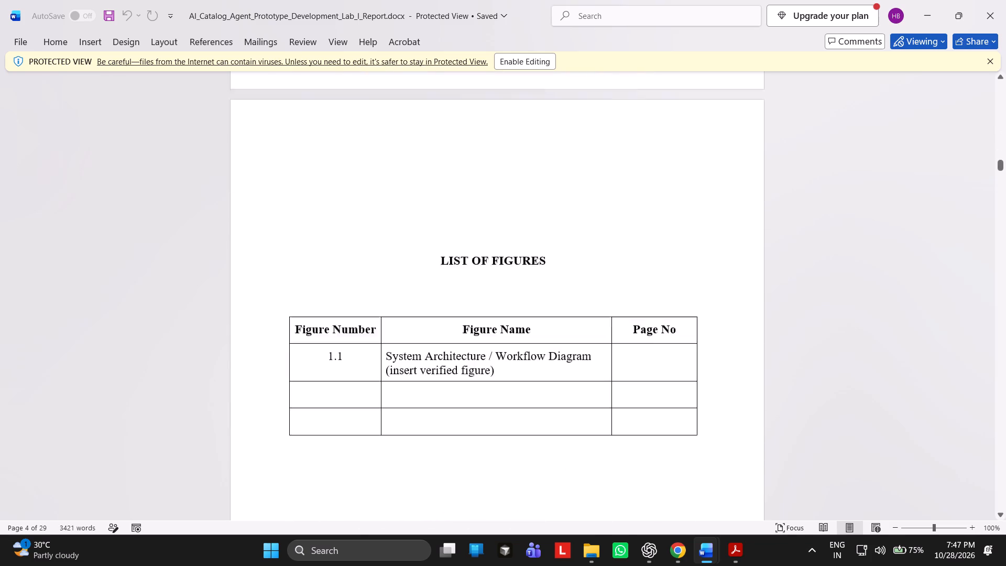
scroll(429, 203, "down", 2)
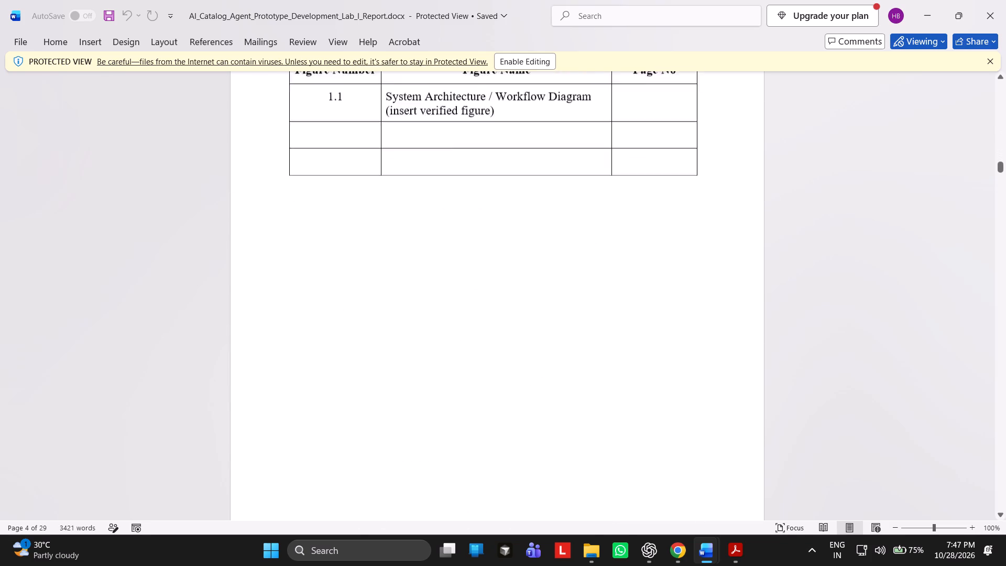
scroll(429, 203, "down", 6)
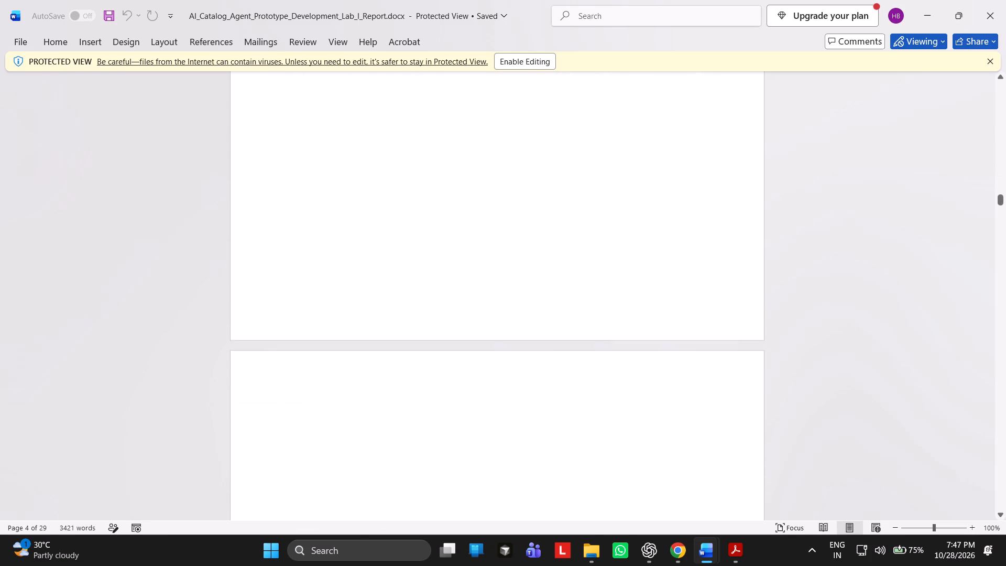
Examine the generated report's abstract and Chapters 1 to 5, checking their headings, content and layout.
scroll(429, 203, "up", 1)
scroll(429, 203, "down", 1)
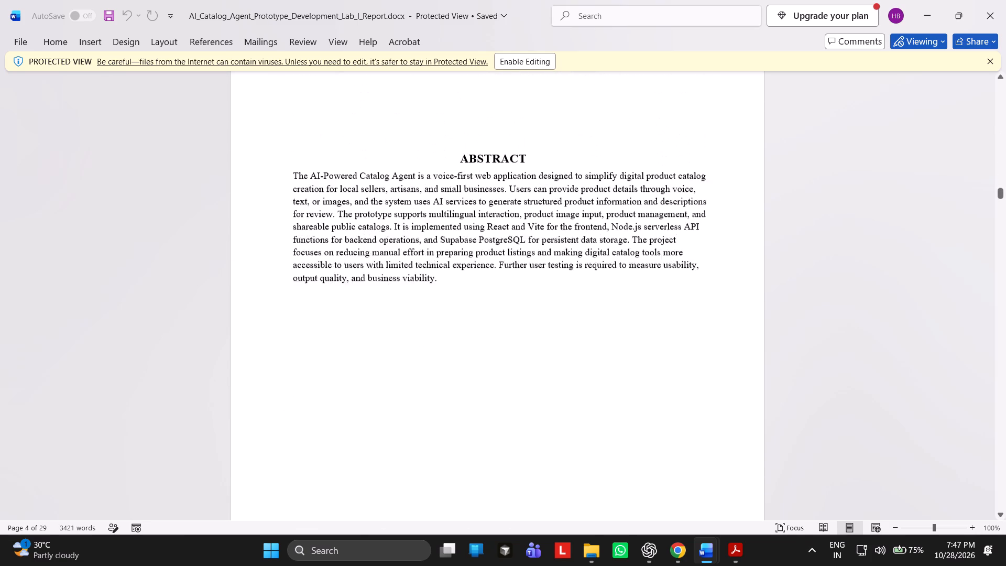
scroll(429, 203, "down", 3)
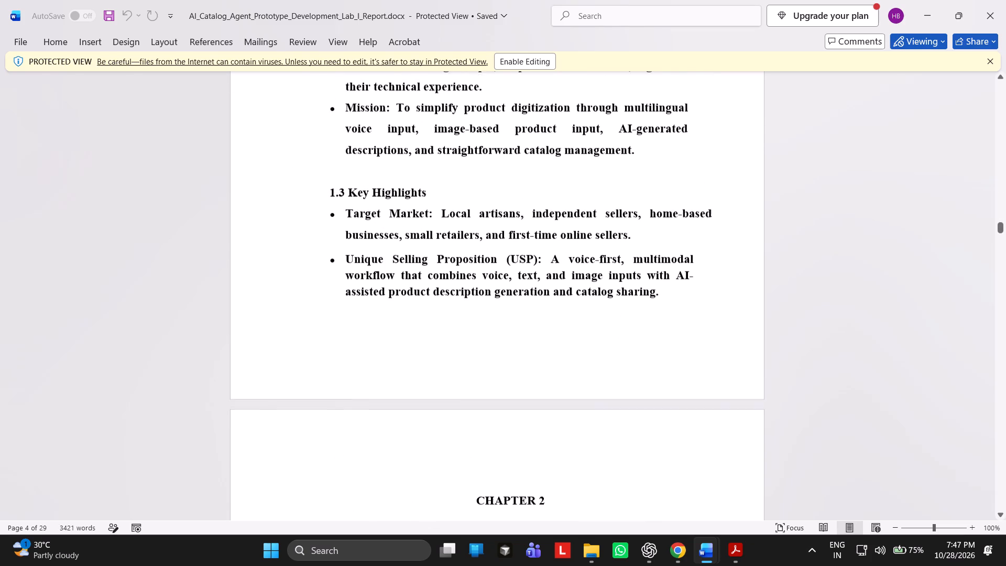
scroll(429, 203, "down", 1)
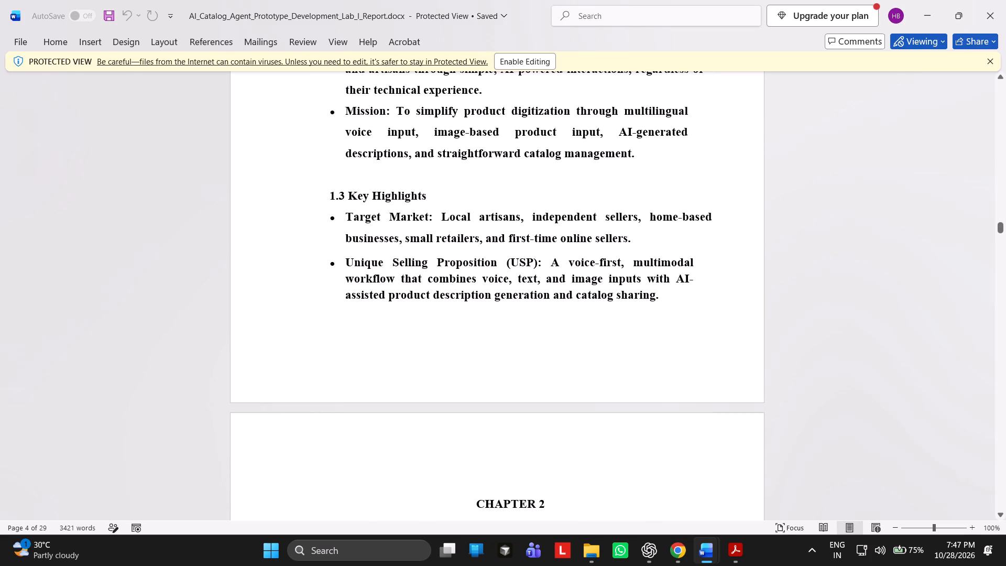
scroll(457, 220, "down", 1)
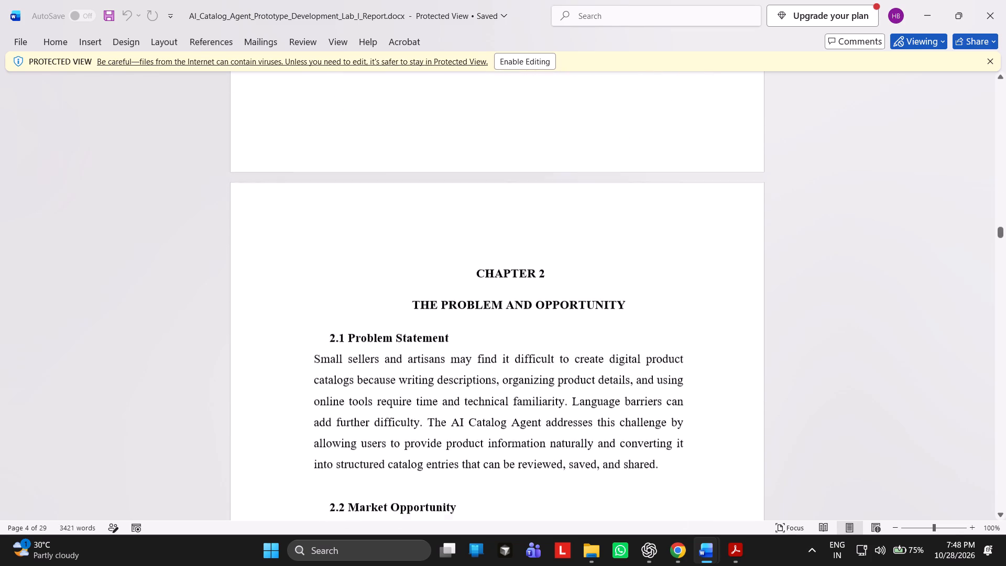
scroll(457, 220, "down", 4)
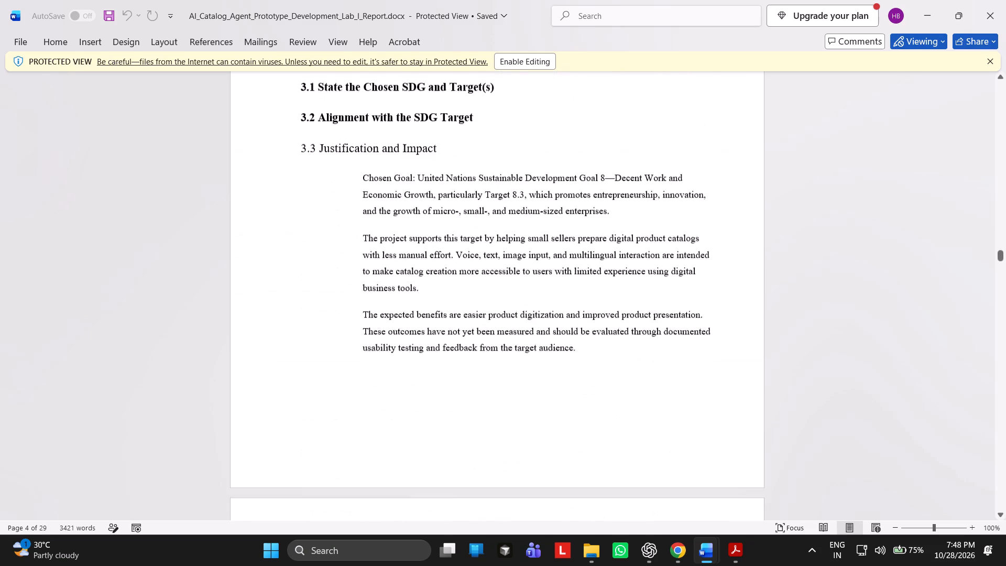
scroll(457, 220, "down", 3)
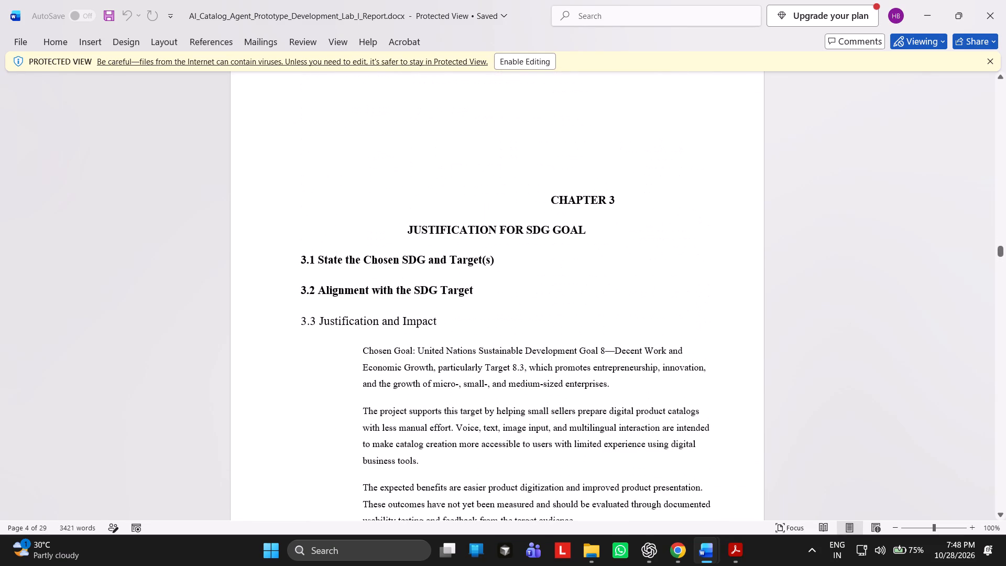
scroll(457, 220, "down", 5)
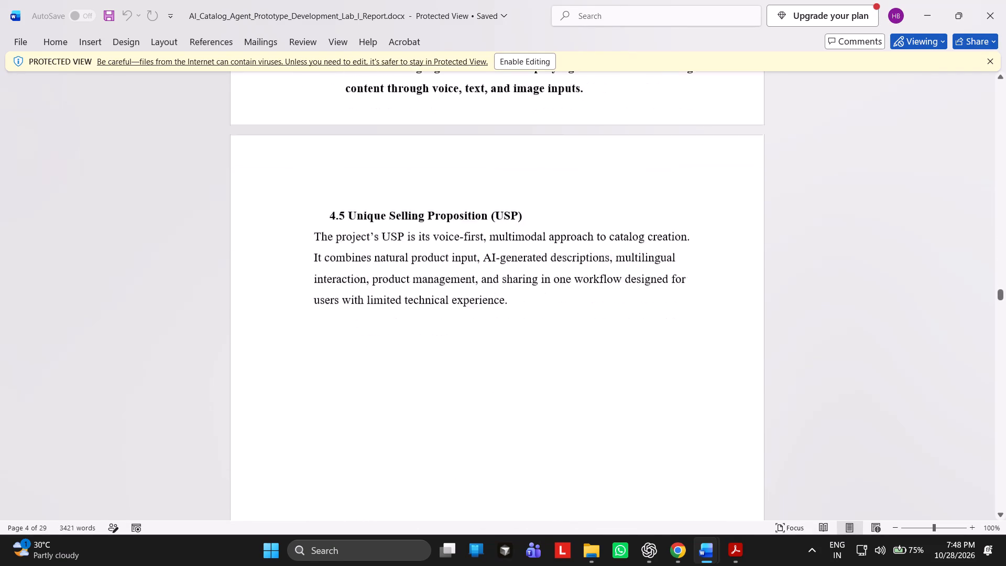
scroll(457, 220, "down", 3)
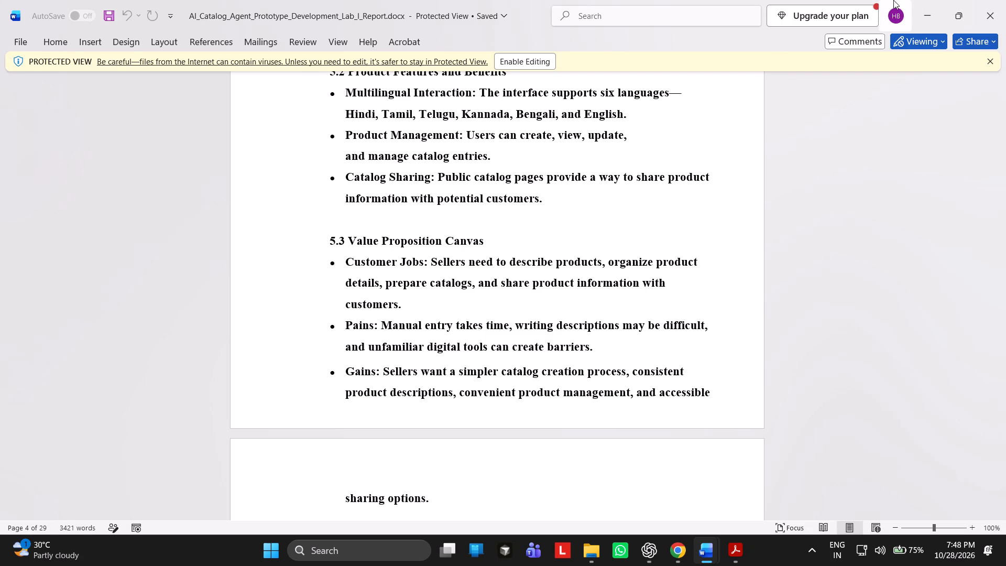
left_click(999, 6)
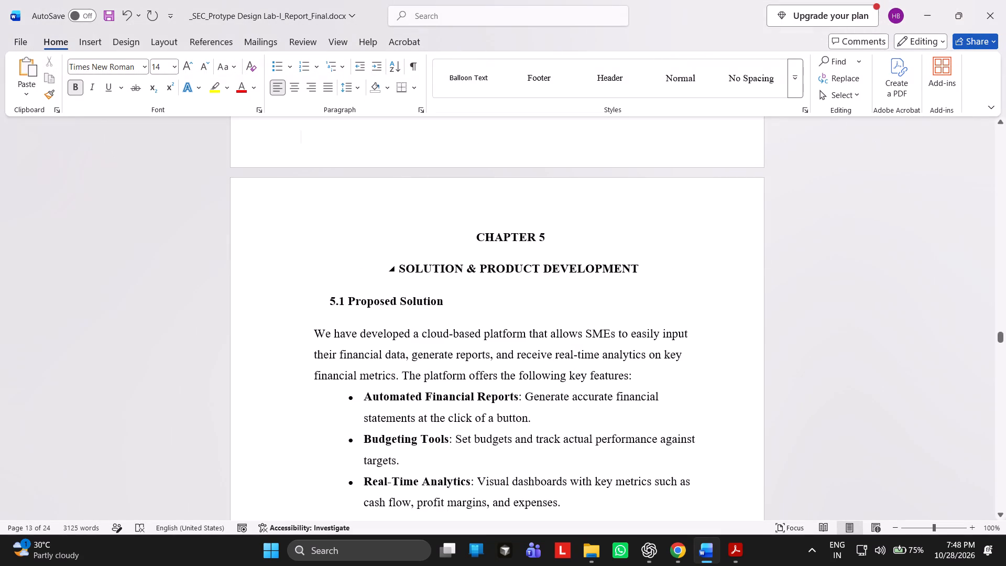
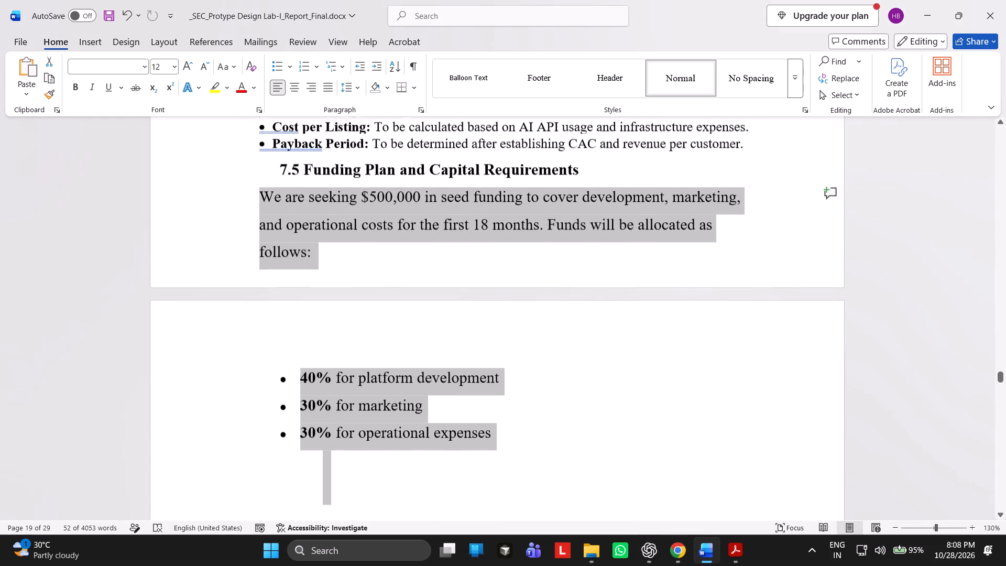
left_click_drag(412, 517, 497, 397)
key("ctrl+v")
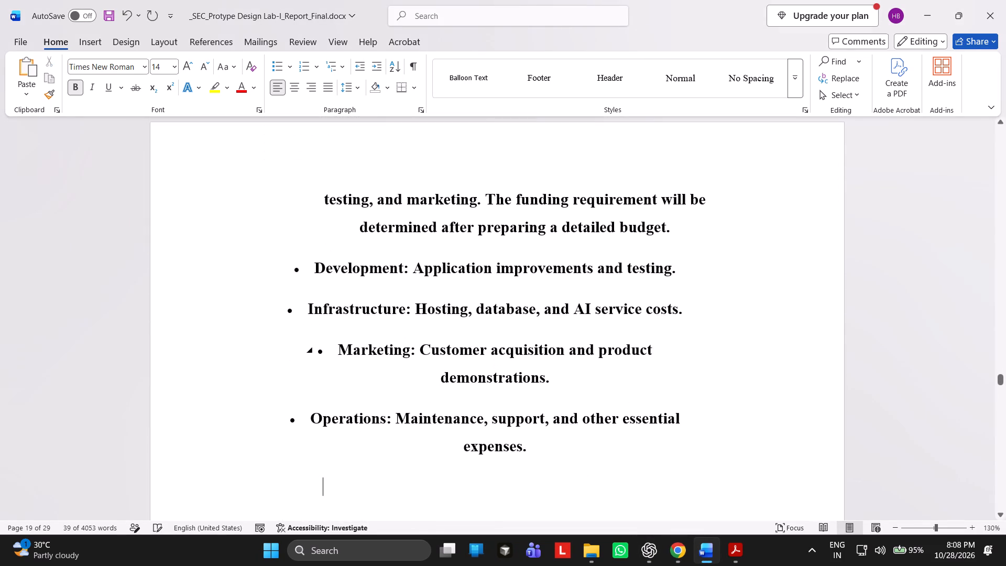
key("ctrl+z")
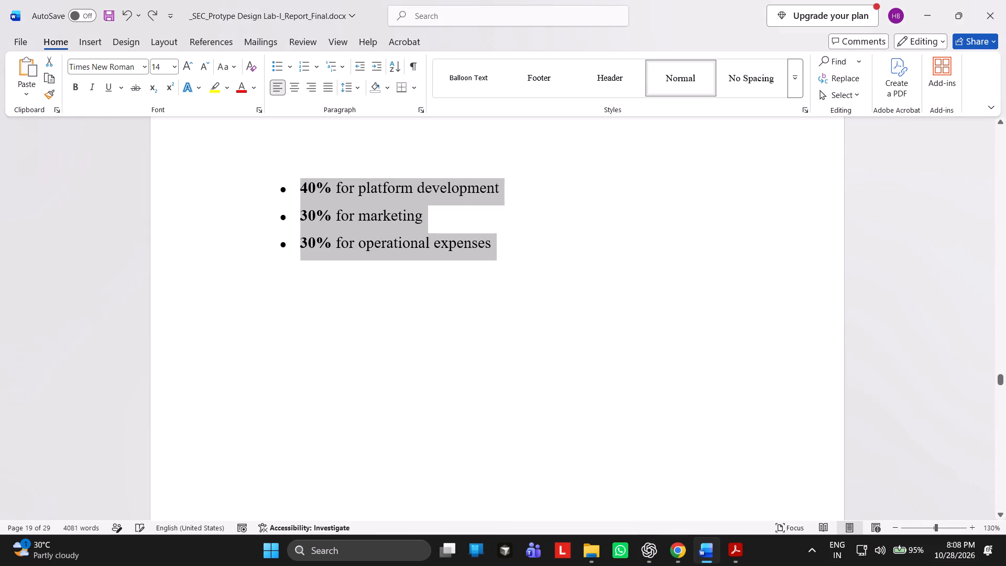
key("BackSpace")
scroll(497, 397, "up", 1)
key("BackSpace")
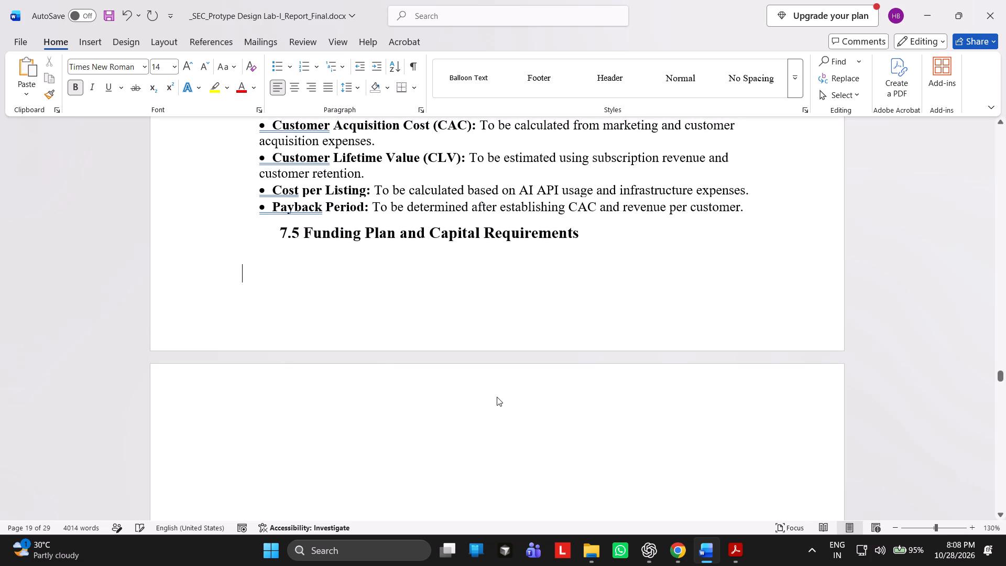
key("ctrl+v")
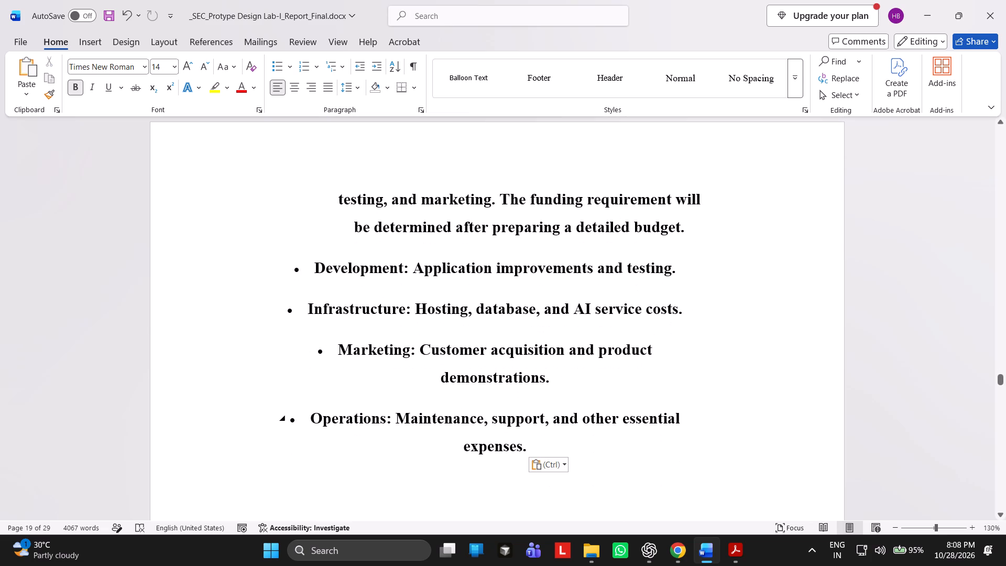
Justify all the pasted text under 7.5 Funding Plan and Capital Requirements.
left_click_drag(529, 446, 249, 113)
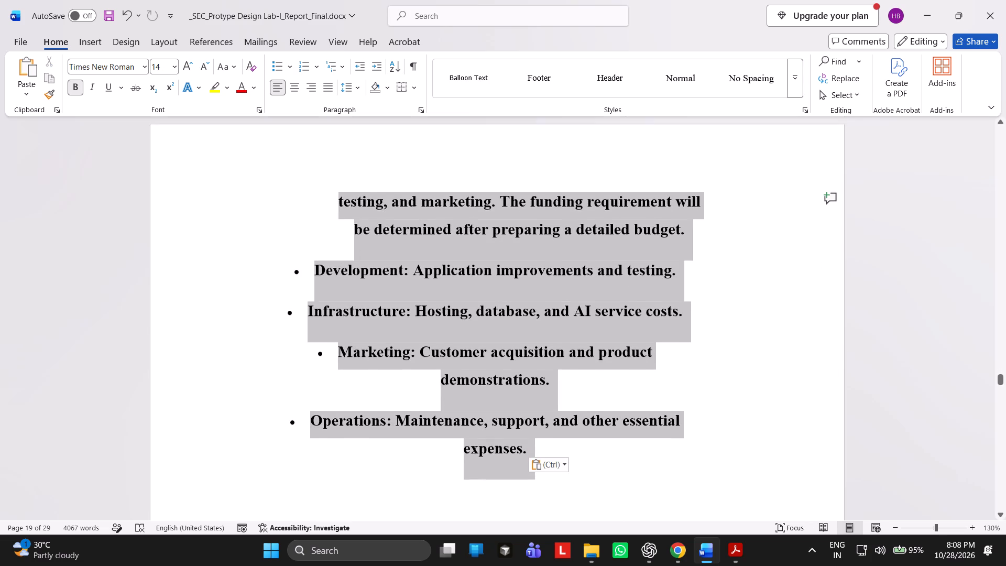
left_click_drag(249, 113, 317, 248)
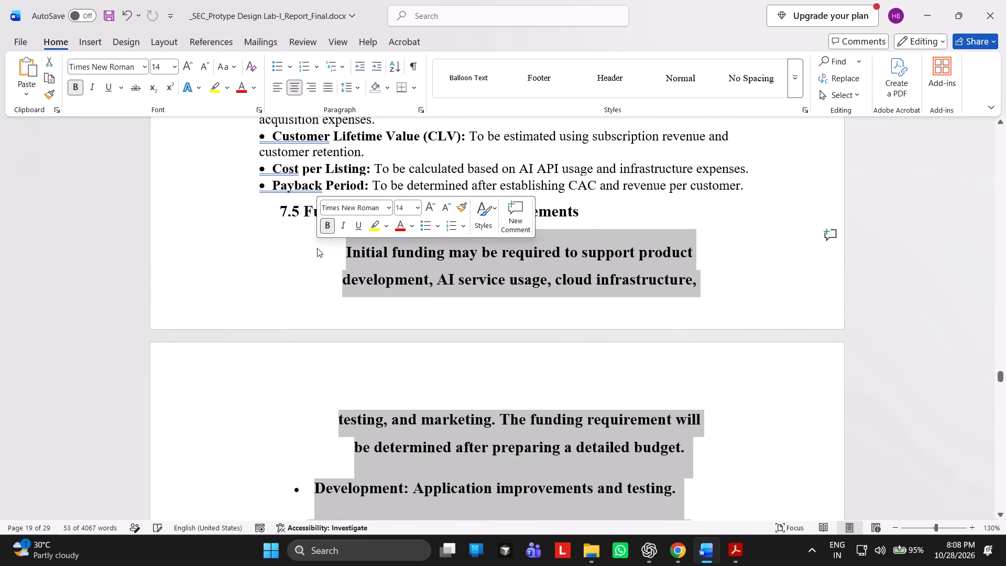
left_click(281, 86)
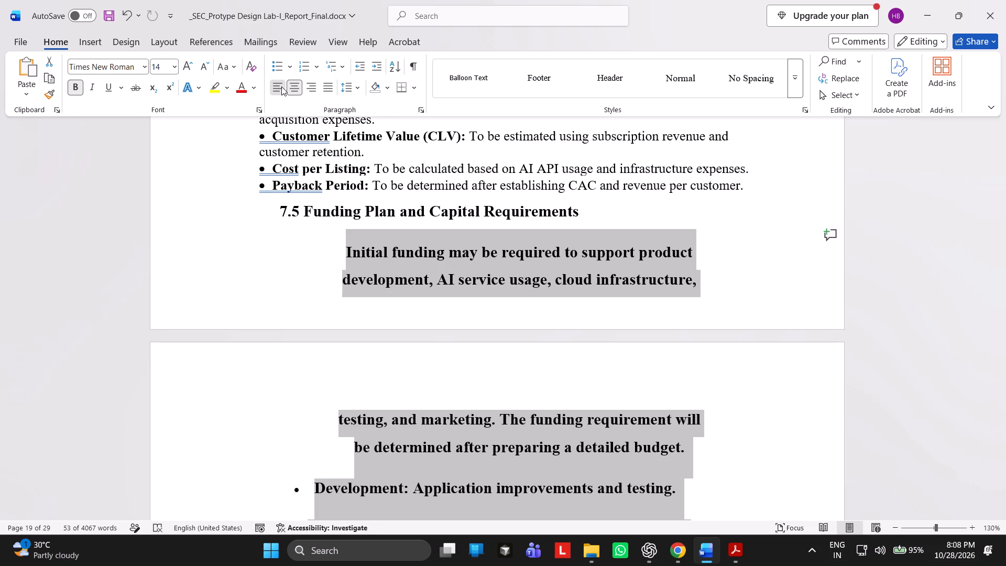
left_click(324, 88)
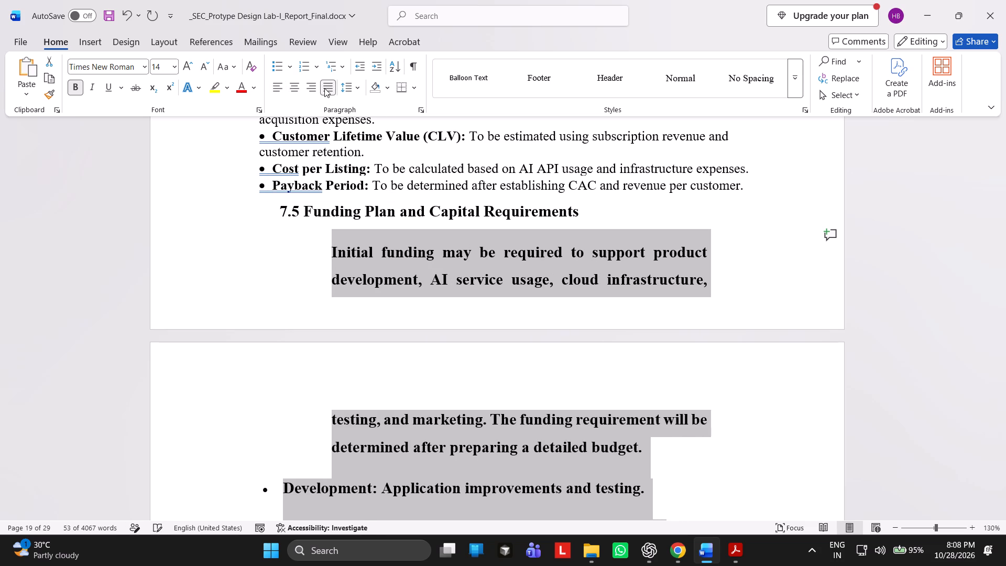
Decrease the indent of the pasted 7.5 text and remove the bullets from its Development to Operations items.
left_click(355, 63)
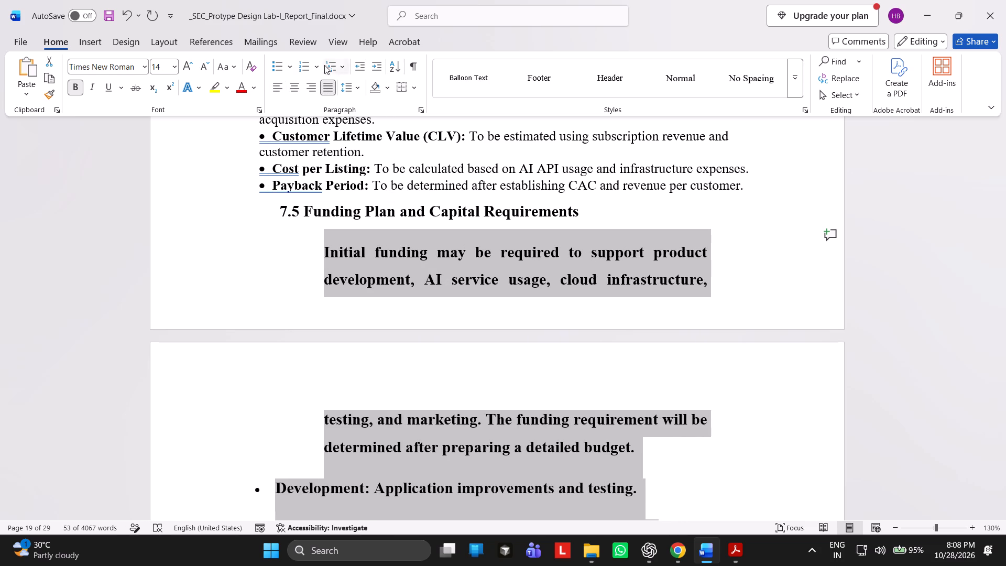
left_click(278, 67)
left_click(278, 67)
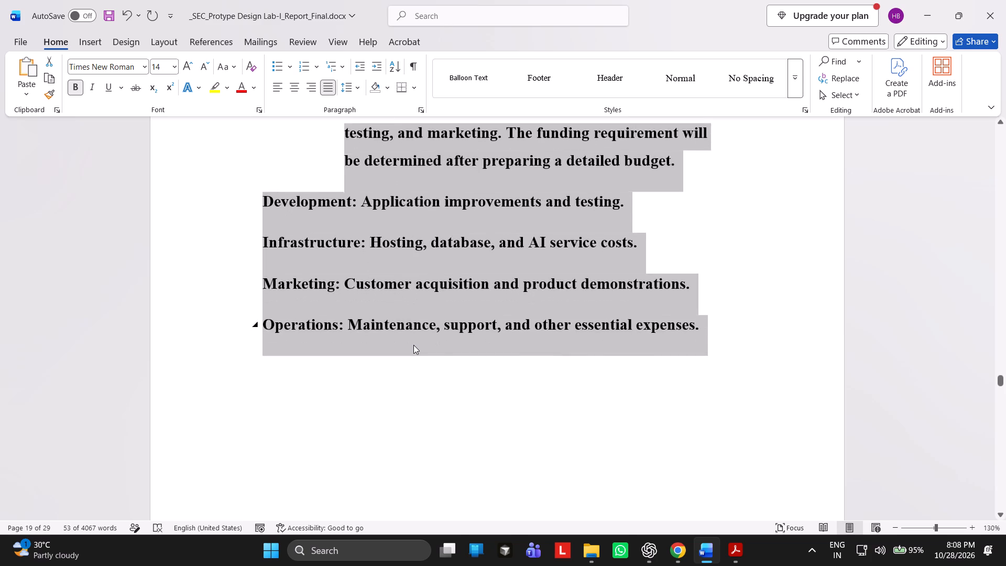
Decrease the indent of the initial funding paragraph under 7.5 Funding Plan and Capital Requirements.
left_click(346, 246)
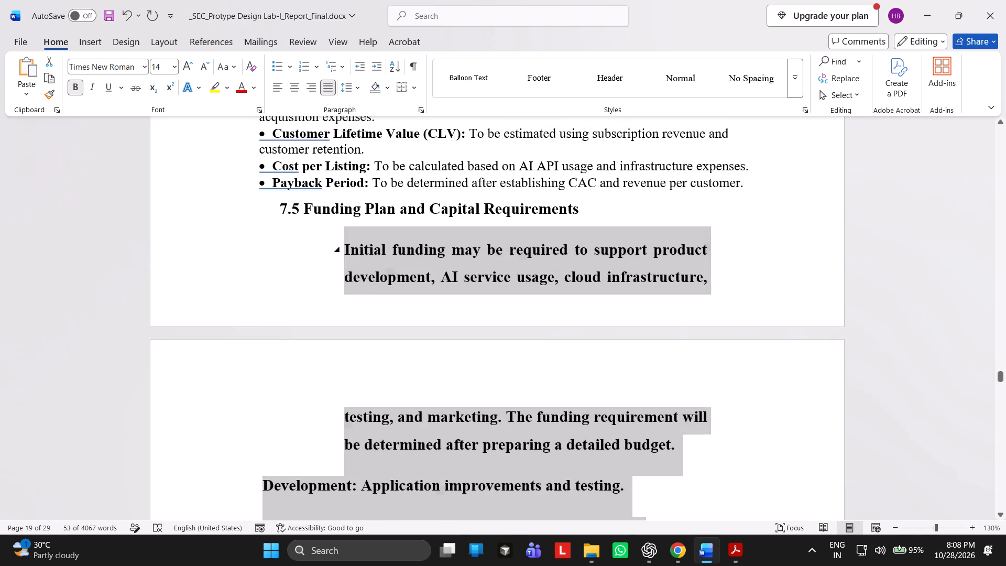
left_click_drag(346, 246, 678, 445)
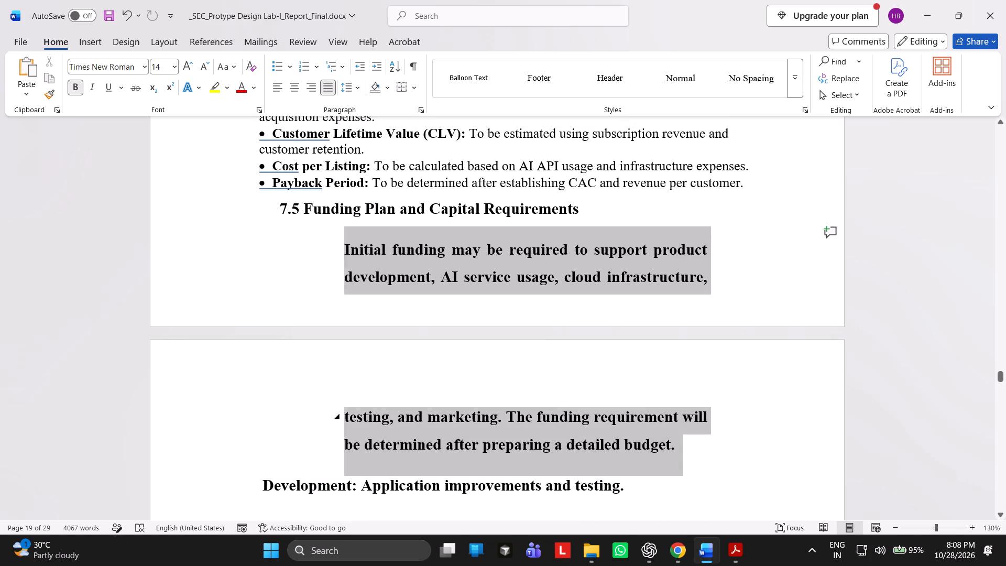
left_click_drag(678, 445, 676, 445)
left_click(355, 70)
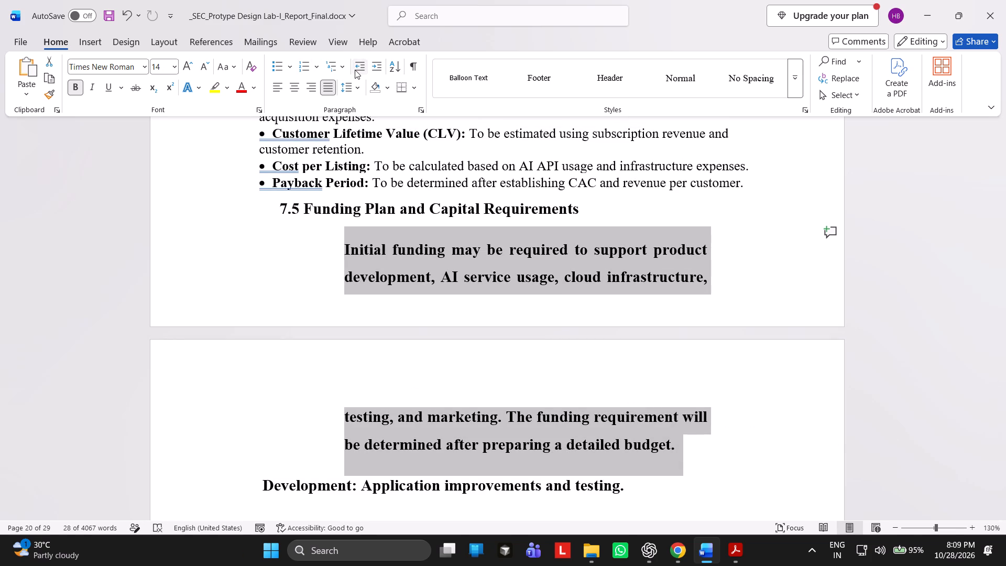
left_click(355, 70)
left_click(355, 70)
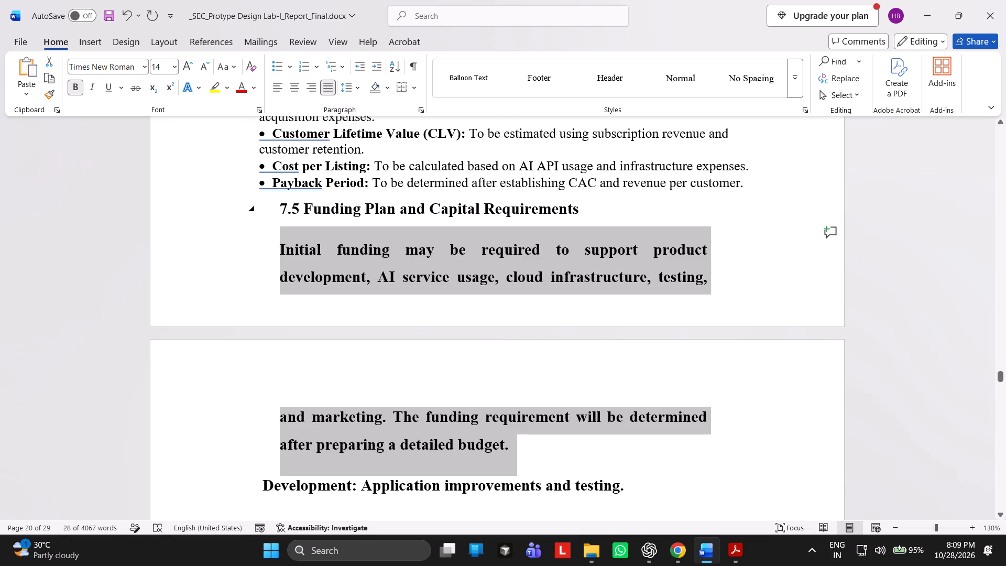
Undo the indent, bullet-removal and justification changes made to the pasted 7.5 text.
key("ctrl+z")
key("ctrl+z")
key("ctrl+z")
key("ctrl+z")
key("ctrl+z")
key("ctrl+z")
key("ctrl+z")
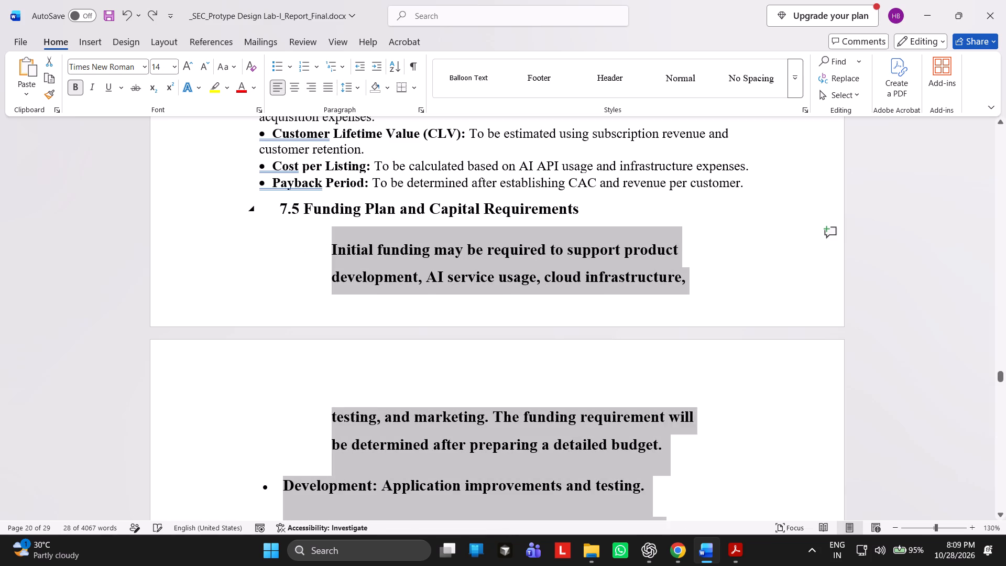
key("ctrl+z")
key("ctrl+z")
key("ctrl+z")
Delete the badly formatted 7.5 text and repaste ChatGPT's funding paragraph and four bullets on a fresh Normal-style line below the heading.
key("BackSpace")
key("BackSpace")
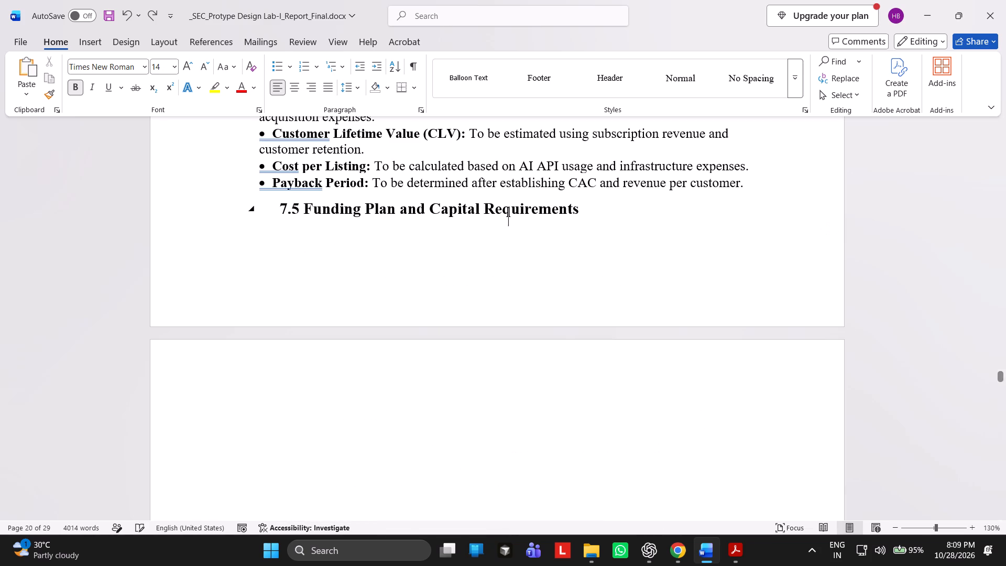
key("BackSpace")
key("ctrl+z")
key("Return")
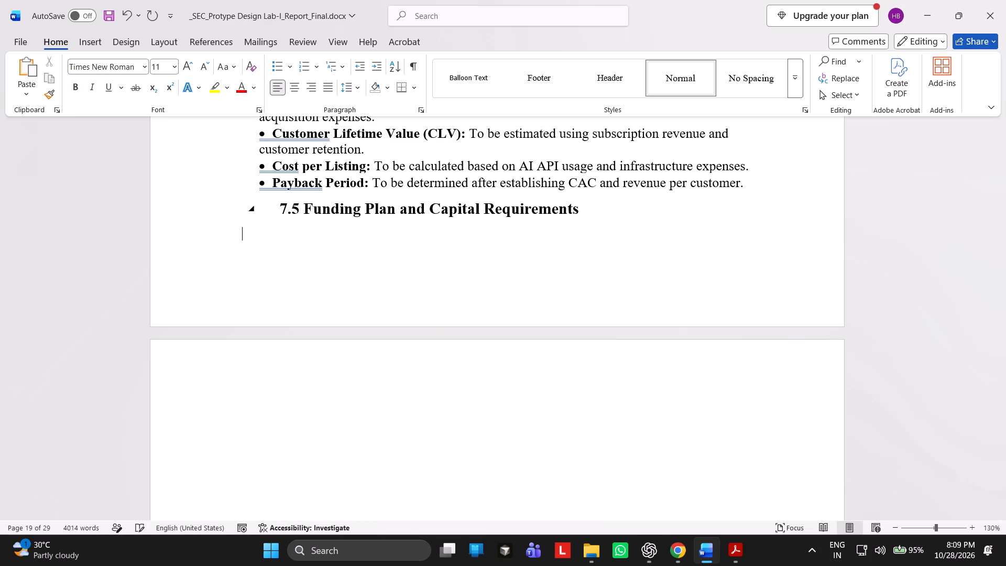
key("ctrl+v")
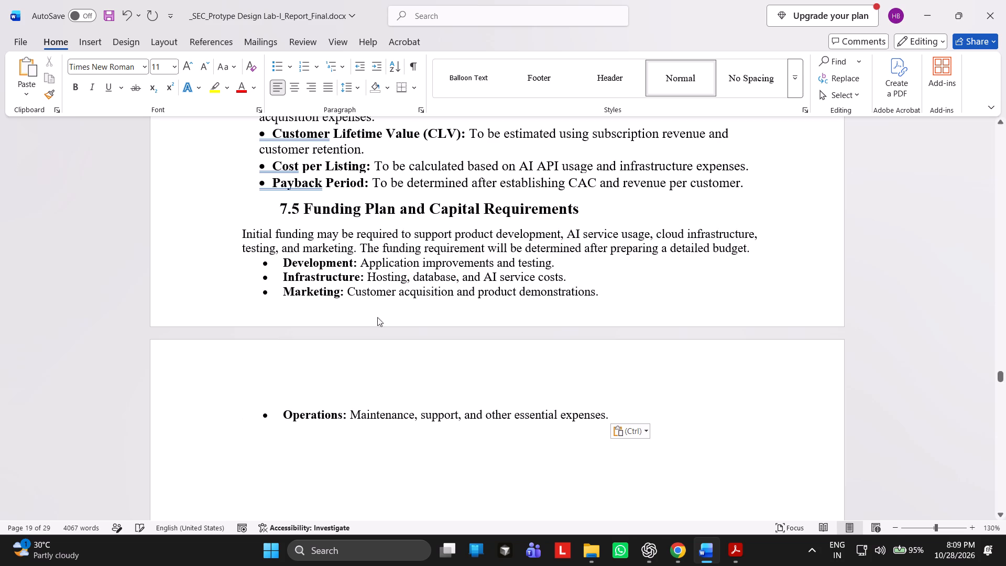
Look through the rest of the Word report from Chapter 8 to the Appendix I source code and data section.
scroll(387, 374, "down", 3)
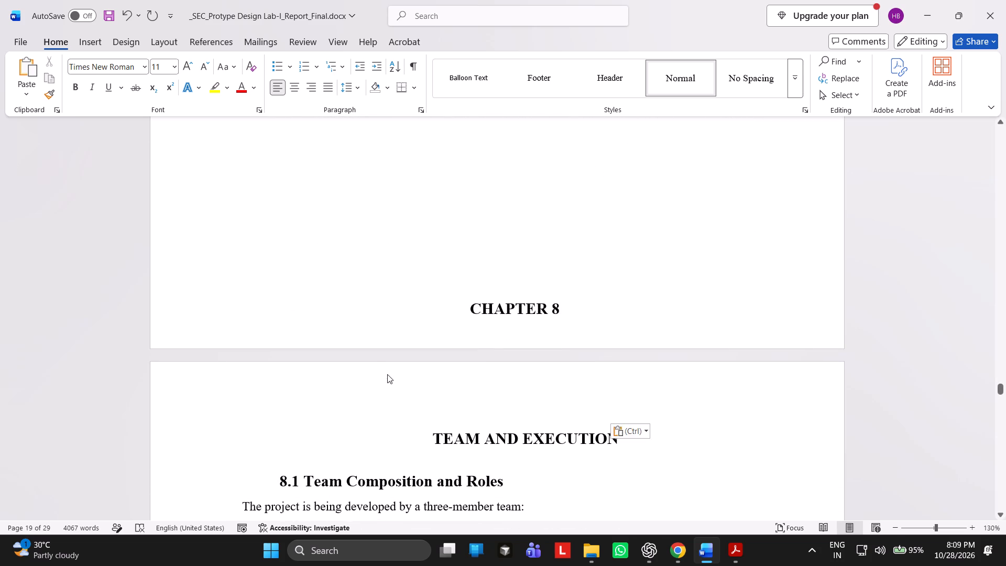
scroll(480, 325, "down", 10)
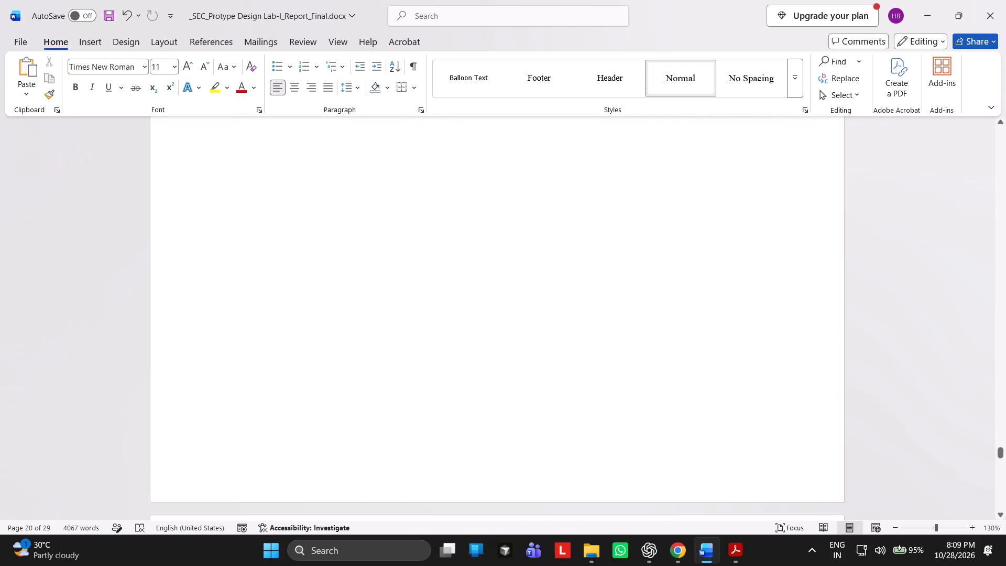
scroll(480, 325, "down", 1)
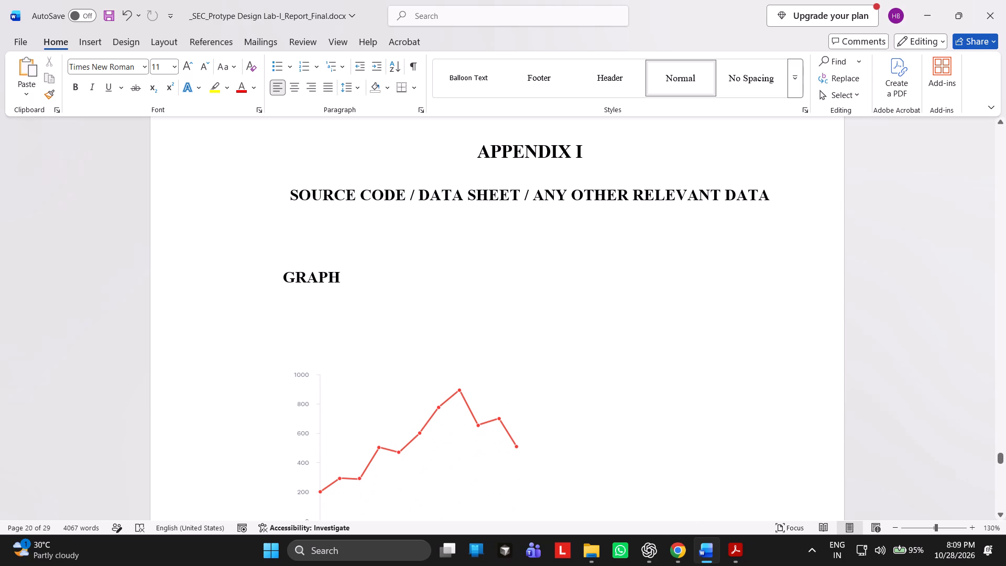
Switch to the Innovative Design Lab report PDF in Acrobat and examine its source code listings and Appendix II and III pages.
left_click(735, 545)
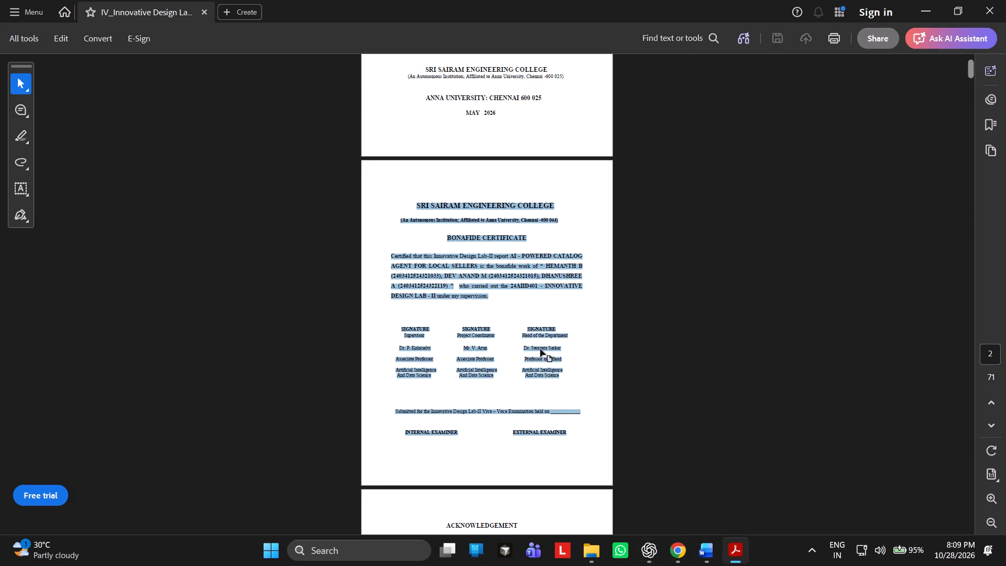
left_click(541, 350)
scroll(541, 350, "down", 17)
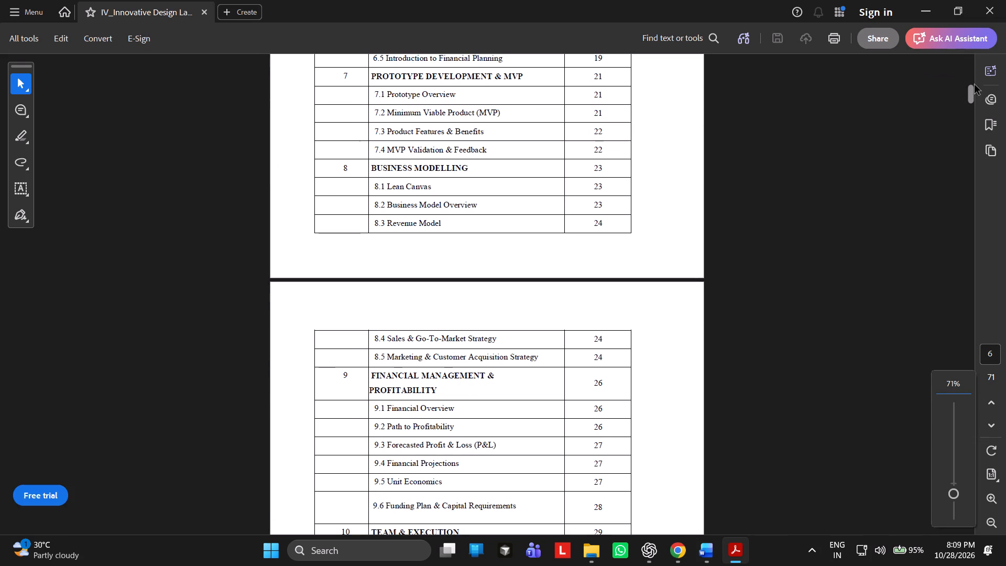
left_click_drag(970, 93, 982, 427)
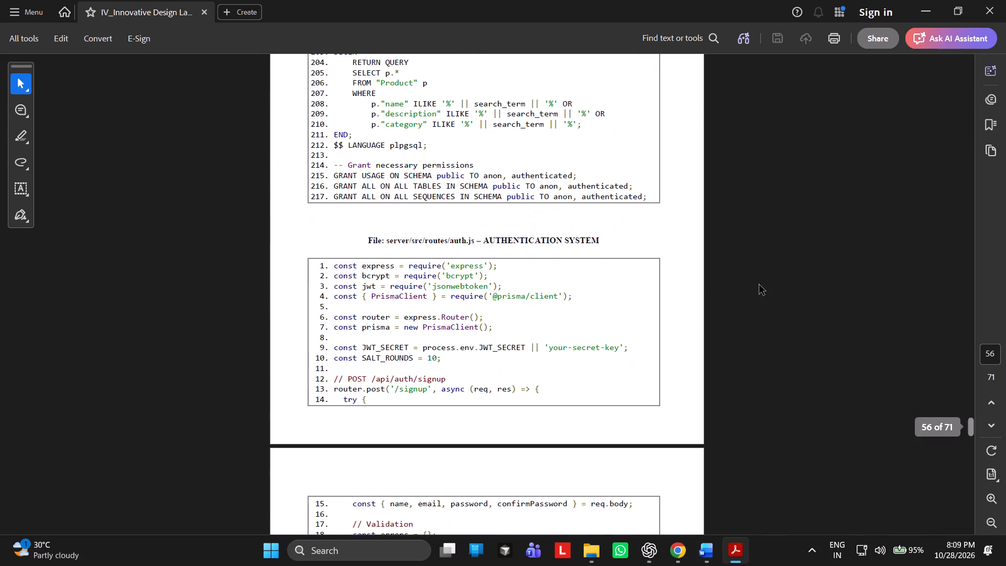
scroll(547, 289, "down", 14)
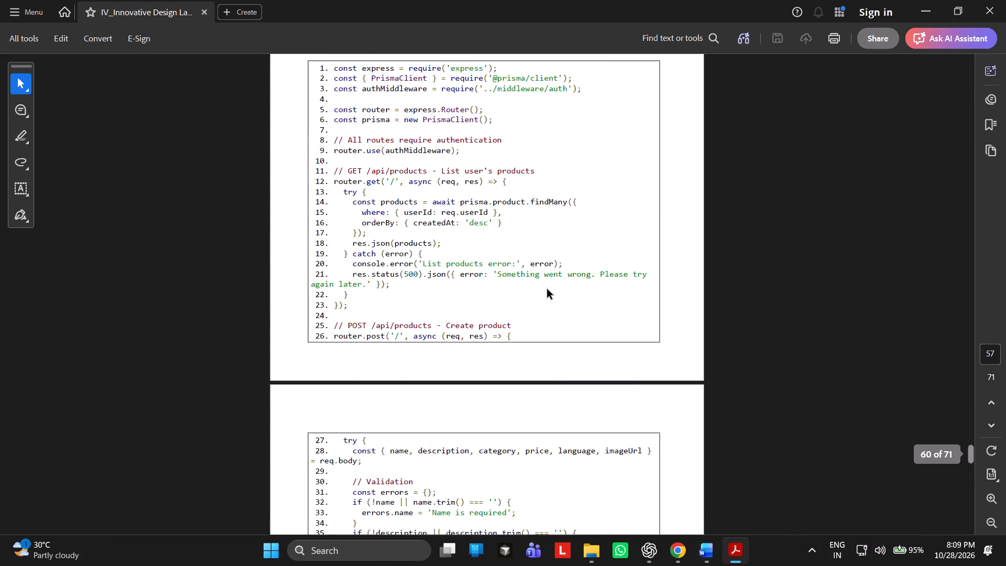
scroll(547, 289, "down", 12)
scroll(547, 289, "up", 1)
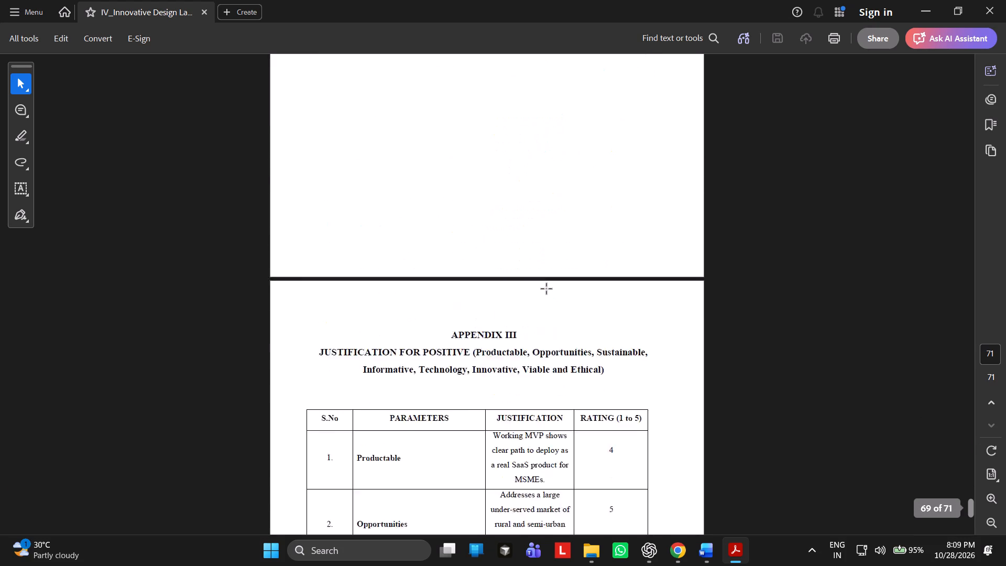
scroll(547, 289, "up", 4)
scroll(547, 289, "down", 1)
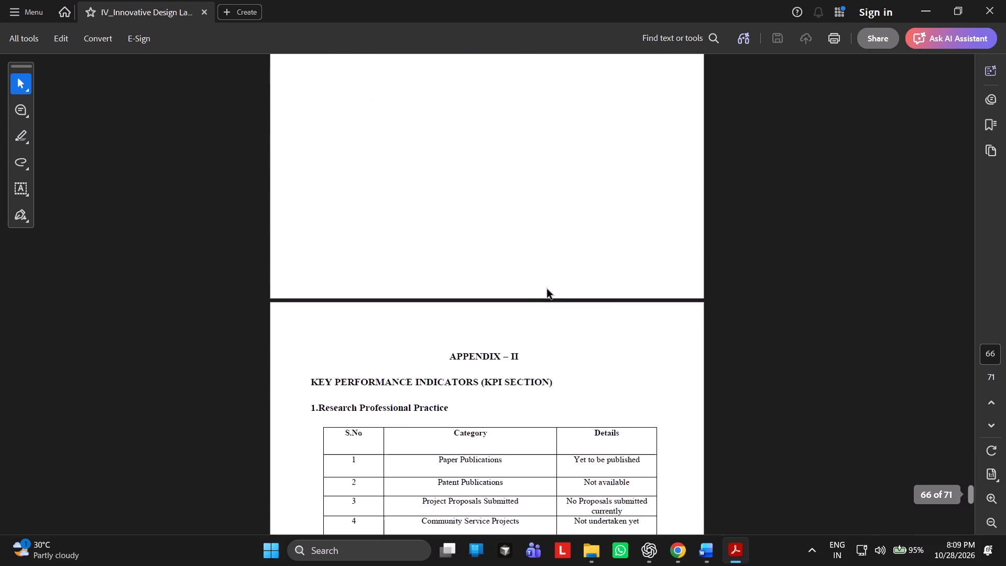
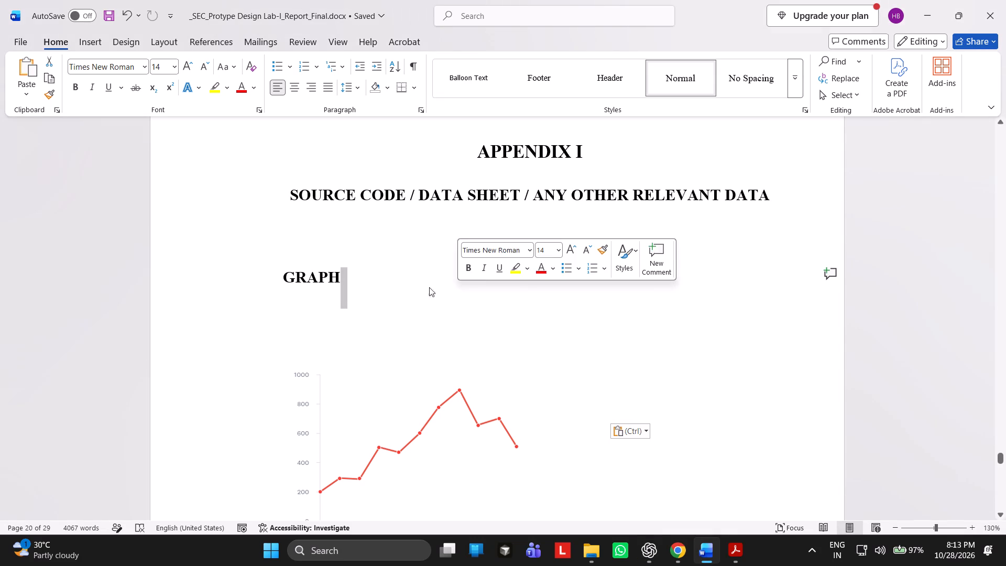
left_click(329, 252)
key("ctrl+s")
Look back through the report's table of contents, cover page and Bonafide Certificate for details still to fill in.
scroll(329, 252, "down", 1, "ctrl")
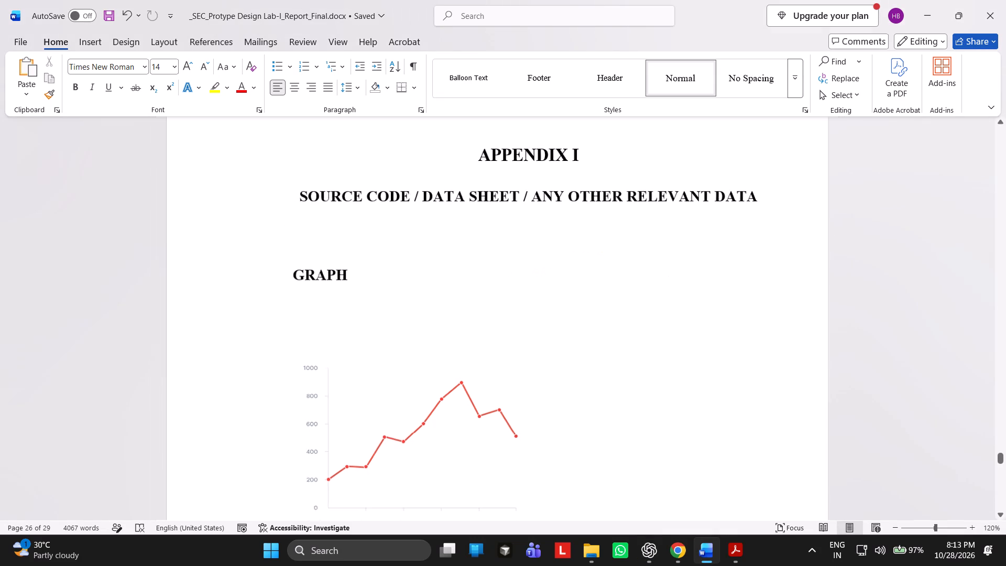
scroll(329, 252, "down", 1, "ctrl")
scroll(329, 252, "up", 13)
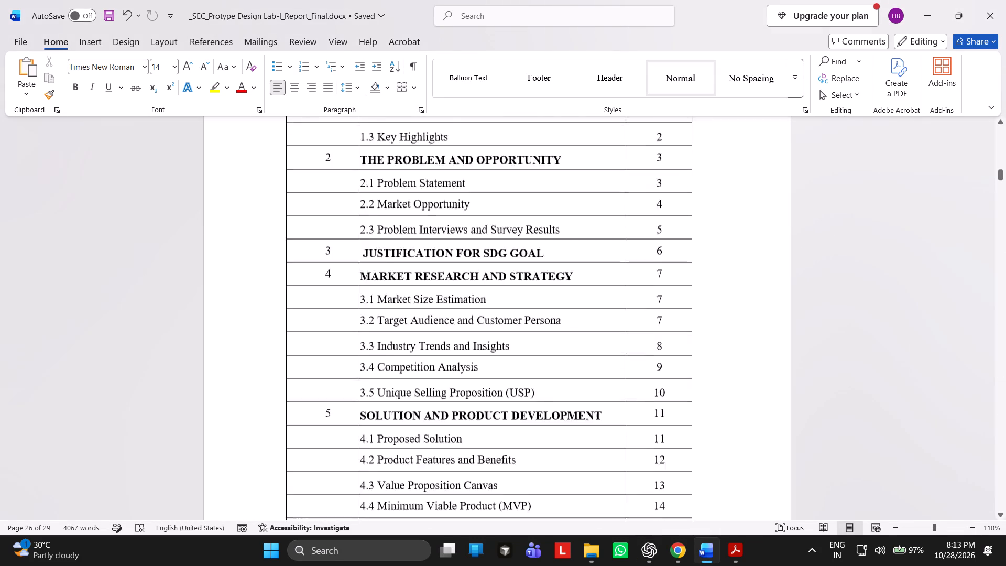
scroll(329, 252, "up", 16)
scroll(329, 252, "down", 2)
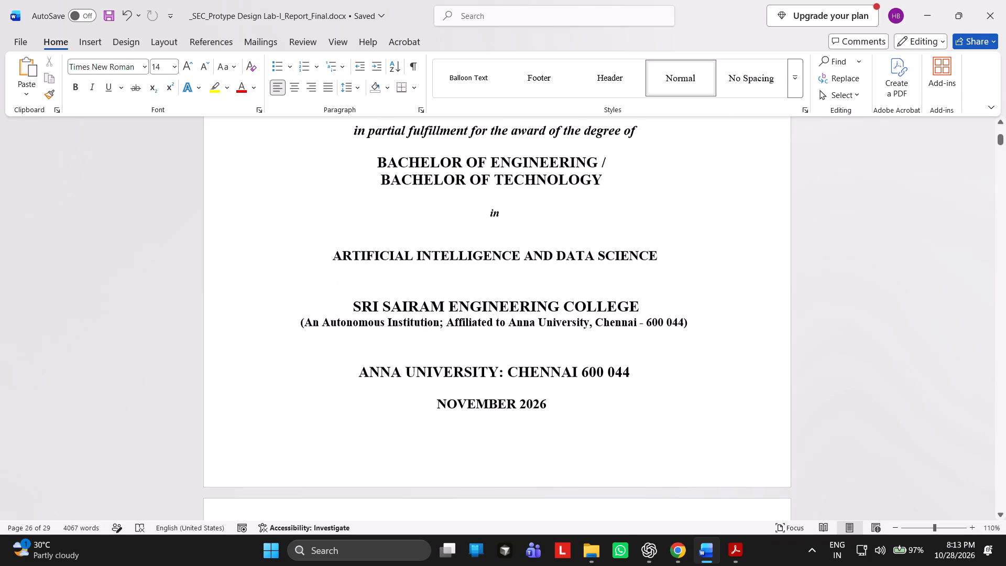
scroll(329, 252, "down", 4)
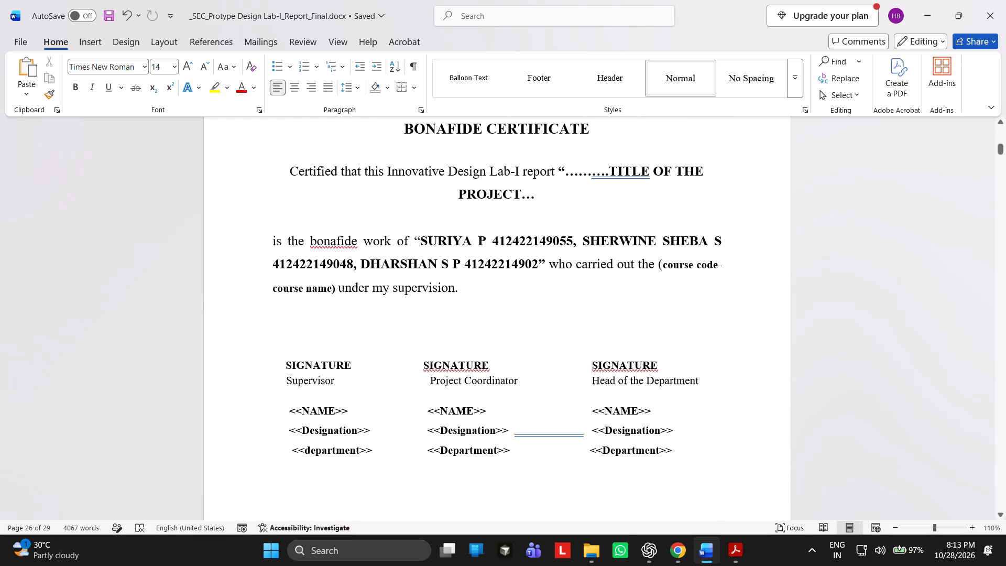
scroll(329, 252, "up", 1)
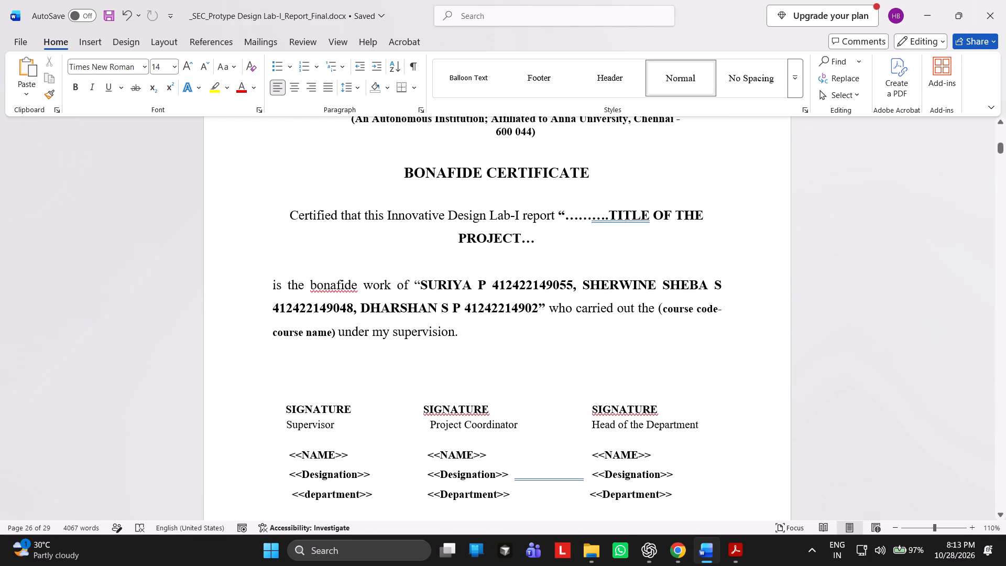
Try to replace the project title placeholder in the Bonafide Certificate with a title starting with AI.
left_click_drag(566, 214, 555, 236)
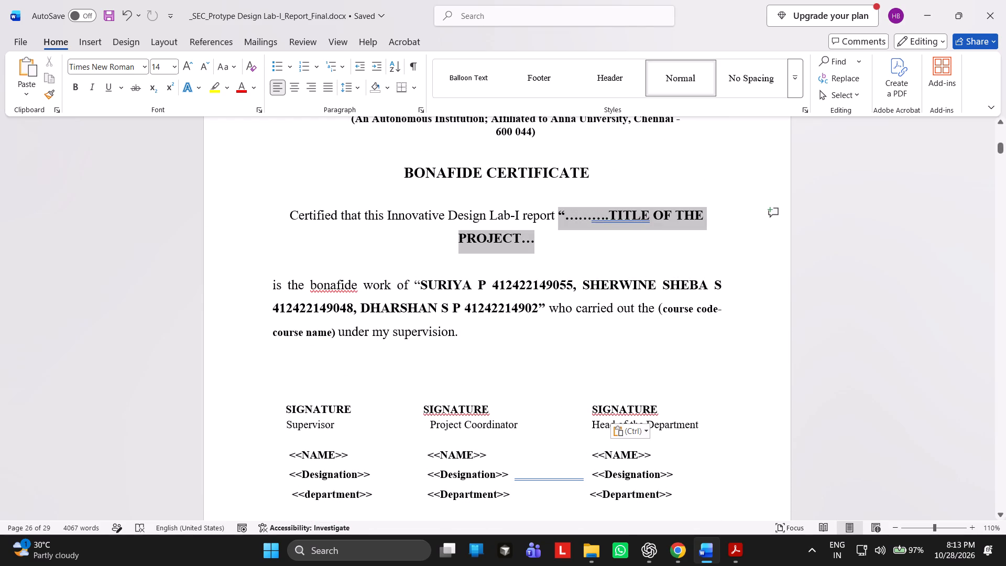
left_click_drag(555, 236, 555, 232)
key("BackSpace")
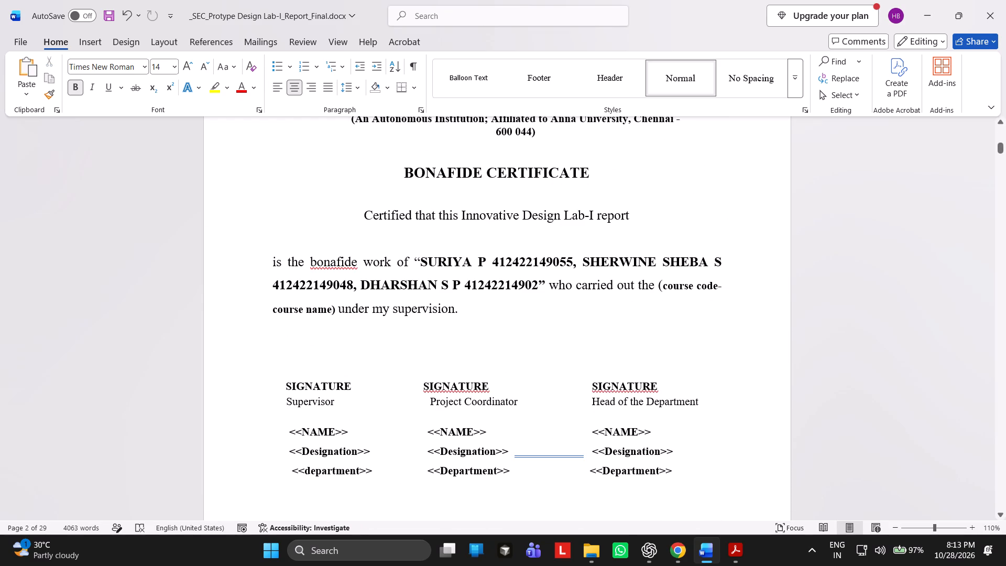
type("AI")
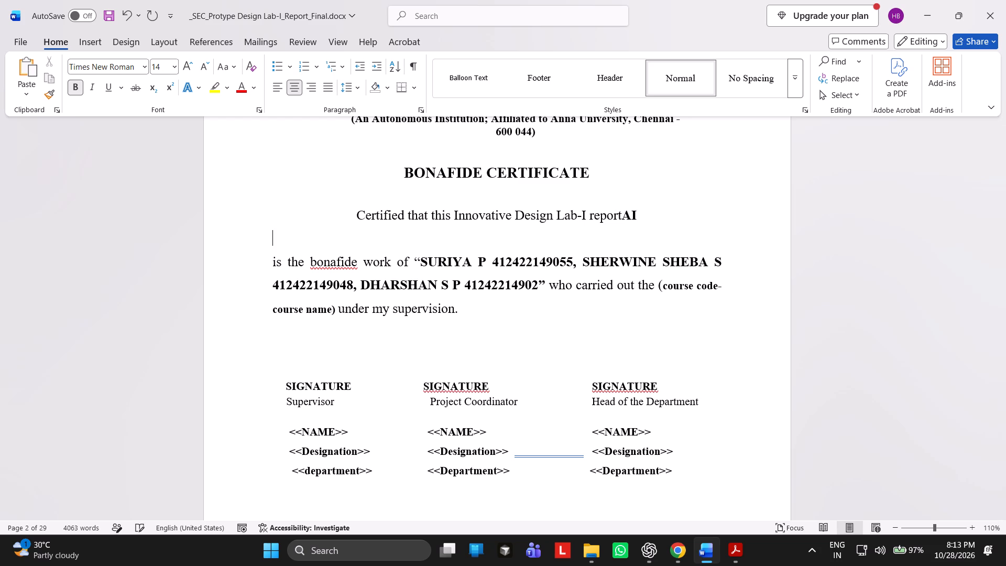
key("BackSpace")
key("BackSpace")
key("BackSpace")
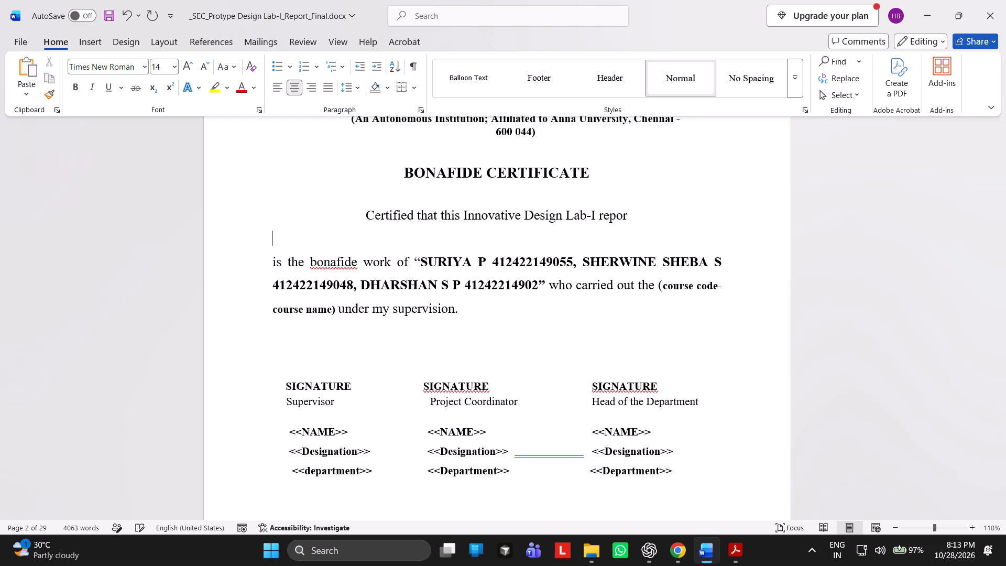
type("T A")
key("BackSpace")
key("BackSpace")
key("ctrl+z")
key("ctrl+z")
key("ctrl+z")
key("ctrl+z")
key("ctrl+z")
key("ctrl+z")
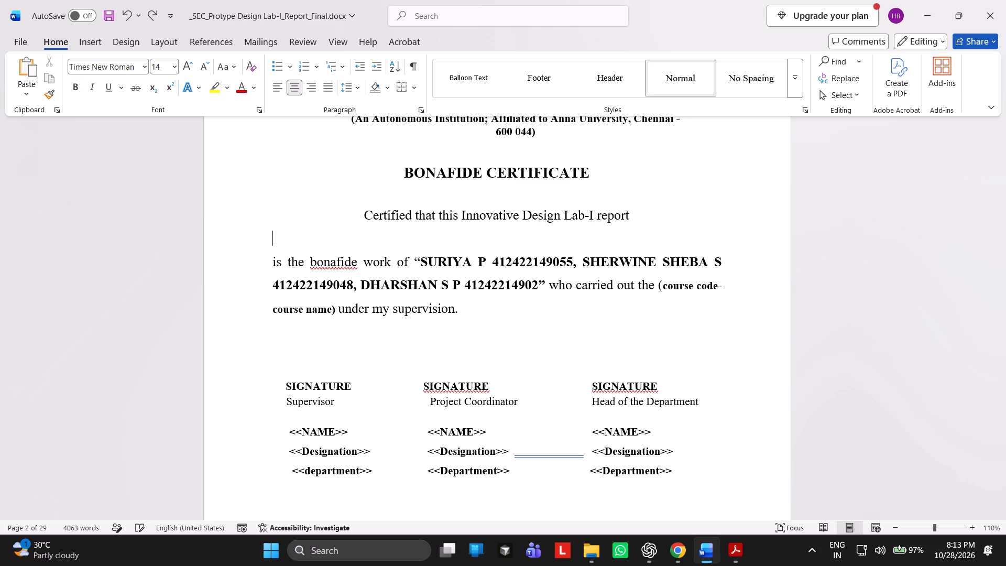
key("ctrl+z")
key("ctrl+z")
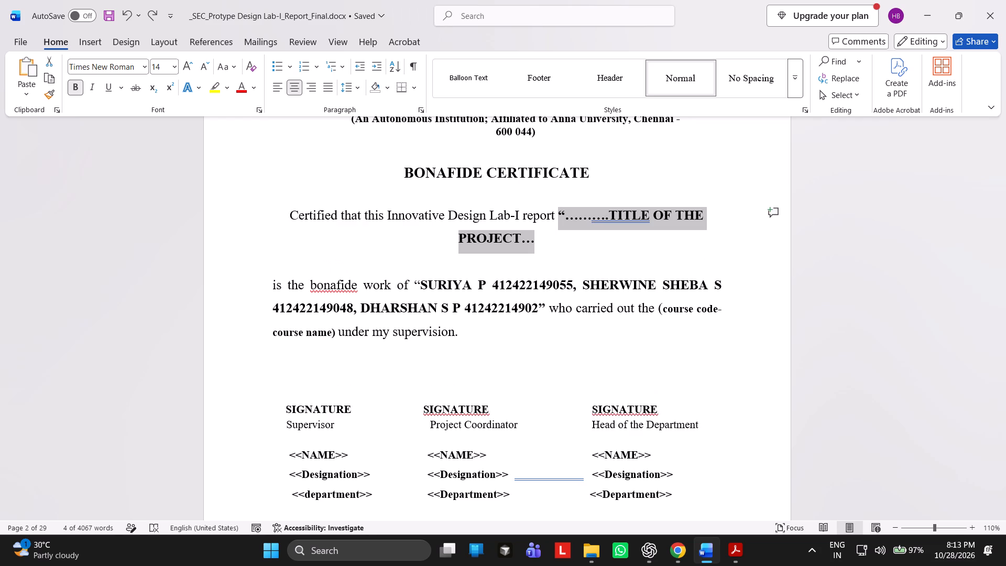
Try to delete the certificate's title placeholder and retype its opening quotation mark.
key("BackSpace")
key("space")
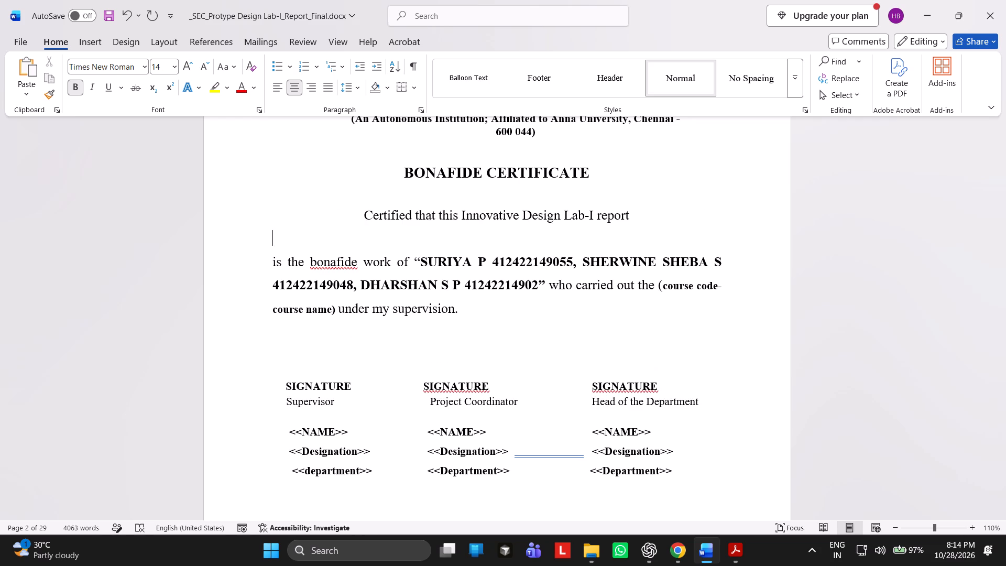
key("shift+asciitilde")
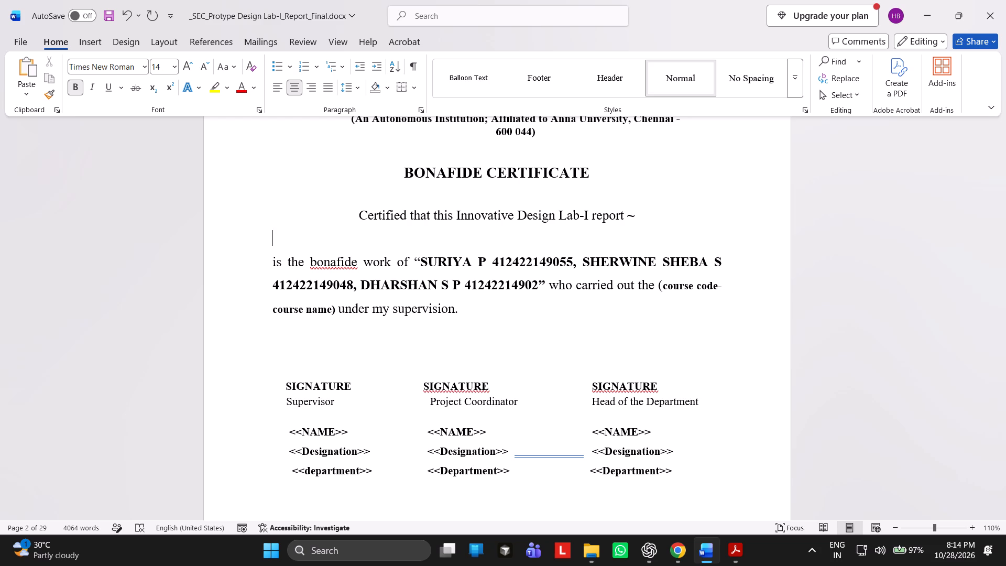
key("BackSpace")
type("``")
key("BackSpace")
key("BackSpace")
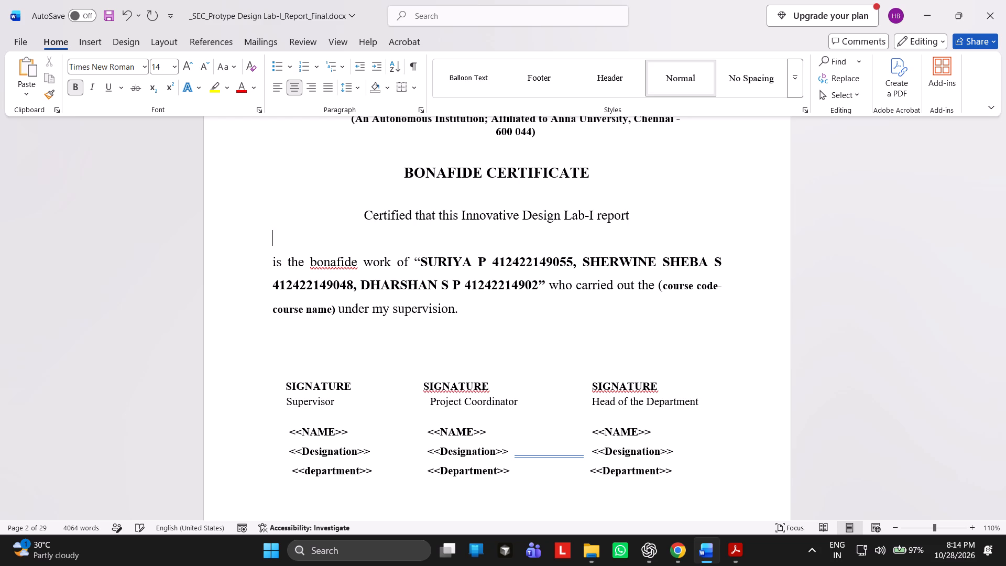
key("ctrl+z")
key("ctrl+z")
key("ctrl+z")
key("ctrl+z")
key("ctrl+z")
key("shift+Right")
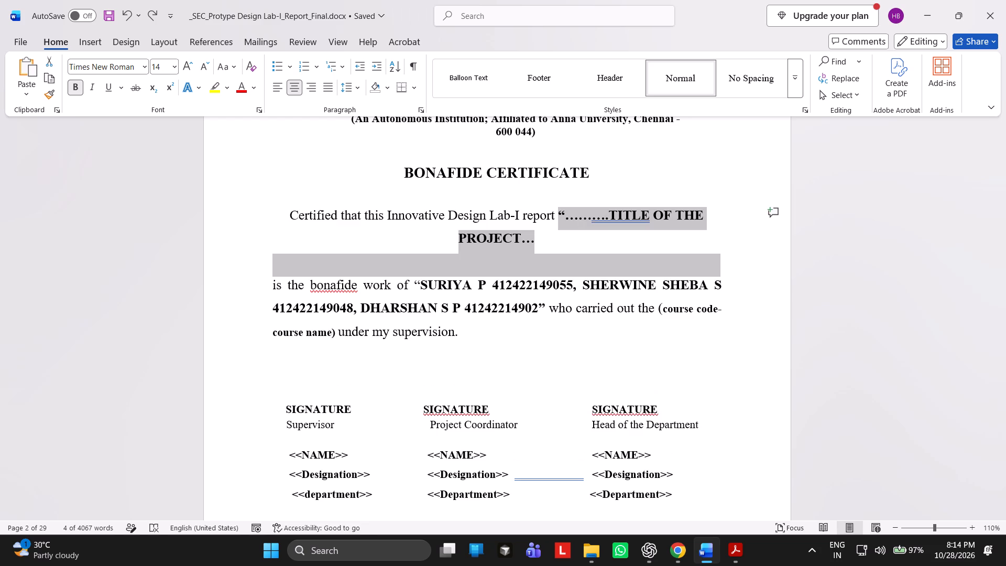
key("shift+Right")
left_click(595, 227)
Replace the certificate's title placeholder with "AI – POWERED CATALOG AGENT FOR LOCAL SELLERS", keeping the opening quote and adding a spaced closing one.
left_click_drag(565, 214, 573, 240)
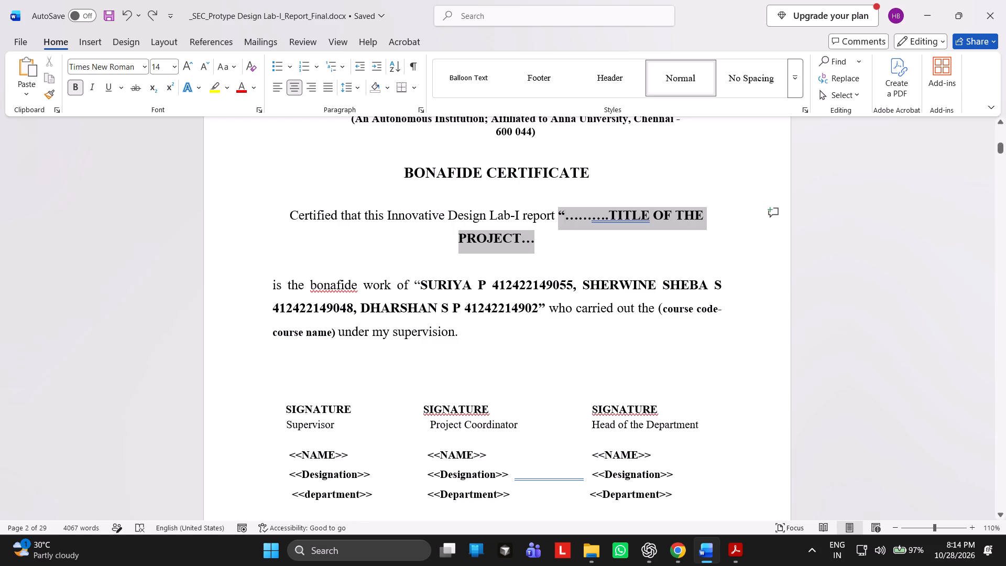
left_click_drag(573, 240, 574, 240)
left_click(574, 240)
left_click_drag(574, 240, 572, 216)
key("BackSpace")
key("BackSpace")
key("BackSpace")
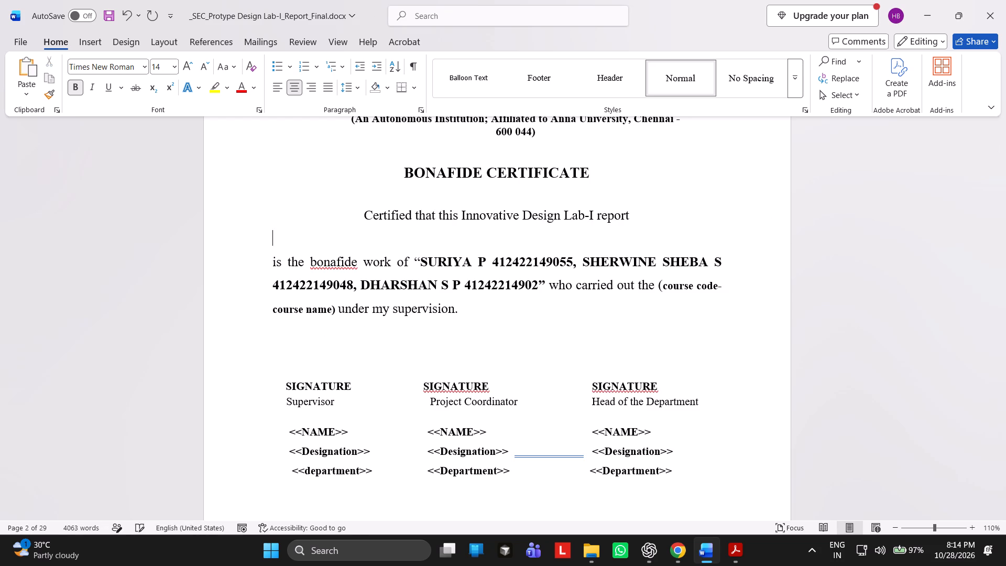
key("ctrl+z")
key("space")
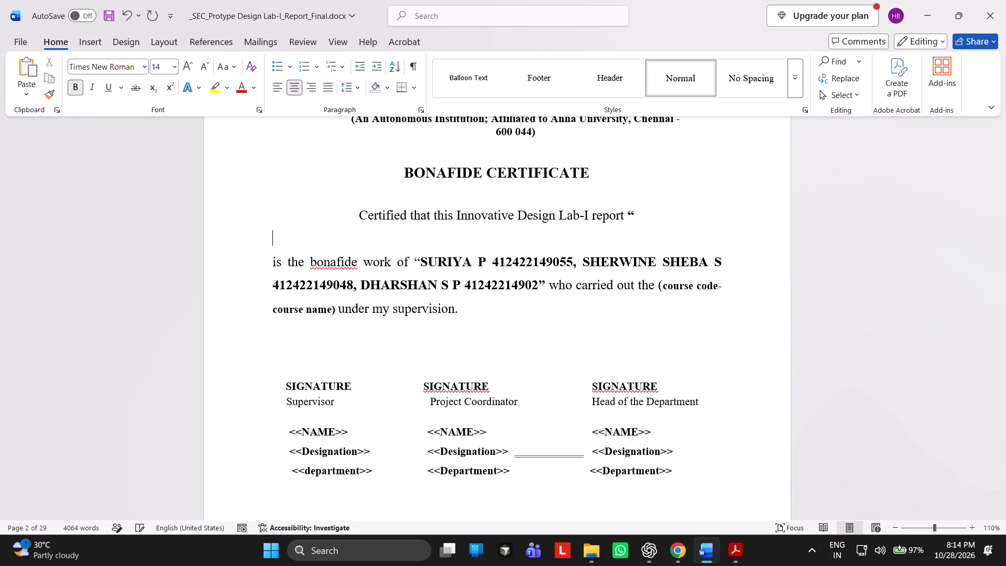
type("ai")
key("BackSpace")
type("AI - POWERED CATALOG AGENT FO R")
key("BackSpace")
key("BackSpace")
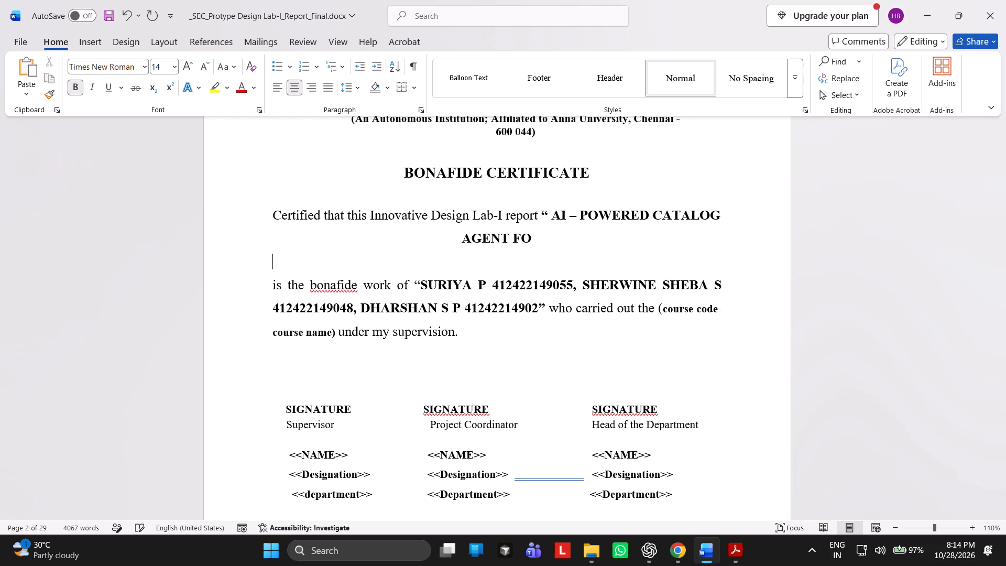
type("R")
key("space")
type("LOCAL SELLERS")
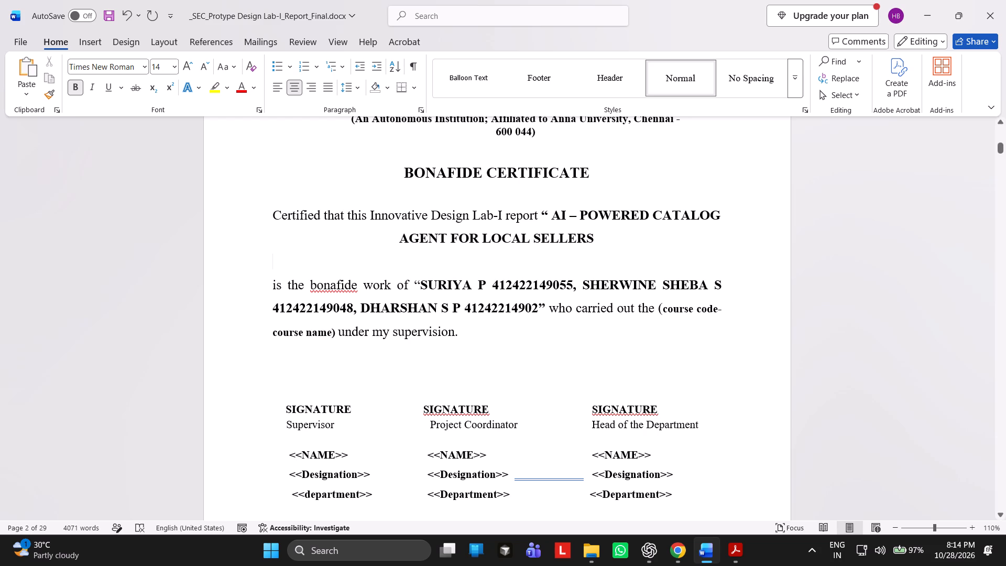
key("shift+quotedbl")
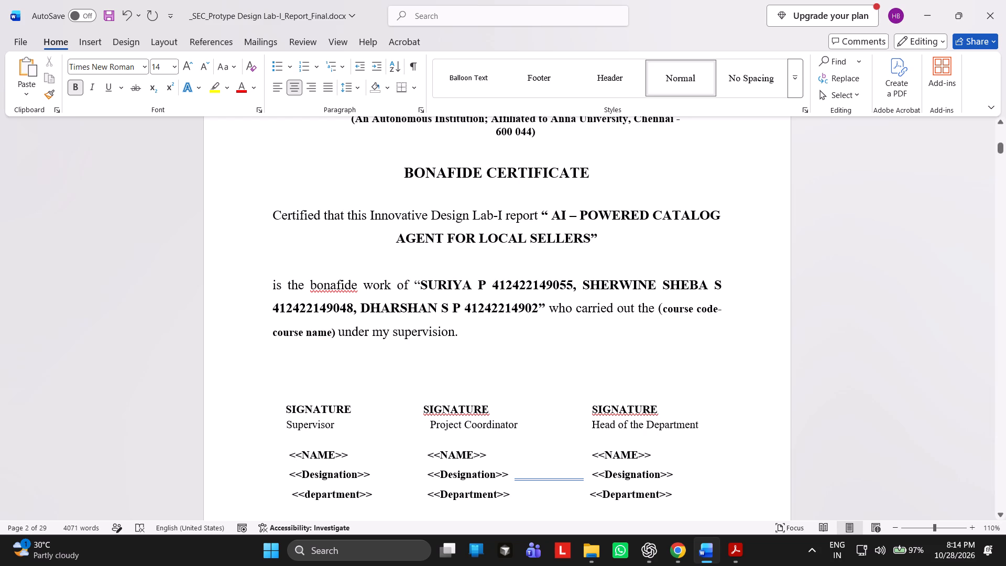
key("space")
key("space")
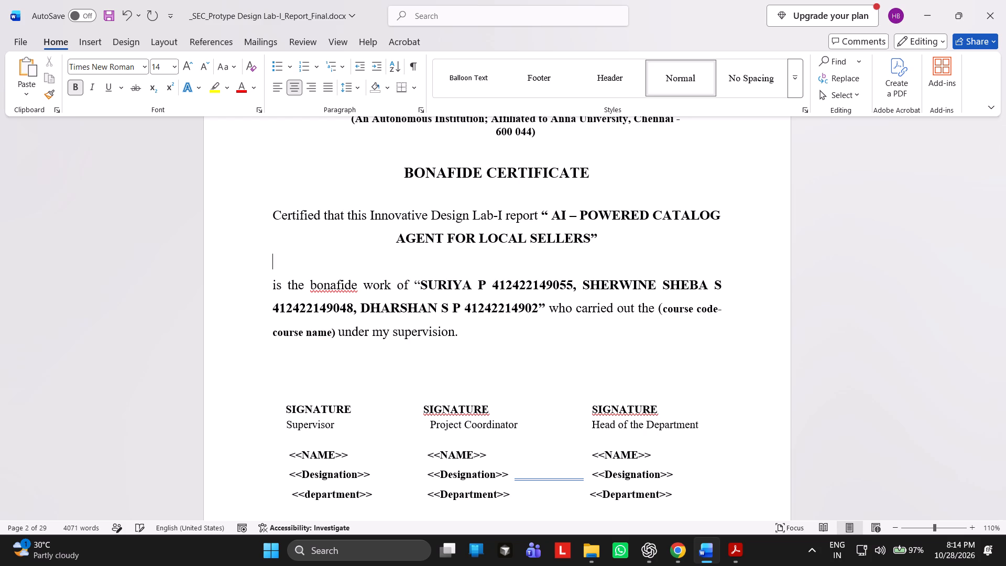
left_click(593, 241)
key("space")
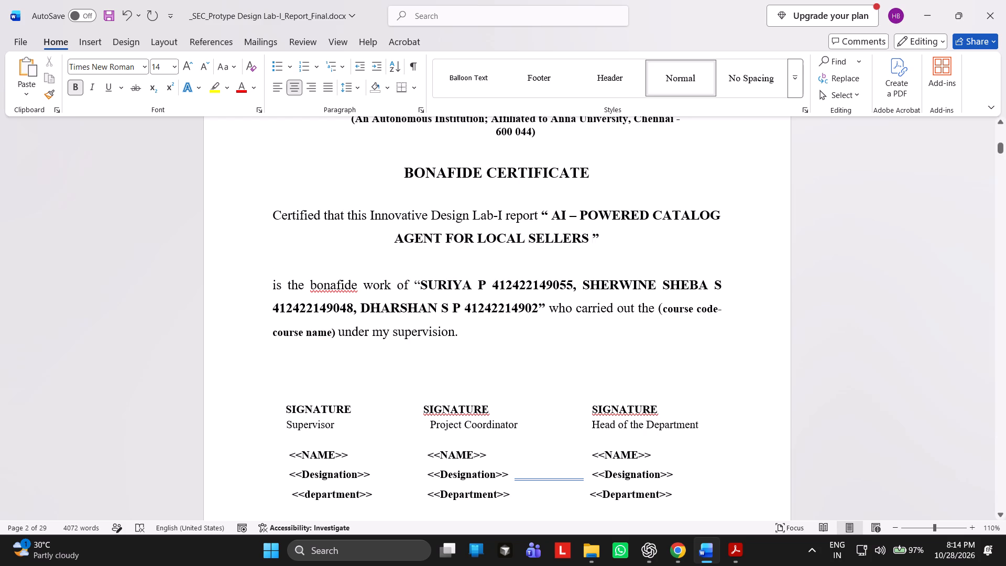
Join the "is the bonafide work of" paragraph to the end of the certificate's project title line.
left_click(271, 285)
key("BackSpace")
key("BackSpace")
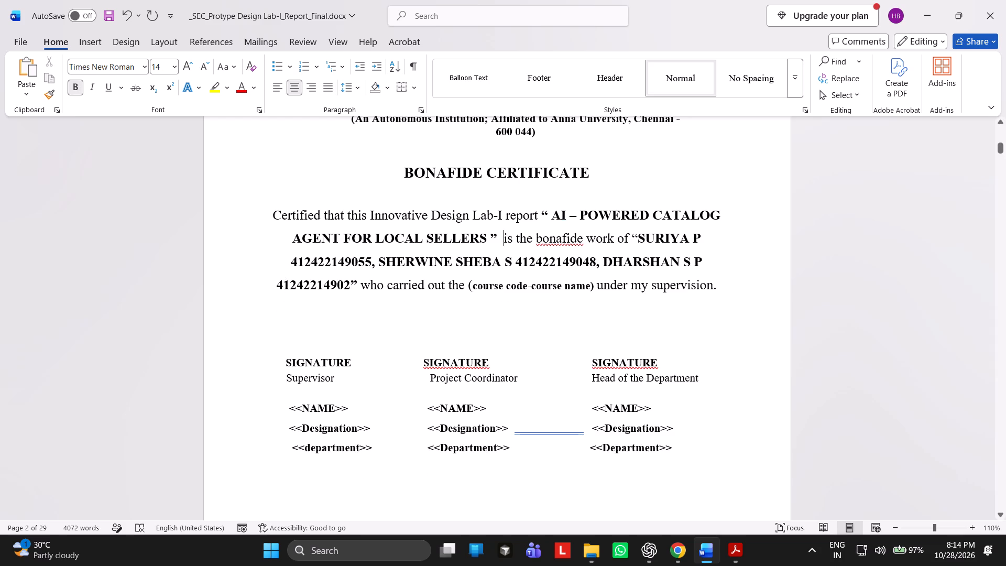
Justify the entire certification paragraph in the Bonafide Certificate.
left_click_drag(273, 216, 731, 294)
left_click(324, 87)
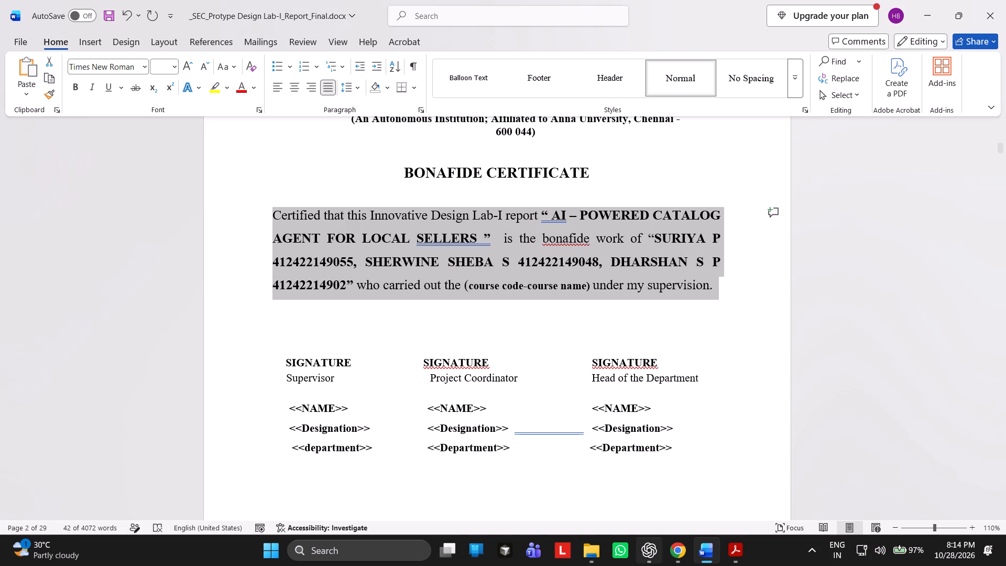
Switch to Acrobat and copy the Bonafide Certificate wording from the quoted student details onward in the Innovative Design Lab-II report.
left_click(736, 551)
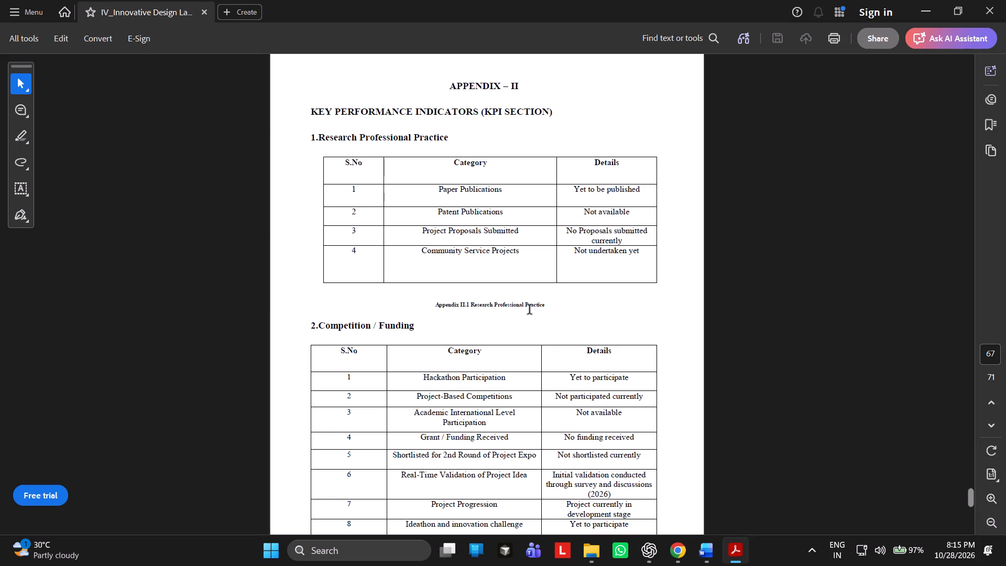
scroll(530, 310, "up", 16)
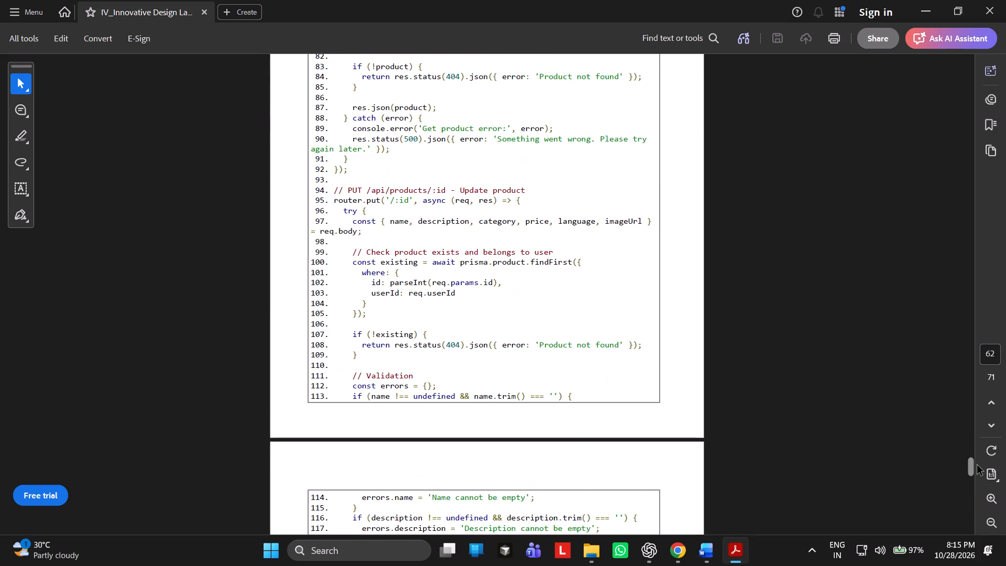
left_click_drag(971, 467, 954, 269)
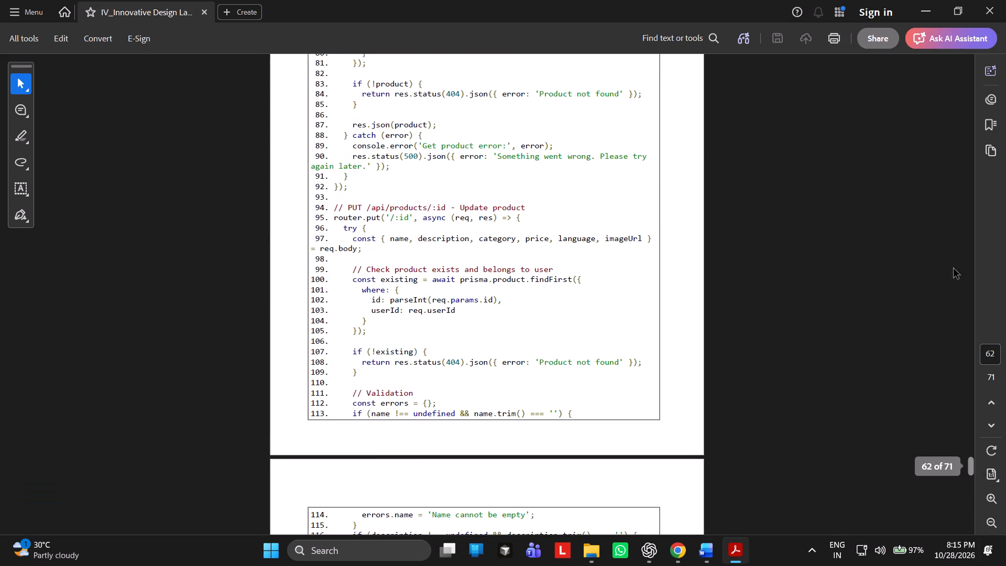
left_click_drag(954, 269, 953, 64)
scroll(421, 248, "up", 1)
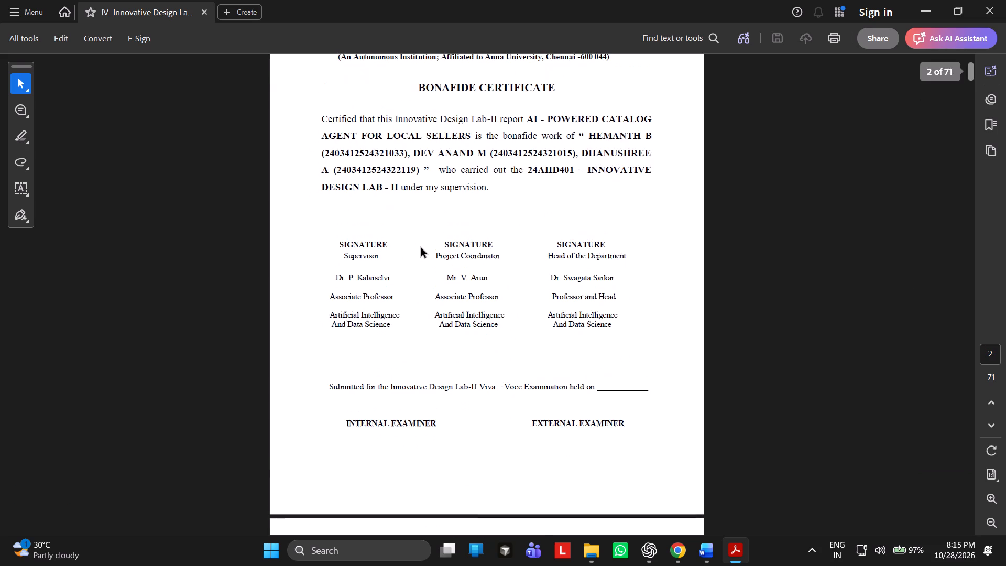
scroll(421, 248, "up", 1)
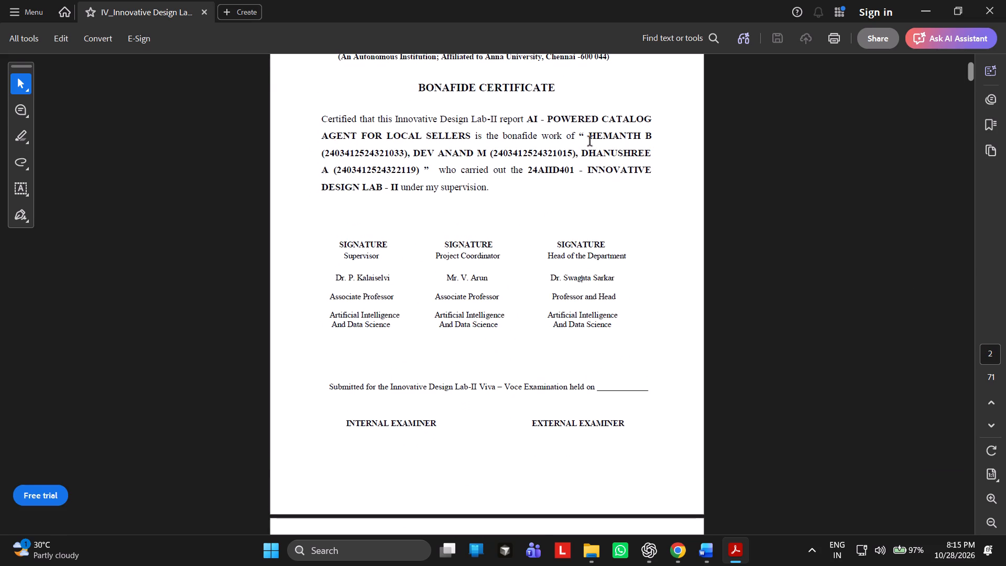
left_click_drag(579, 133, 548, 187)
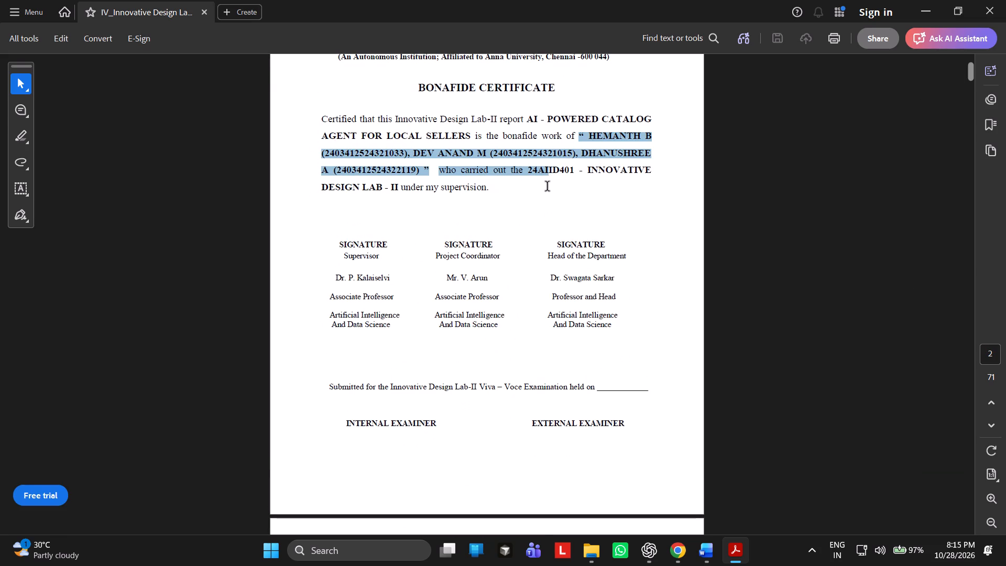
left_click_drag(548, 187, 531, 193)
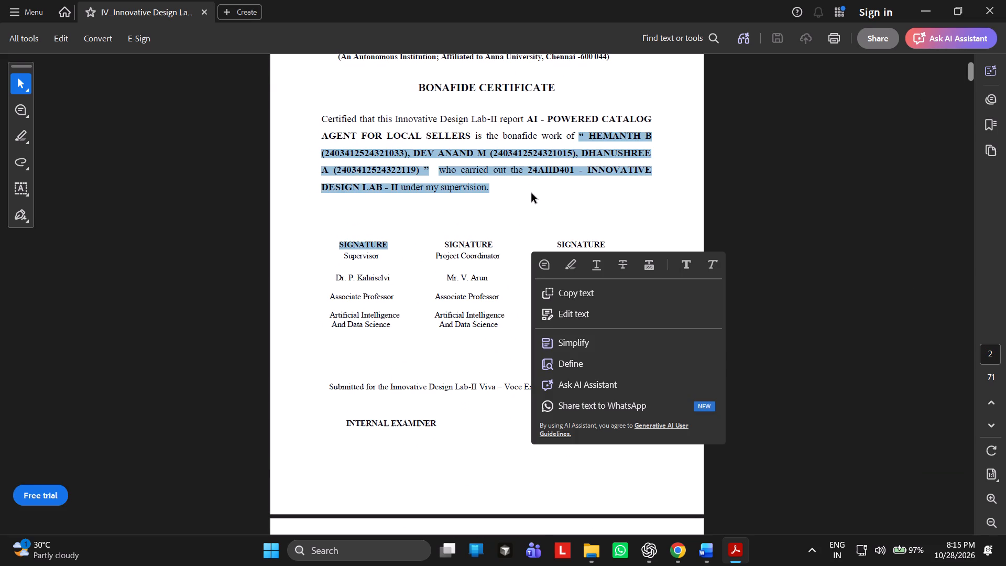
key("shift+Up")
key("ctrl+c")
Back in Word, replace the certificate's old student details and remaining paragraph text with the wording copied from the PDF.
key("alt+Tab")
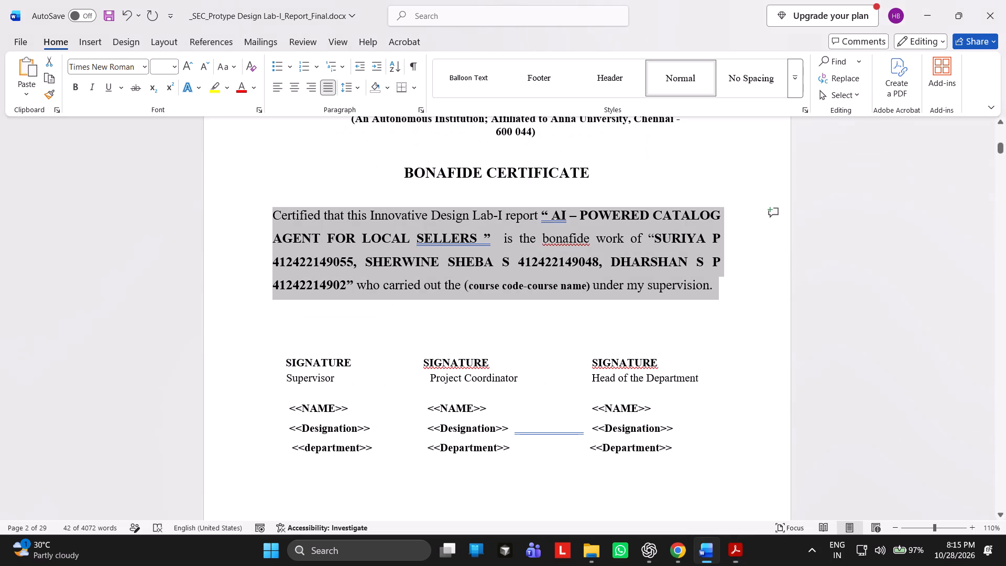
left_click(573, 240)
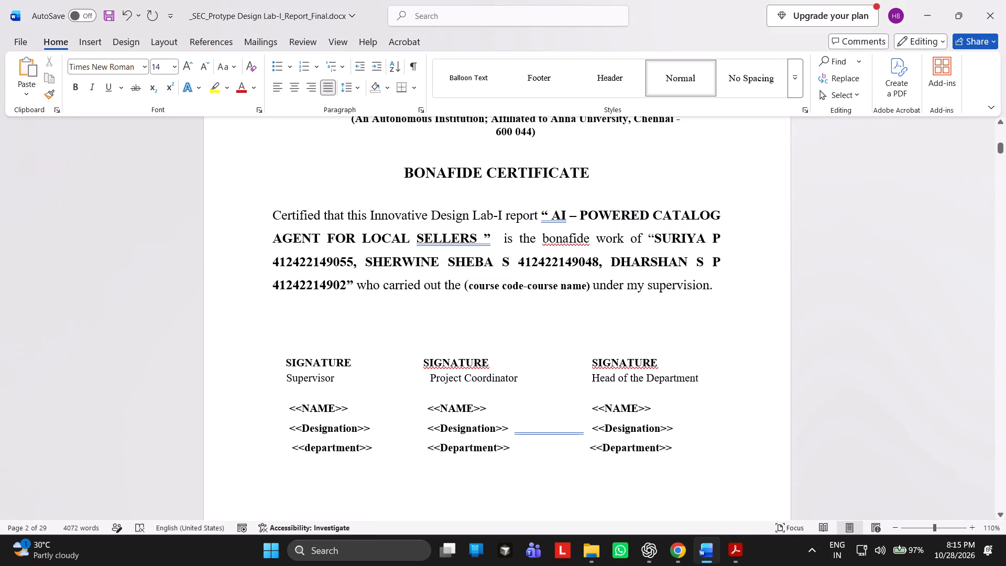
left_click_drag(645, 237, 726, 299)
key("ctrl+v")
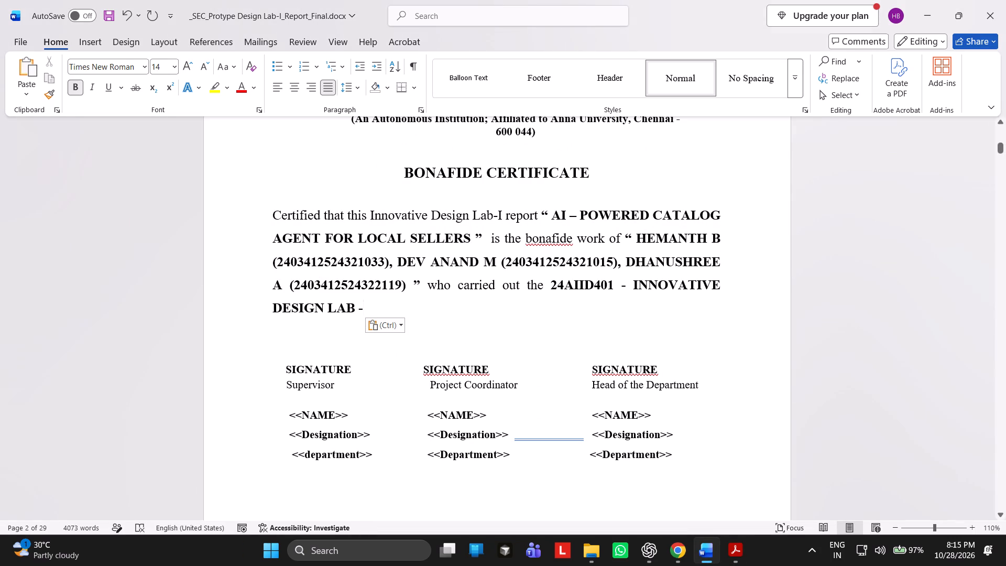
Copy "LAB - II under my supervision." from the Acrobat certificate and replace the cut-off "LAB -" ending of Word's certification paragraph with it.
key("alt+Tab")
left_click(412, 290)
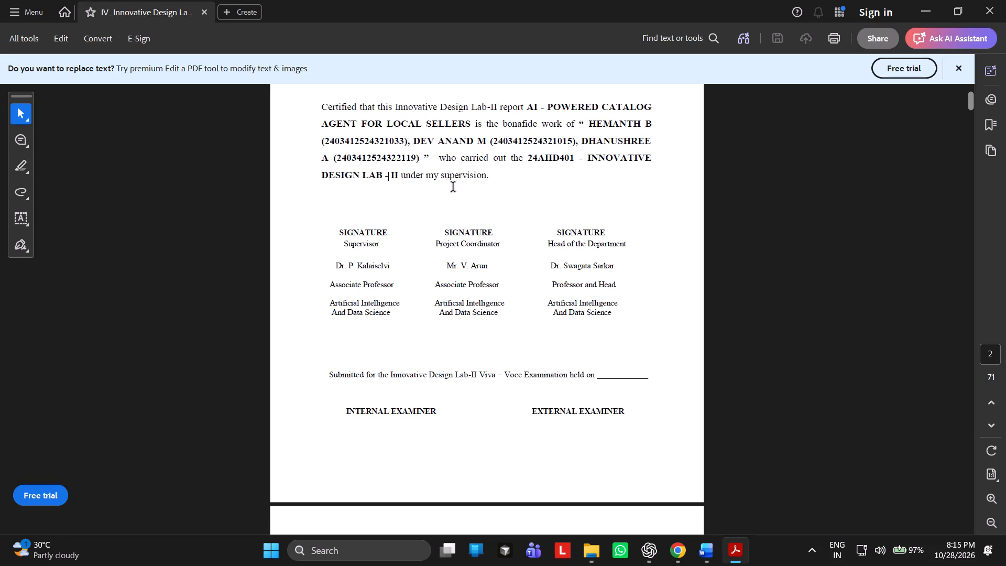
left_click(488, 180)
left_click_drag(488, 180, 387, 174)
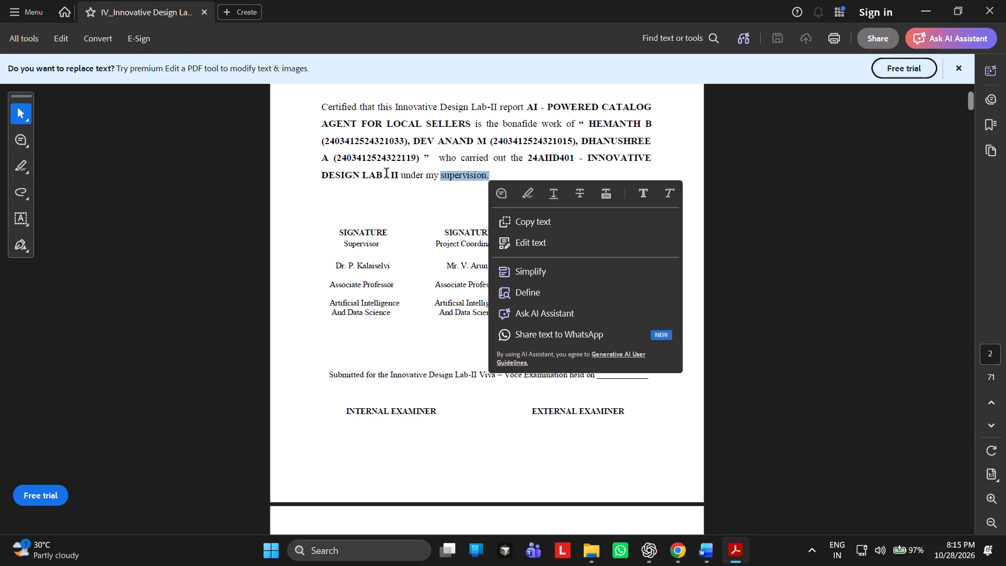
left_click_drag(387, 174, 387, 175)
left_click(387, 175)
left_click_drag(387, 175, 497, 172)
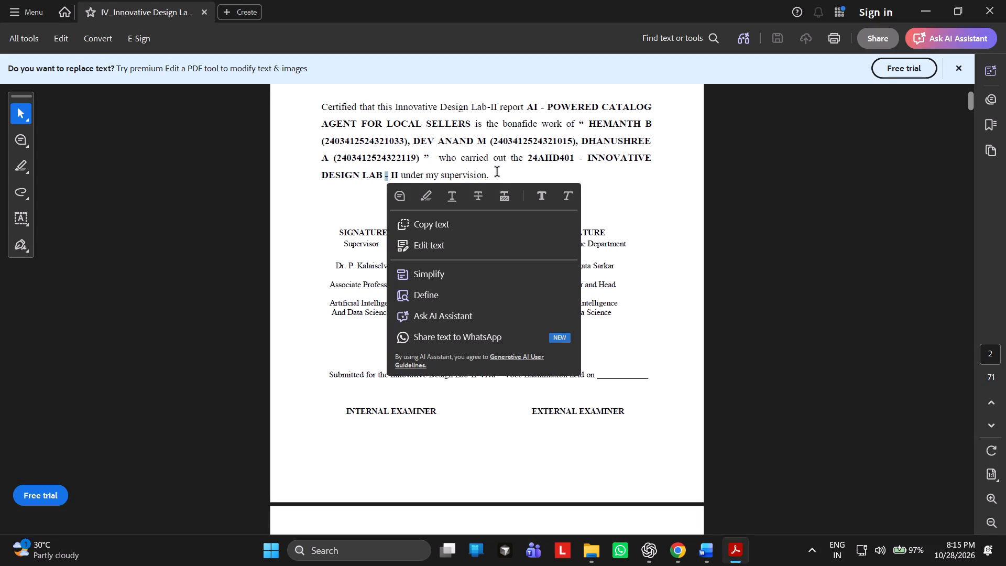
left_click(497, 172)
left_click_drag(491, 176, 384, 172)
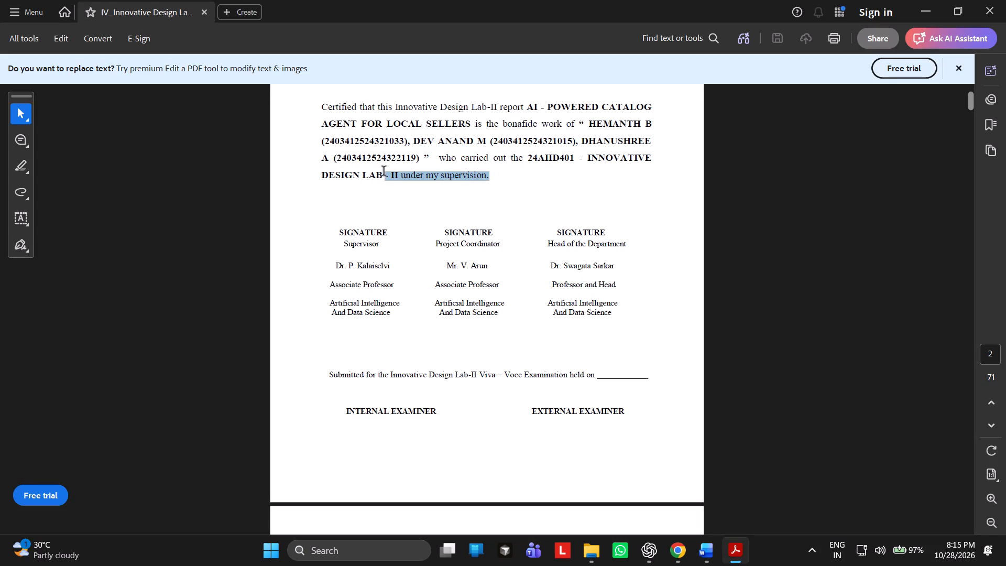
left_click_drag(384, 172, 378, 172)
key("ctrl+c")
key("alt+Tab")
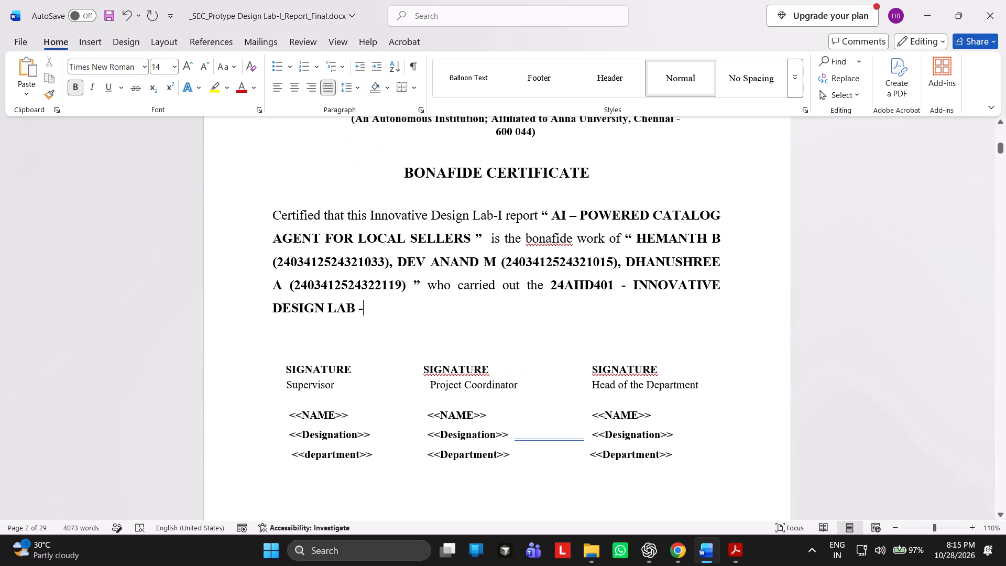
left_click_drag(366, 308, 329, 308)
key("ctrl+v")
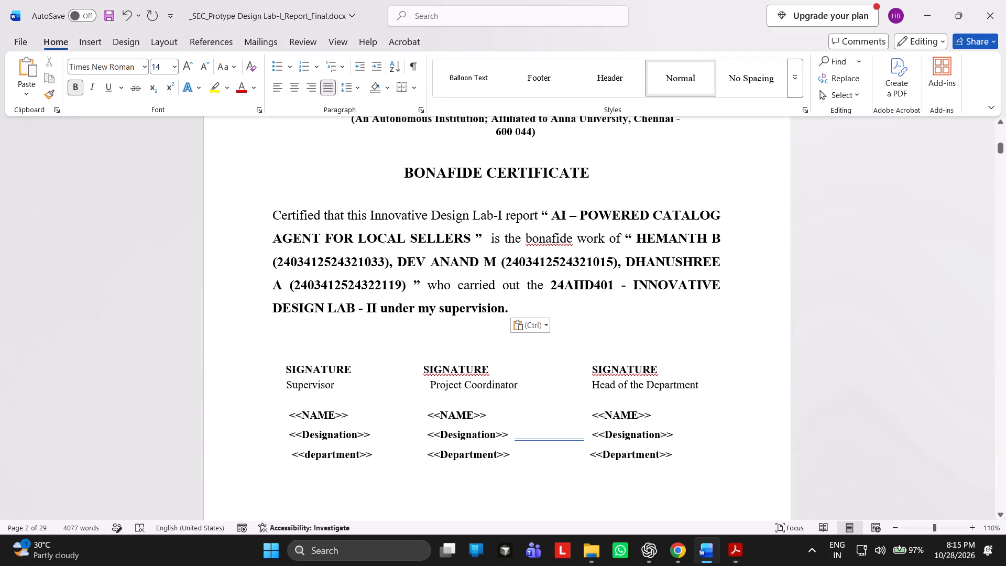
Change the certificate's course name after 24AIID401 to "PROTOTYPE DESIGN LAB - I".
key("alt+Tab")
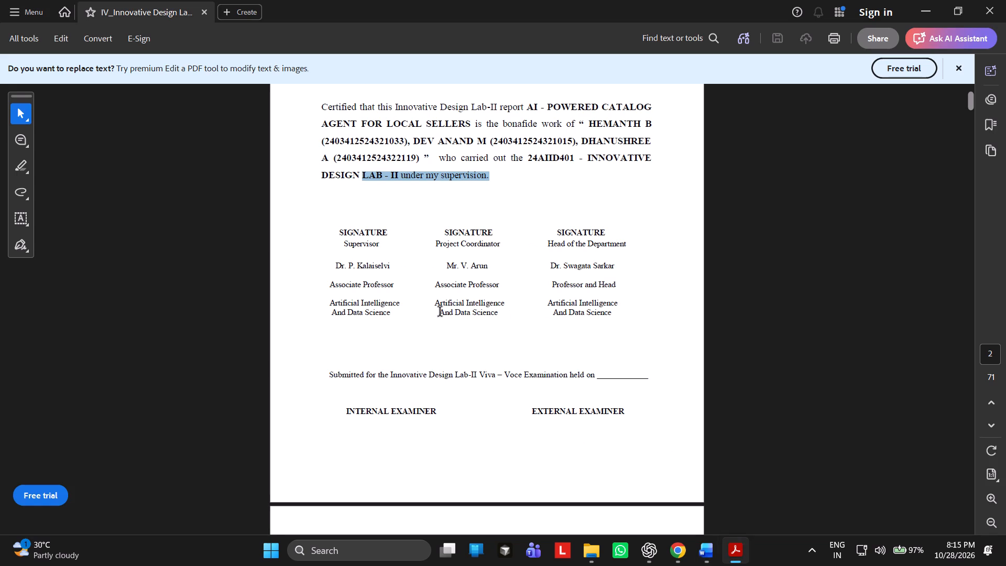
key("alt+Tab")
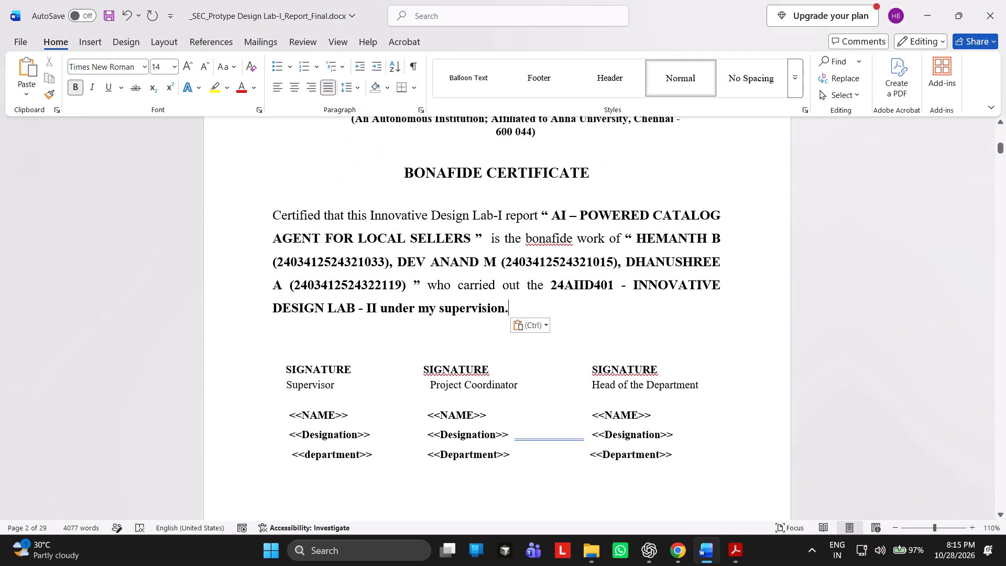
double_click(650, 287)
type("PROTOTYPE")
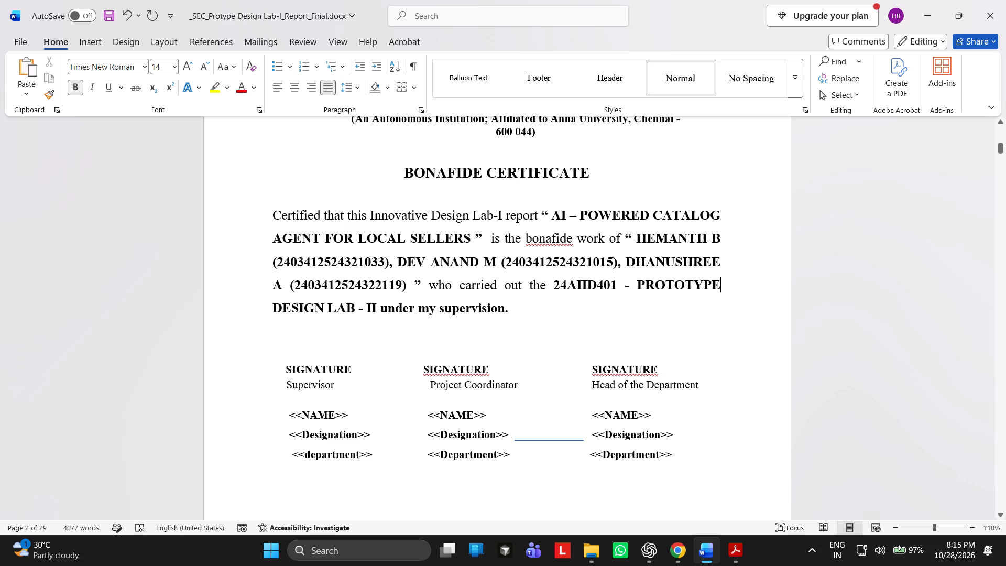
left_click(370, 306)
key("BackSpace")
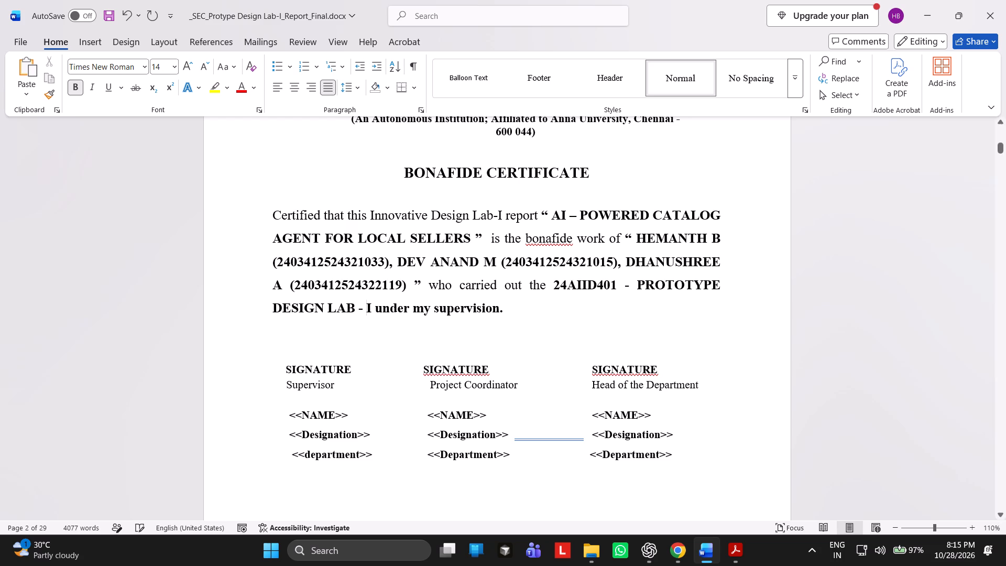
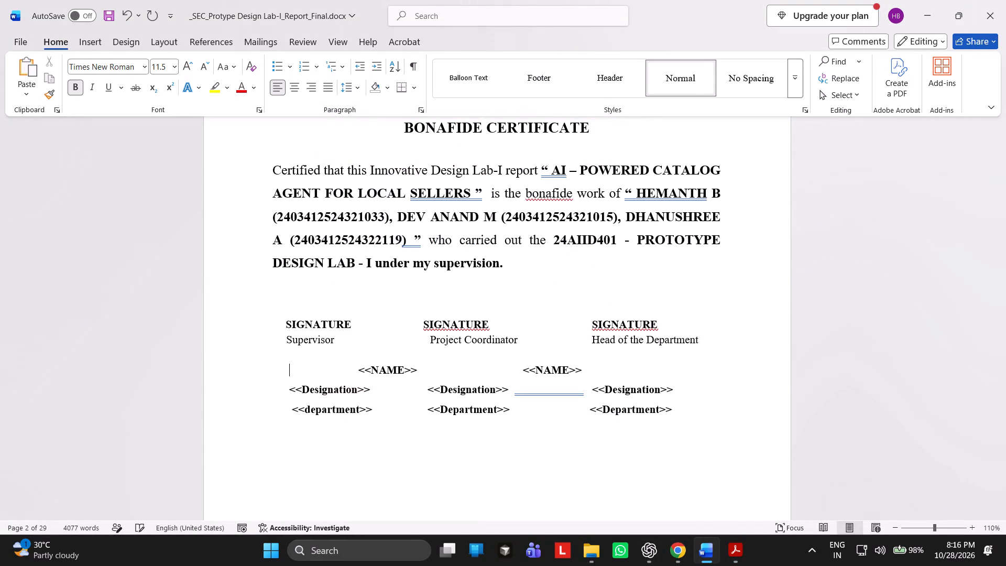
Switch to Acrobat and copy the supervisor's name from the Lab-II Bonafide Certificate's signature block.
key("alt+Tab")
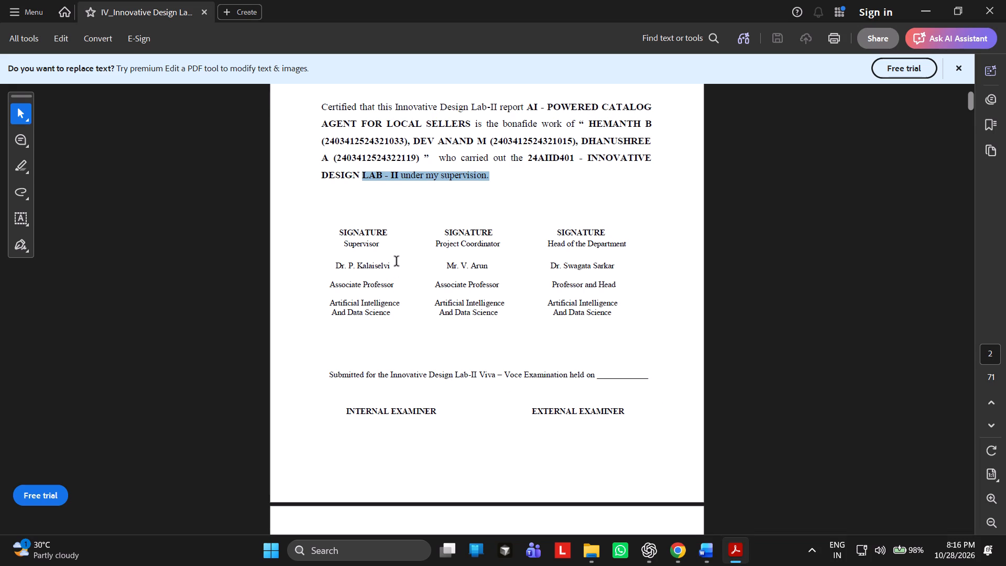
left_click_drag(395, 268, 324, 264)
key("ctrl+c")
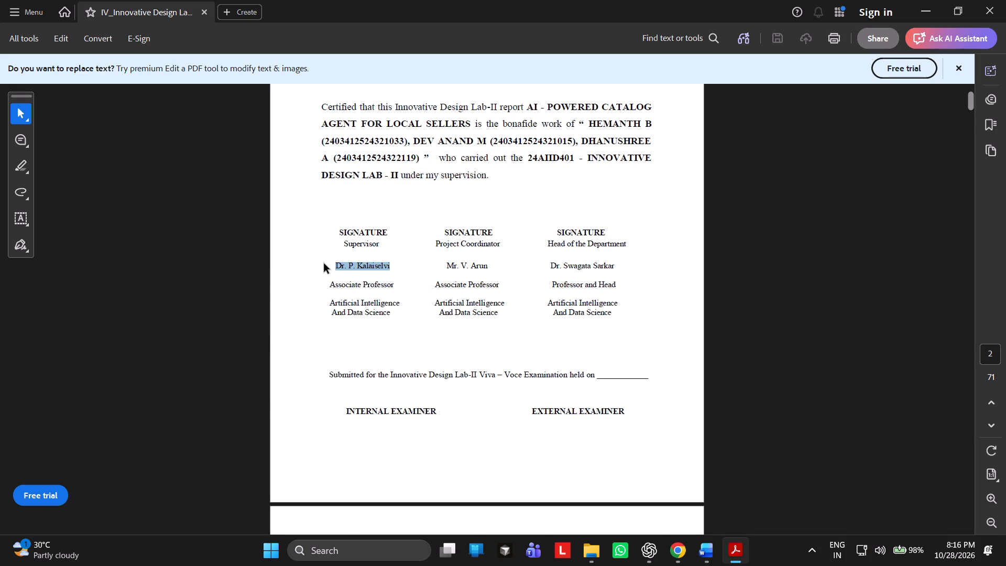
Back in Word, clear the certificate's <<NAME>> row and put the copied supervisor's name on a fresh line above the <<Designation>> row.
key("alt+Tab")
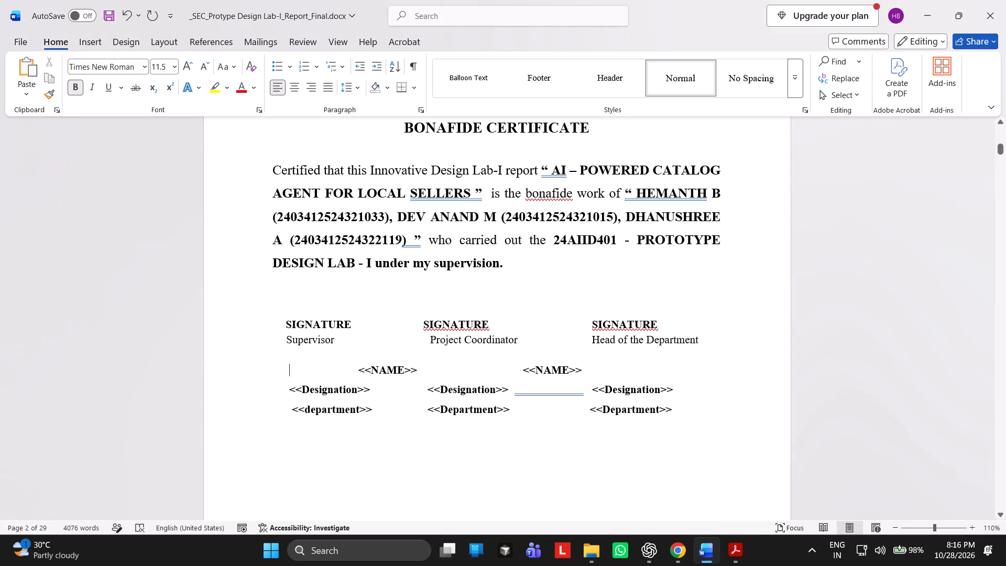
left_click_drag(585, 368, 486, 379)
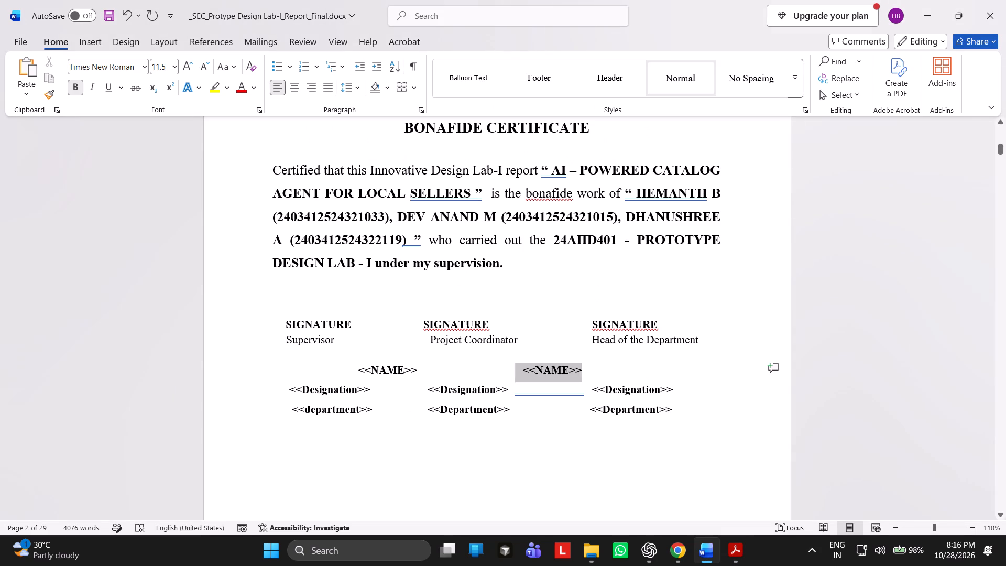
left_click_drag(486, 379, 358, 367)
key("BackSpace")
key("BackSpace")
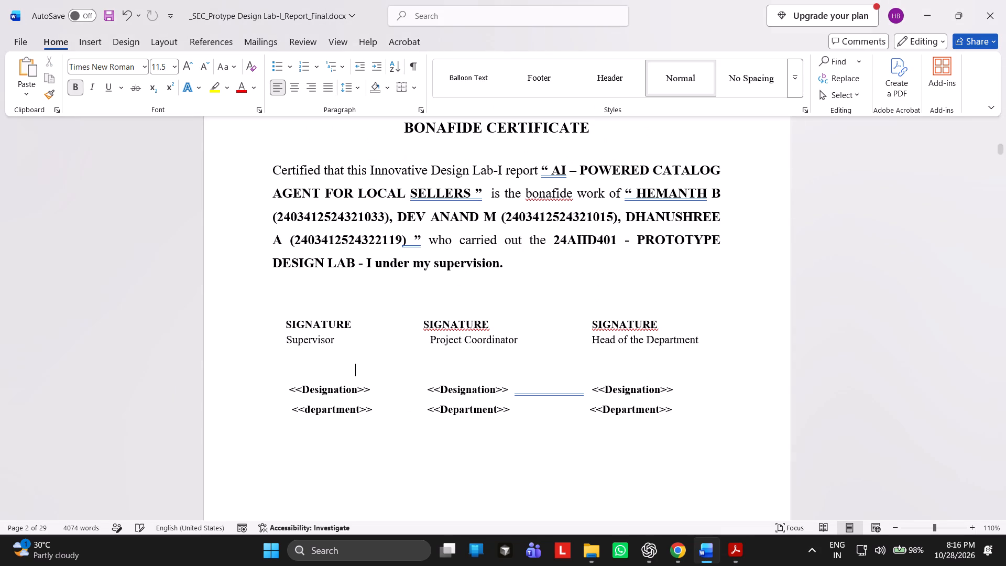
key("BackSpace")
key("BackSpace")
key("BackSpace")
key("BackSpace")
key("BackSpace")
key("BackSpace")
key("BackSpace")
key("BackSpace")
key("BackSpace")
key("BackSpace")
key("BackSpace")
key("BackSpace")
key("BackSpace")
key("BackSpace")
key("BackSpace")
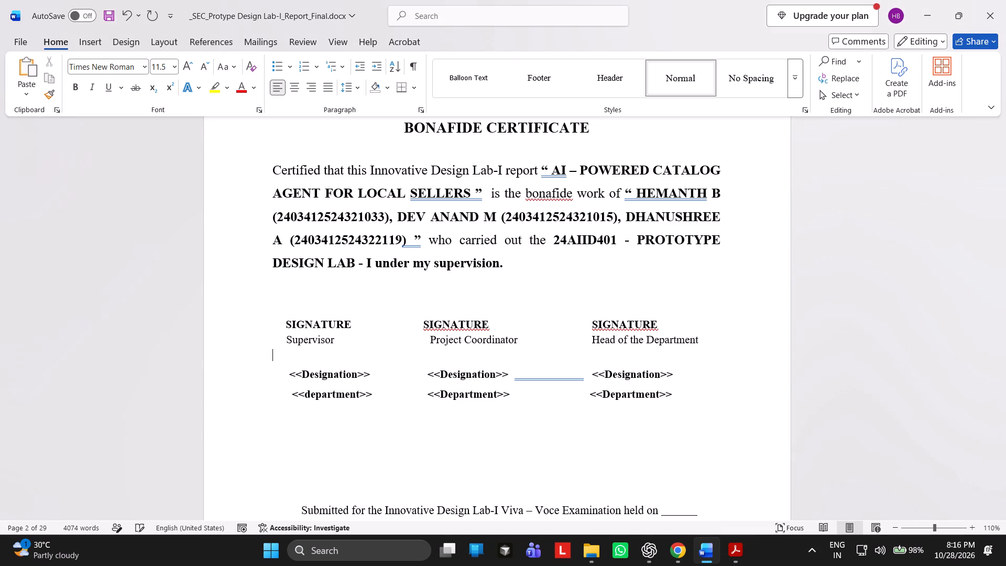
key("Return")
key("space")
key("ctrl+v")
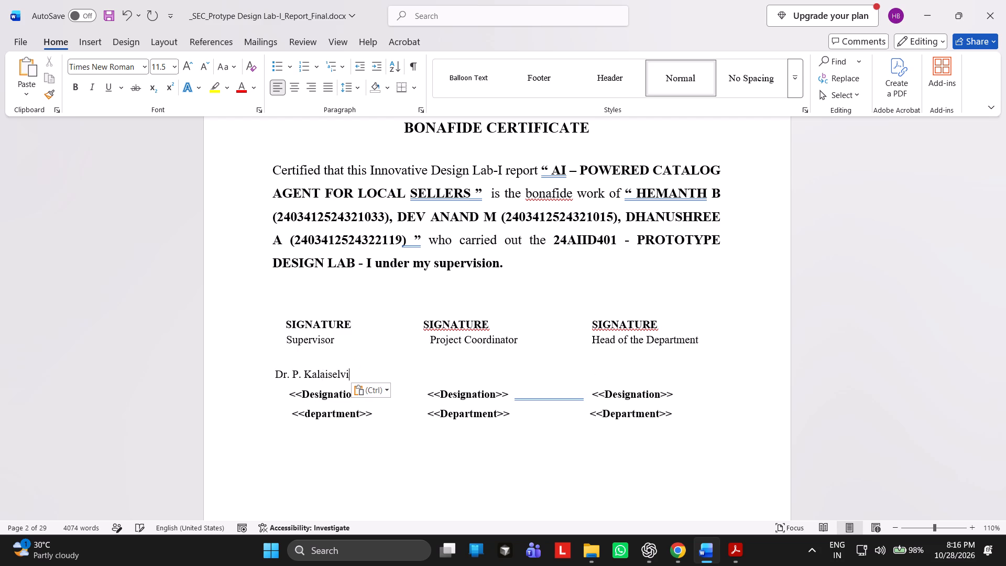
Switch to Acrobat and copy the whole row of supervisor, project coordinator and head of department names from the signature block.
key("alt+Tab")
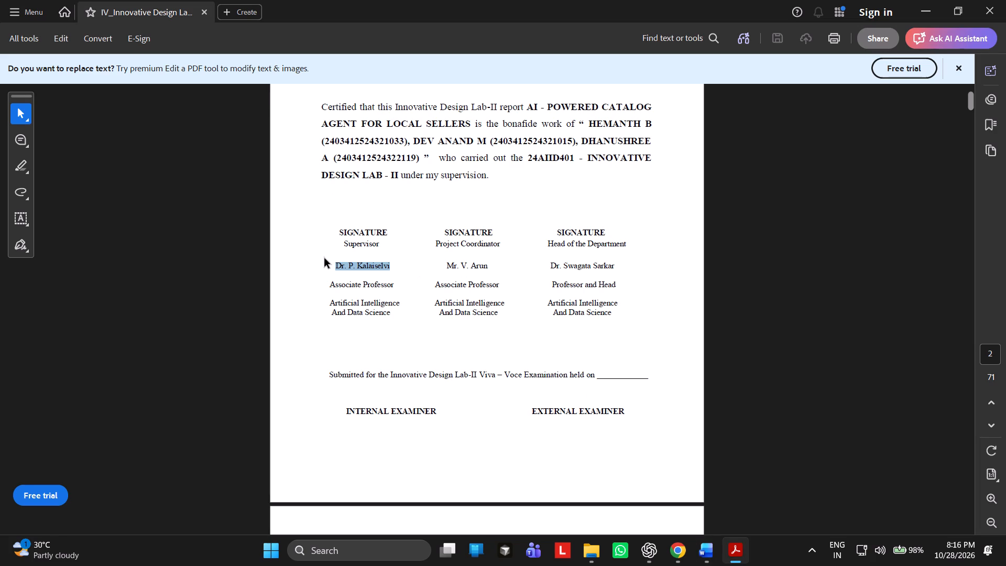
left_click(335, 263)
left_click(335, 263)
left_click(614, 266)
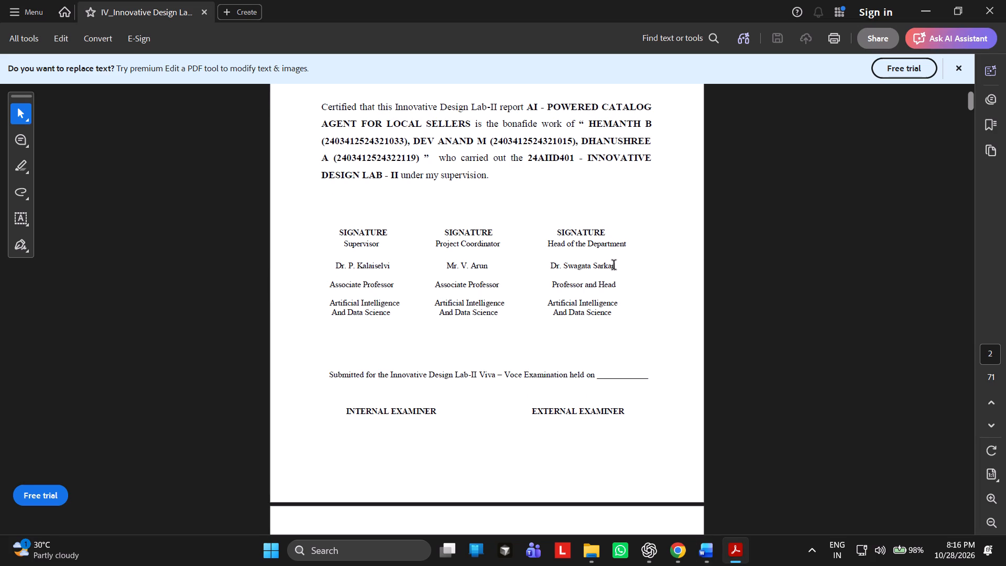
left_click_drag(614, 266, 332, 266)
left_click(332, 266)
left_click_drag(332, 266, 482, 267)
left_click(482, 267)
left_click_drag(616, 266, 334, 257)
key("ctrl+c")
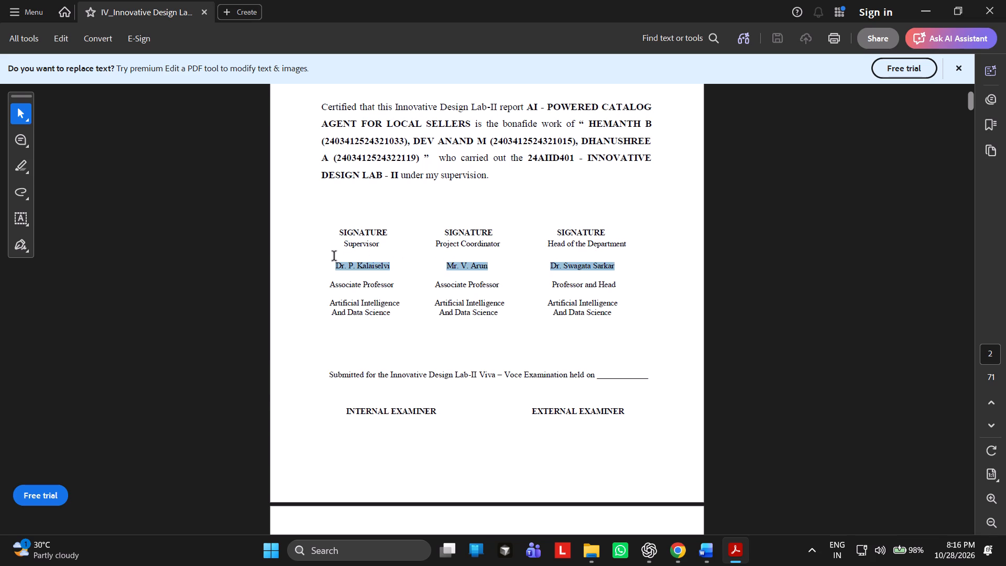
Back in Word, replace the lone supervisor's name with the three copied names, keeping the <<Designation>> row on its own line.
key("alt+Tab")
left_click_drag(349, 373, 259, 371)
key("ctrl+v")
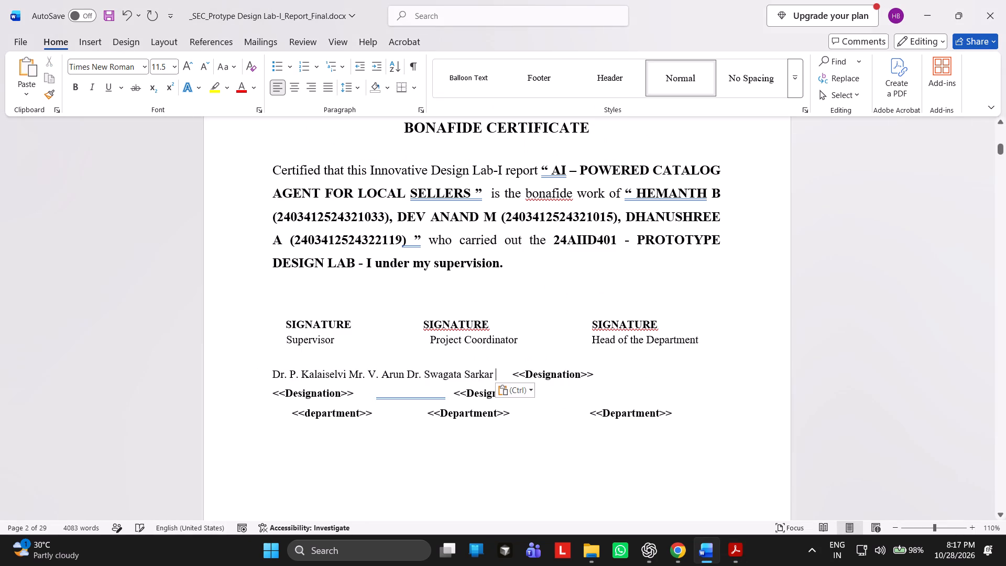
key("Return")
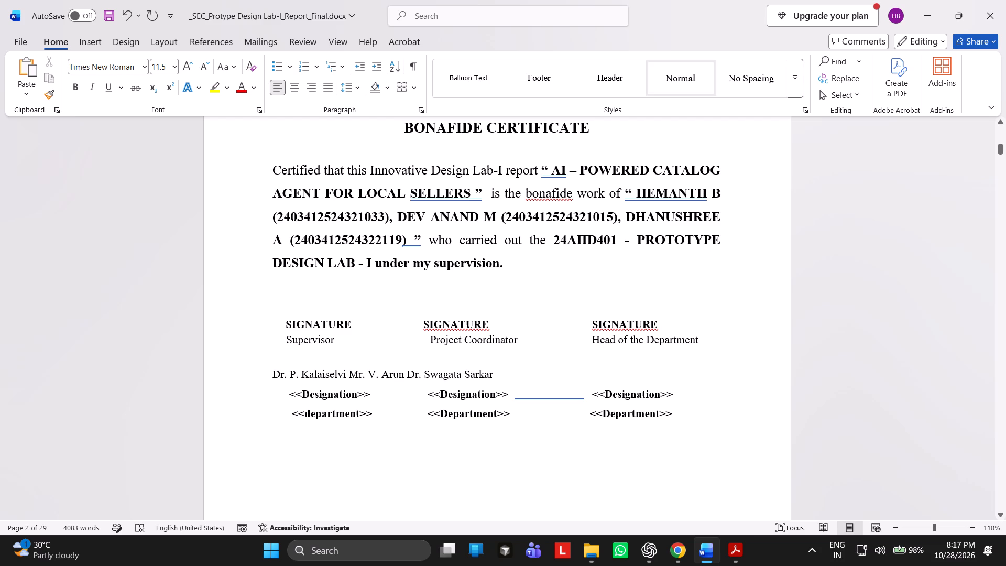
Add spaces after the supervisor's name to move the project coordinator's name under the Project Coordinator column.
left_click(347, 374)
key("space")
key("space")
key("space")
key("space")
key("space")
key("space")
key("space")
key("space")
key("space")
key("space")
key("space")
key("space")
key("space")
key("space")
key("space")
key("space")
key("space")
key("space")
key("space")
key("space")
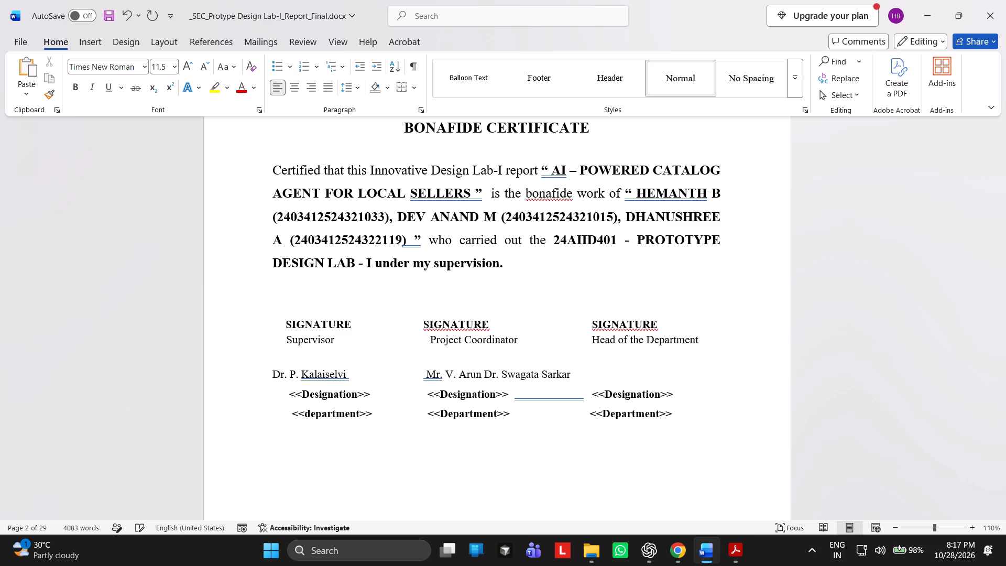
Add spaces after the coordinator's name to move the department head's name under the Head of the Department column.
left_click(493, 375)
key("Left")
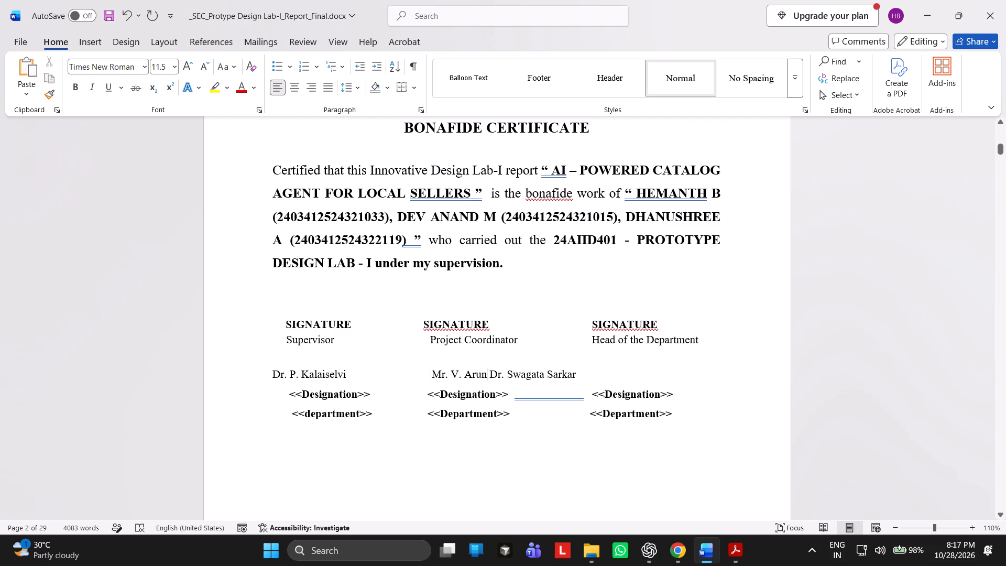
key("Right")
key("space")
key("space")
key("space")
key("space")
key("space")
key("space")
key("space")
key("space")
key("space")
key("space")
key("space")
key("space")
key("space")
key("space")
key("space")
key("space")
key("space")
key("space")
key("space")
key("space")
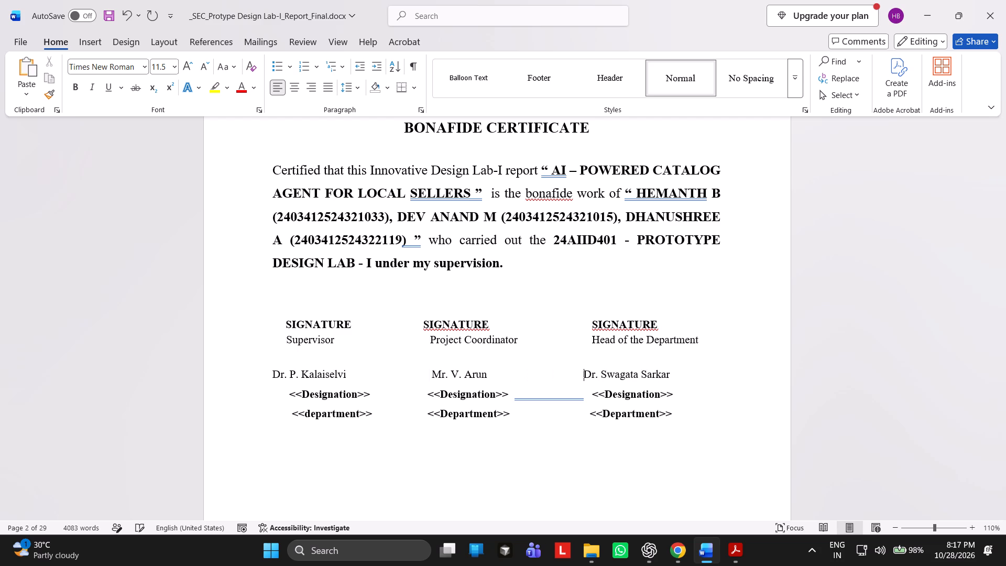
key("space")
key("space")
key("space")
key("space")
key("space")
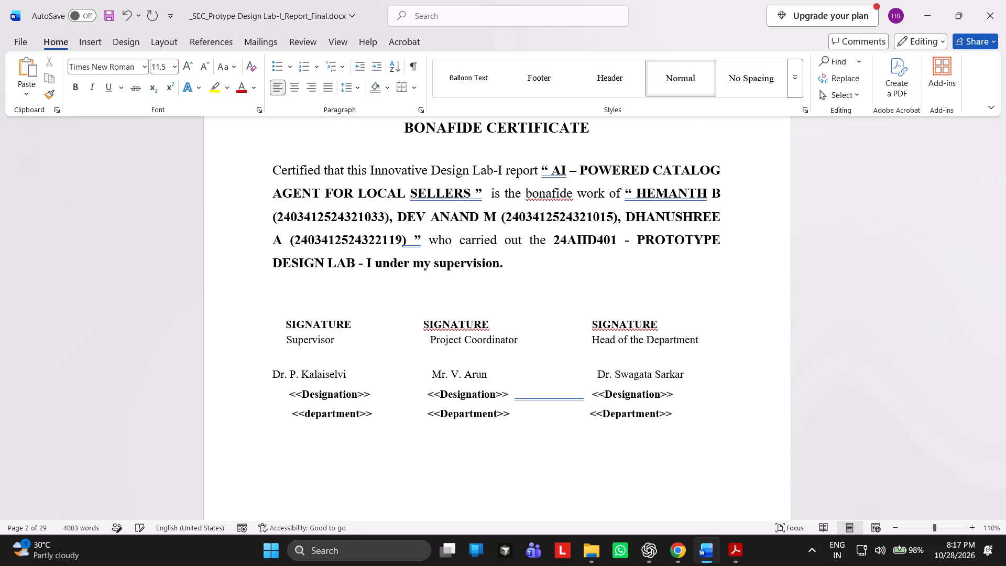
Compare the signature block with the Acrobat report, and indent the "Supervisor" label in Word to centre it under SIGNATURE.
key("alt+Tab")
key("alt+Tab")
key("alt+Tab")
key("alt+Tab")
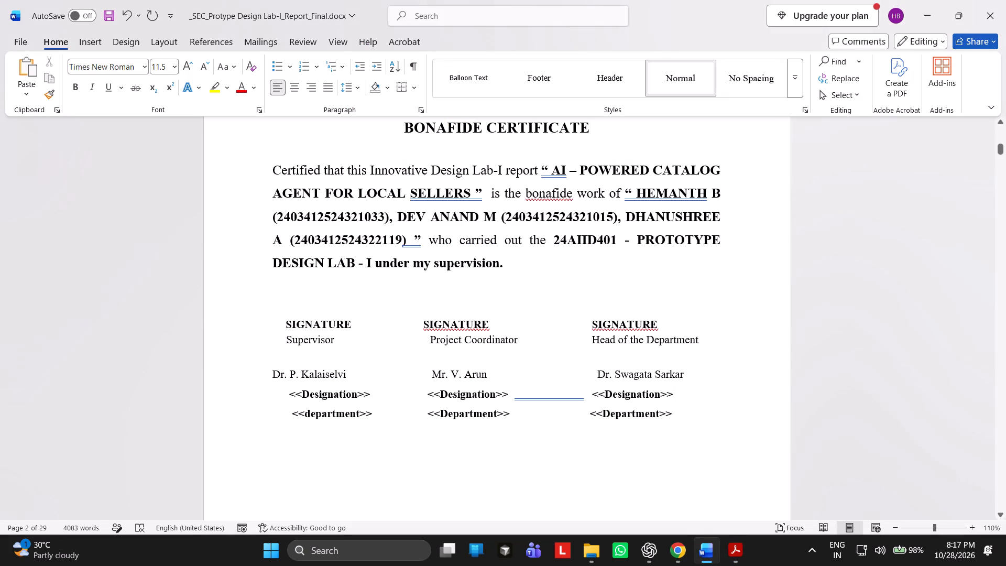
left_click(285, 341)
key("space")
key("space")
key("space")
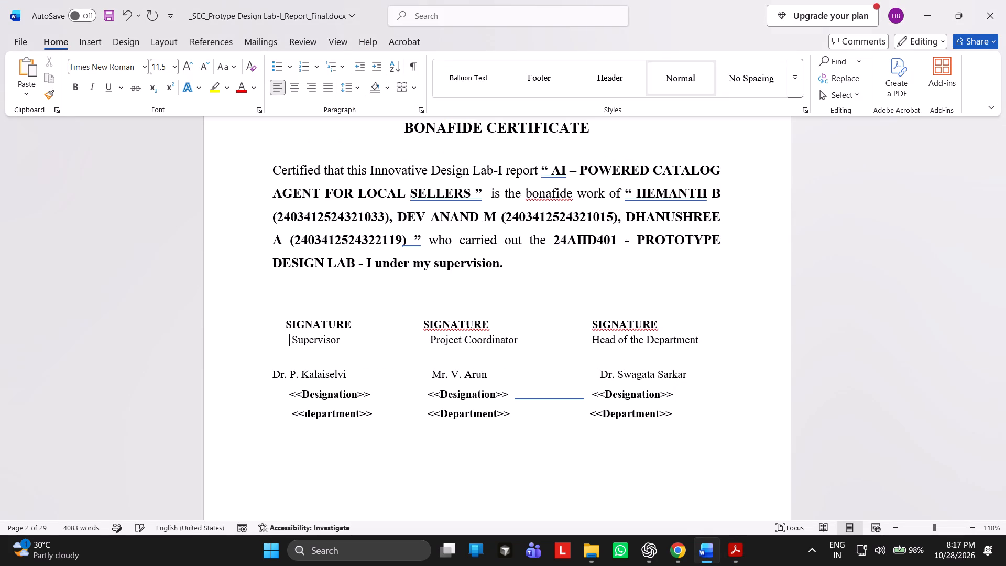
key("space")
key("BackSpace")
Remove spaces before the "Project Coordinator" label to centre it under its SIGNATURE heading.
left_click(431, 339)
key("BackSpace")
key("BackSpace")
key("BackSpace")
key("BackSpace")
key("BackSpace")
key("BackSpace")
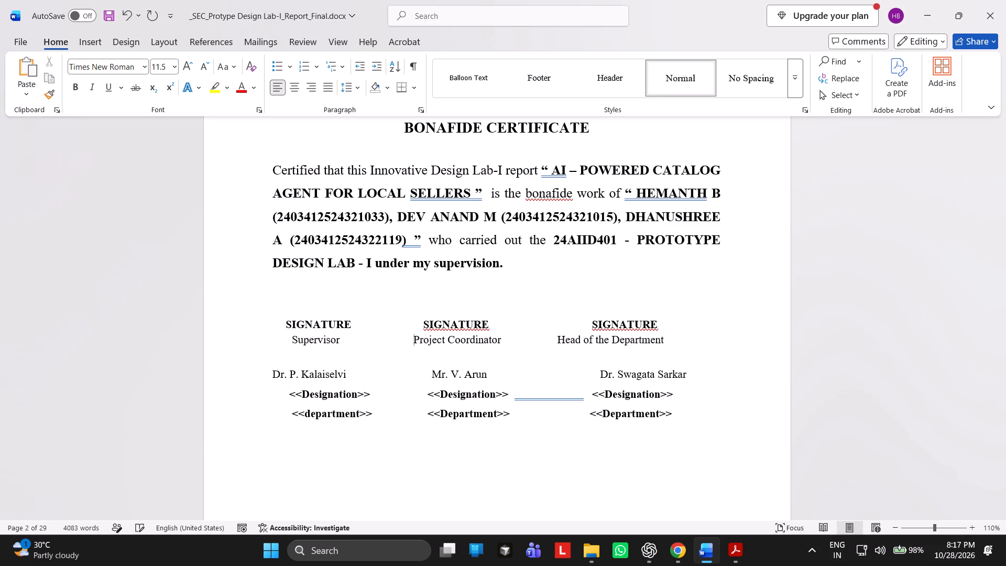
Adjust the spaces before the "Head of the Department" label to centre it under its SIGNATURE heading.
left_click(557, 339)
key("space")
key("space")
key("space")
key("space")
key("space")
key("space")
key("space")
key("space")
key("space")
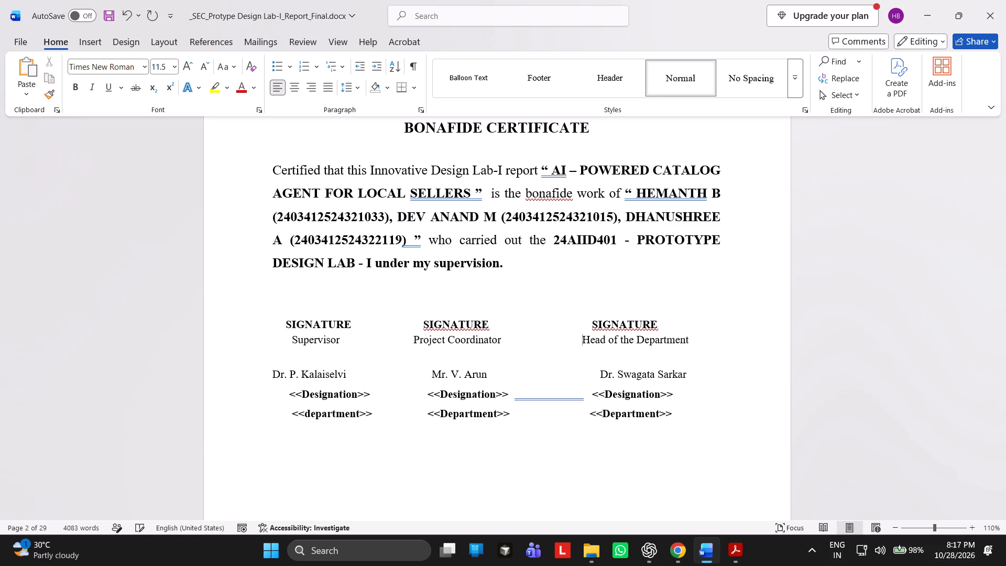
key("BackSpace")
key("BackSpace")
key("BackSpace")
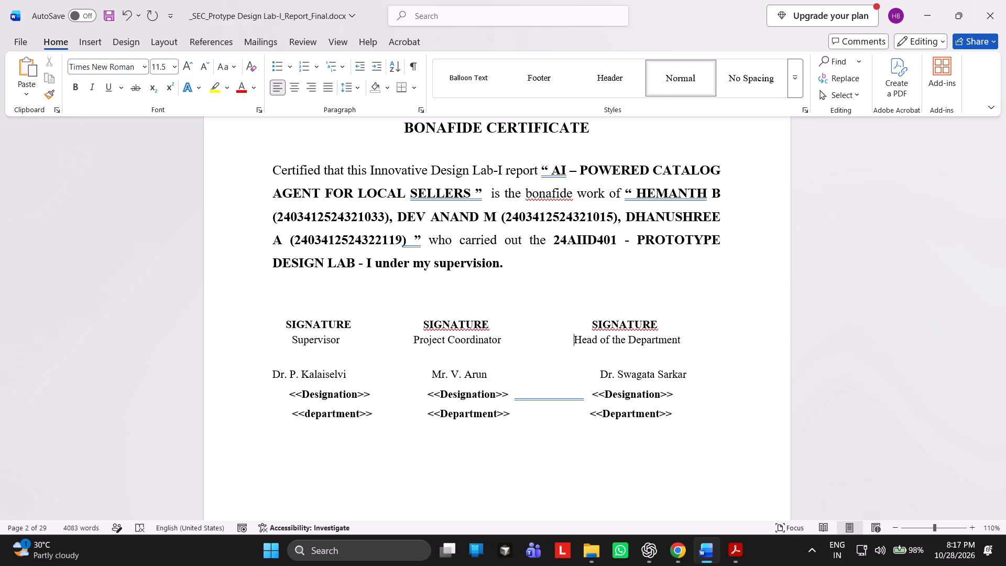
Indent the supervisor's name with four spaces to bring it under the "Supervisor" label.
left_click(272, 374)
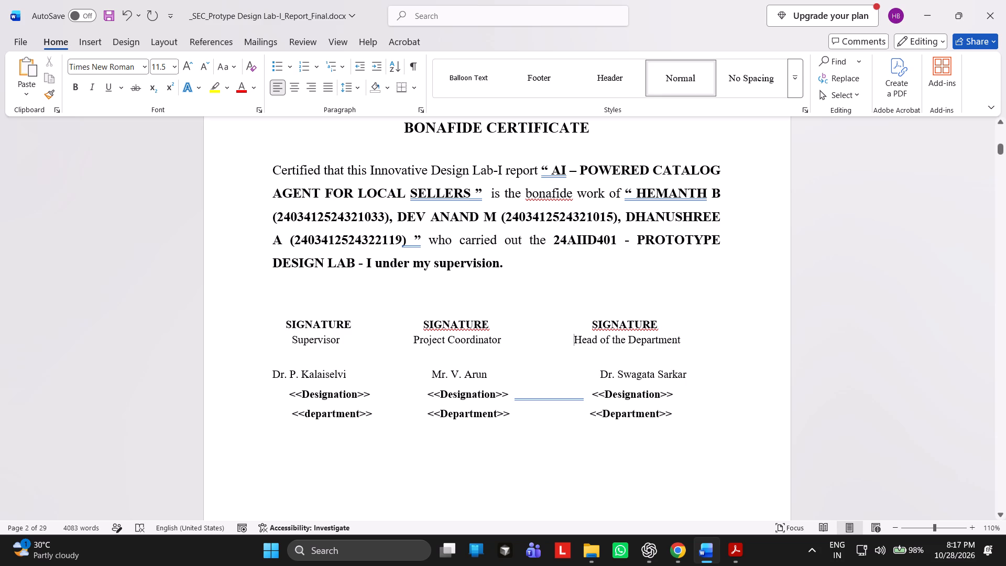
left_click(265, 373)
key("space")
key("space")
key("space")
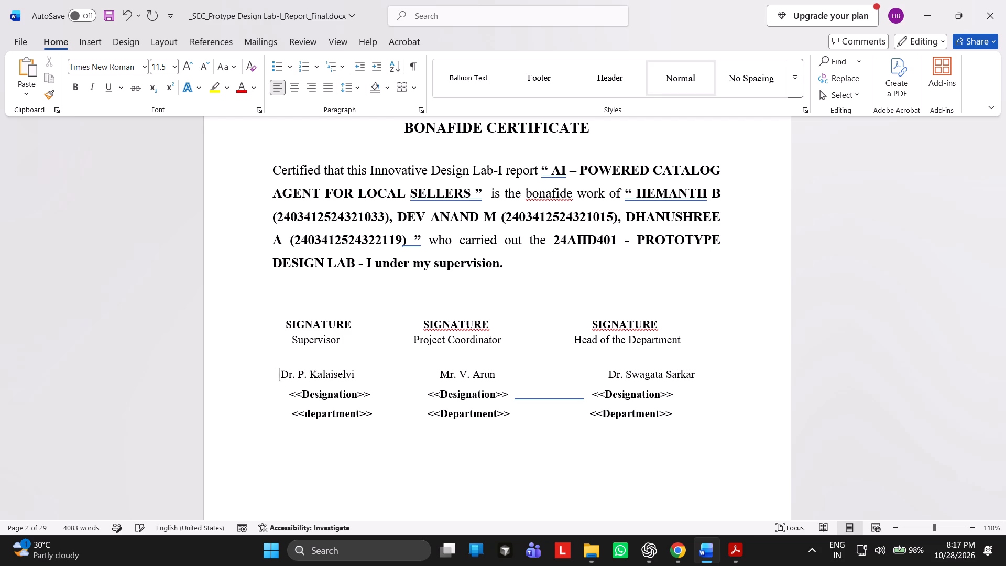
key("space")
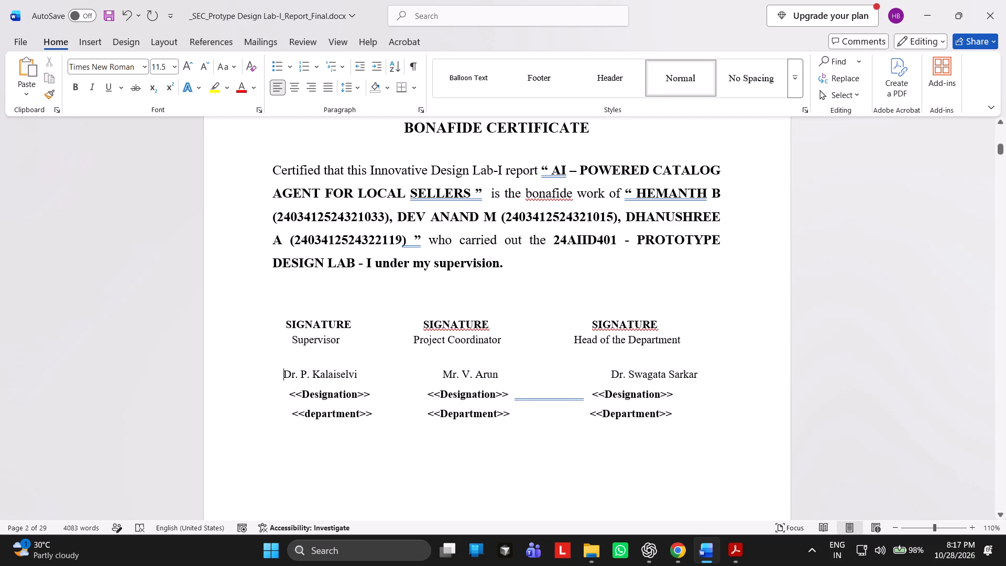
Remove spaces before the project coordinator's name to bring it under the "Project Coordinator" label.
left_click(444, 374)
key("BackSpace")
key("BackSpace")
key("BackSpace")
key("BackSpace")
key("BackSpace")
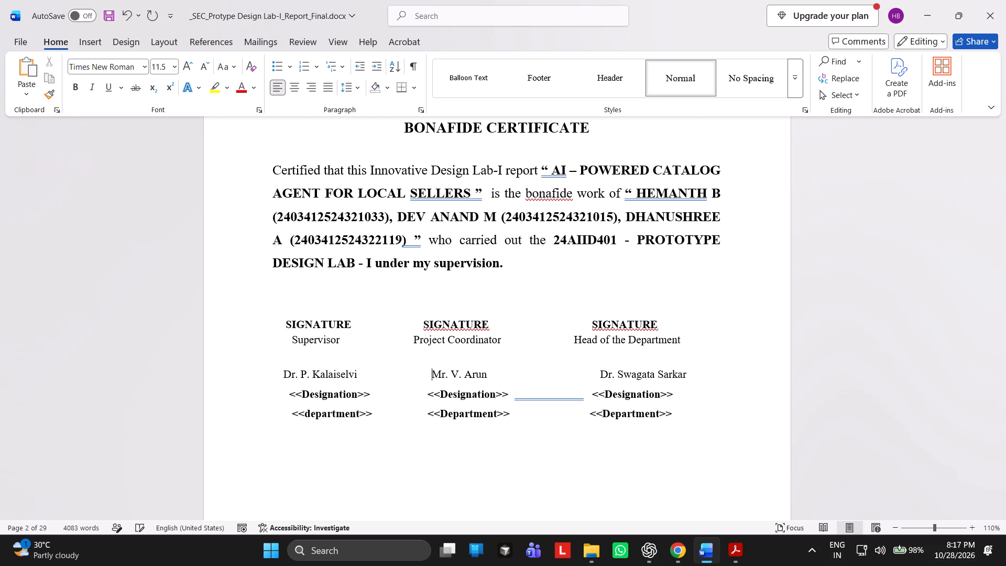
key("BackSpace")
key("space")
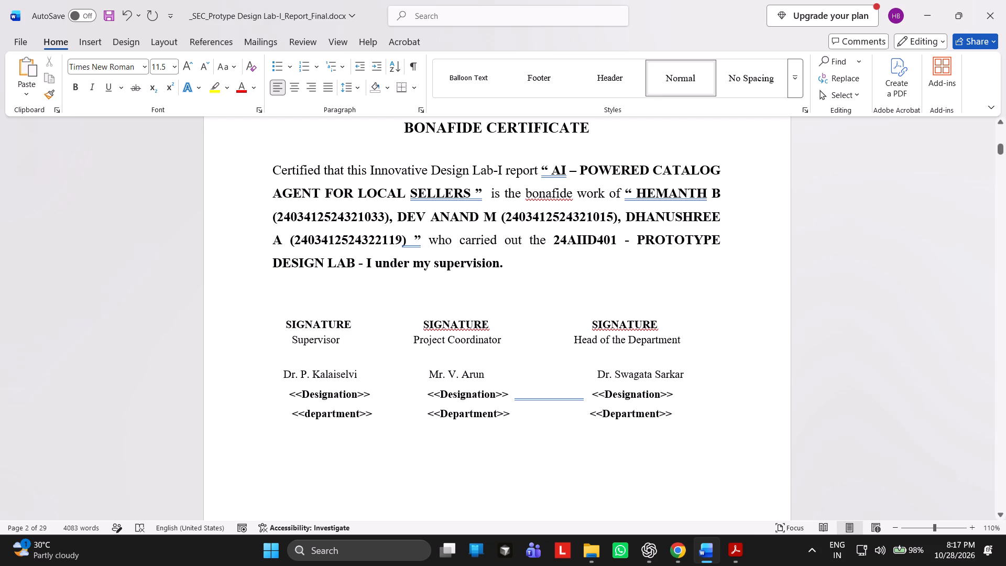
Readjust the gap before the "Project Coordinator" label so it sits centred between its SIGNATURE heading and the coordinator's name.
left_click(410, 343)
key("BackSpace")
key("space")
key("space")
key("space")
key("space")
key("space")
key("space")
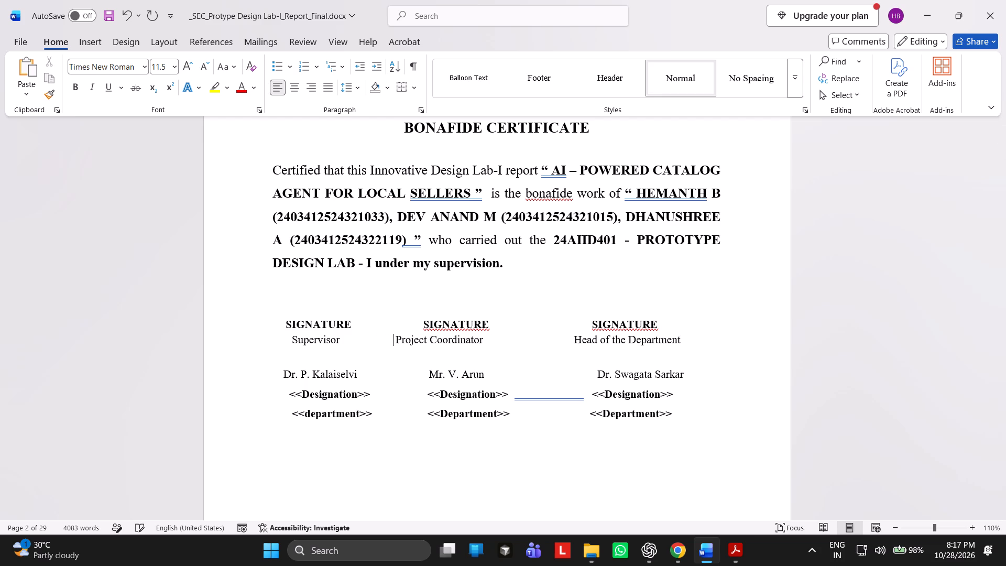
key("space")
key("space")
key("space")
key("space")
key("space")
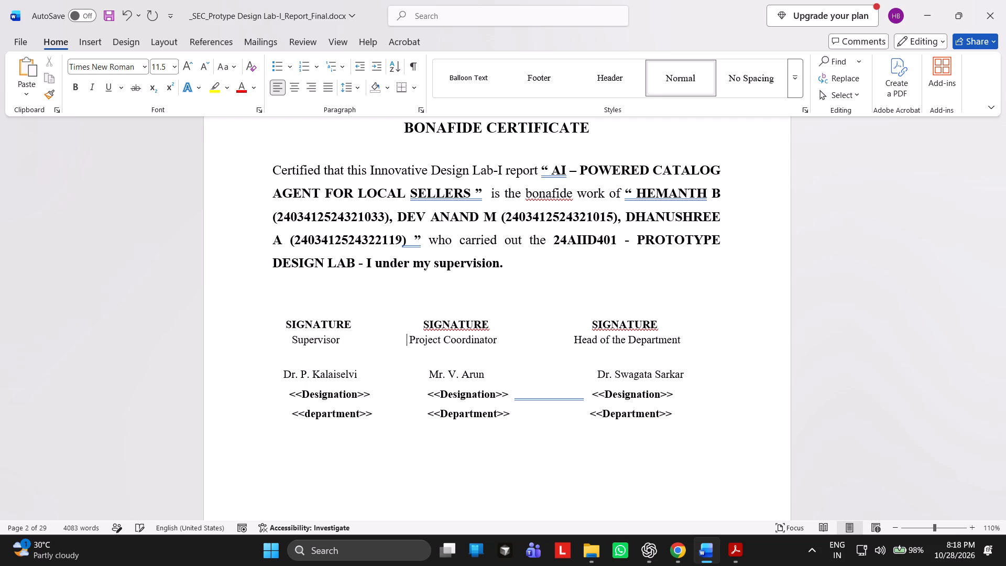
Remove two spaces before the project coordinator's name and two before the department head's name to centre them under their labels.
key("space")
key("BackSpace")
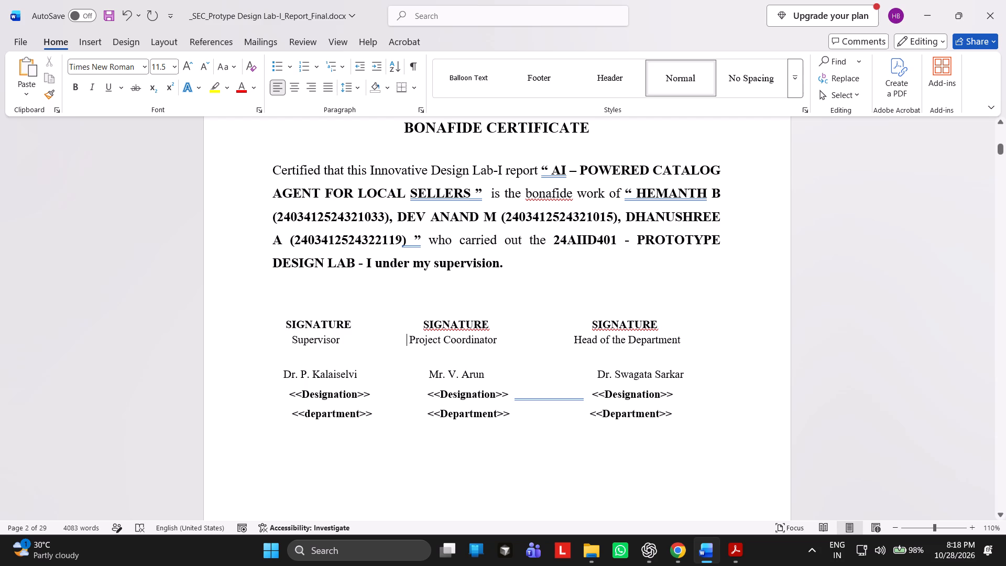
left_click(431, 378)
key("BackSpace")
key("BackSpace")
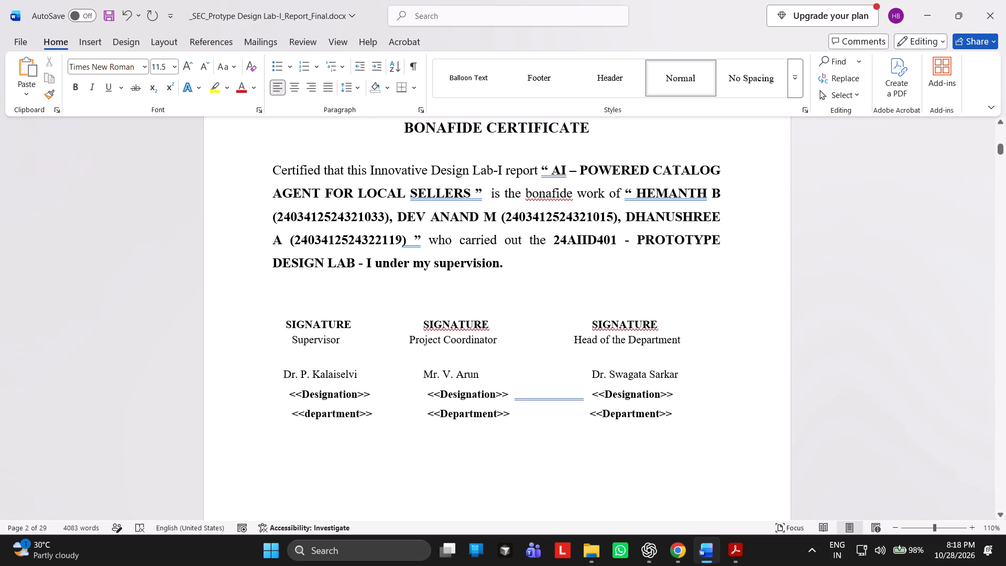
left_click(591, 377)
key("BackSpace")
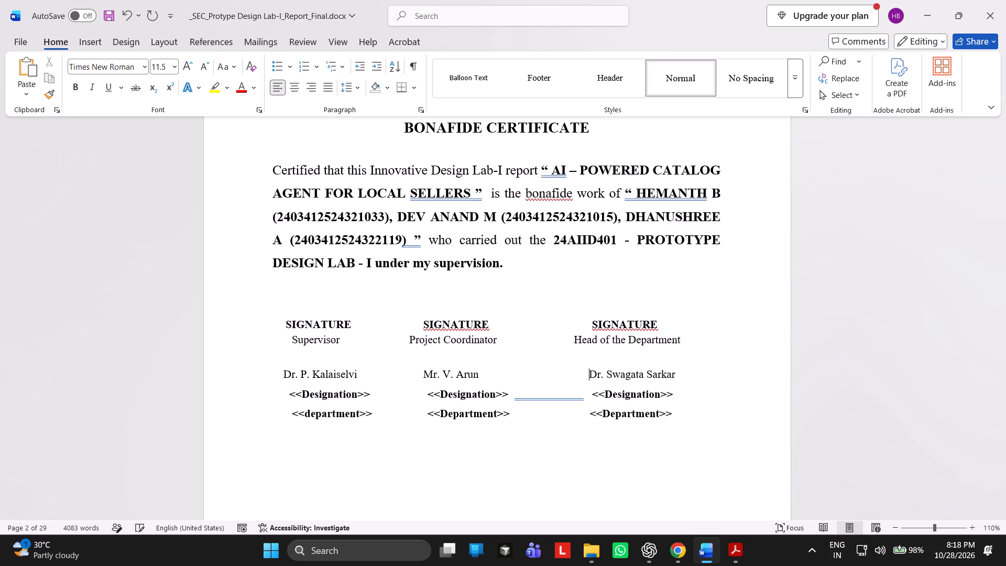
key("BackSpace")
Replace the <<Designation>> placeholder line with the designations "Associate Professor", "Associate Professor" and "Professor and Head" copied from the Lab-II report PDF.
key("alt+Tab")
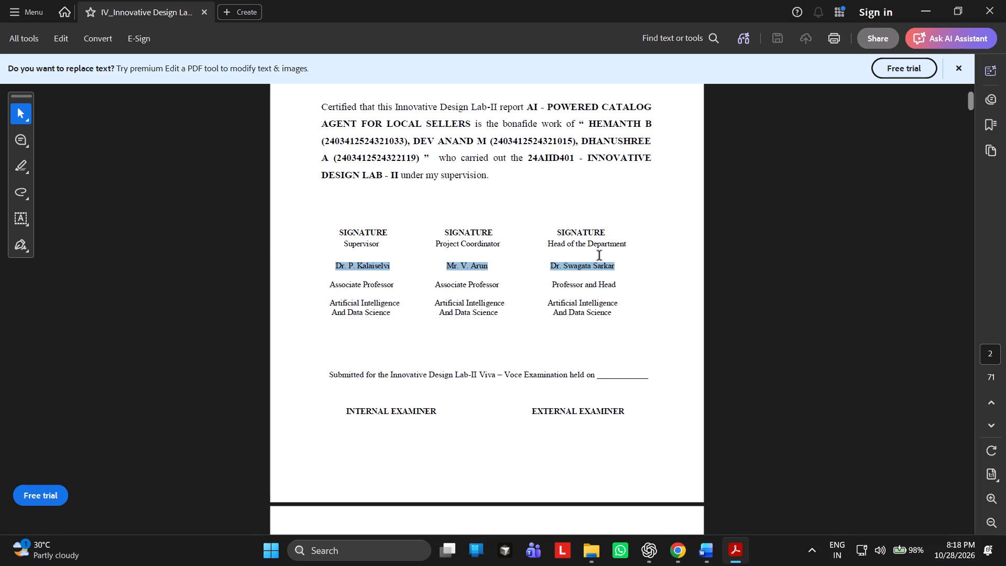
key("alt+Tab")
scroll(599, 256, "down", 1)
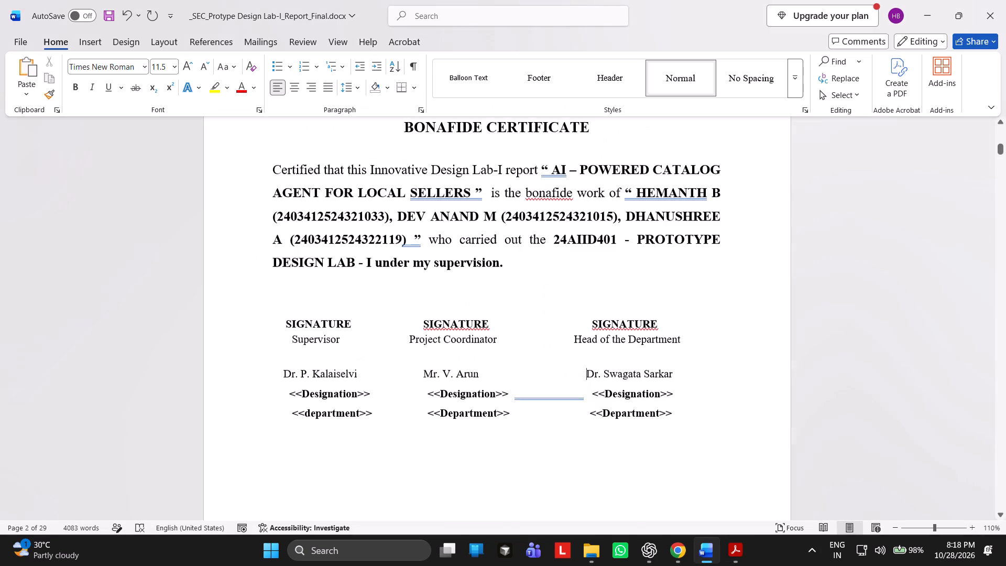
scroll(599, 256, "down", 1)
key("alt+Tab")
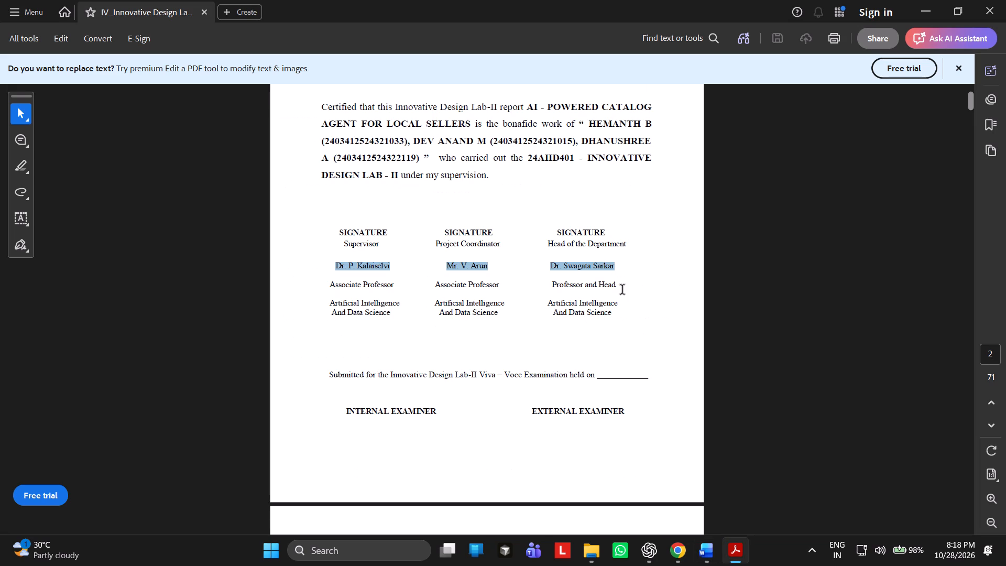
left_click_drag(622, 290, 329, 277)
key("ctrl+c")
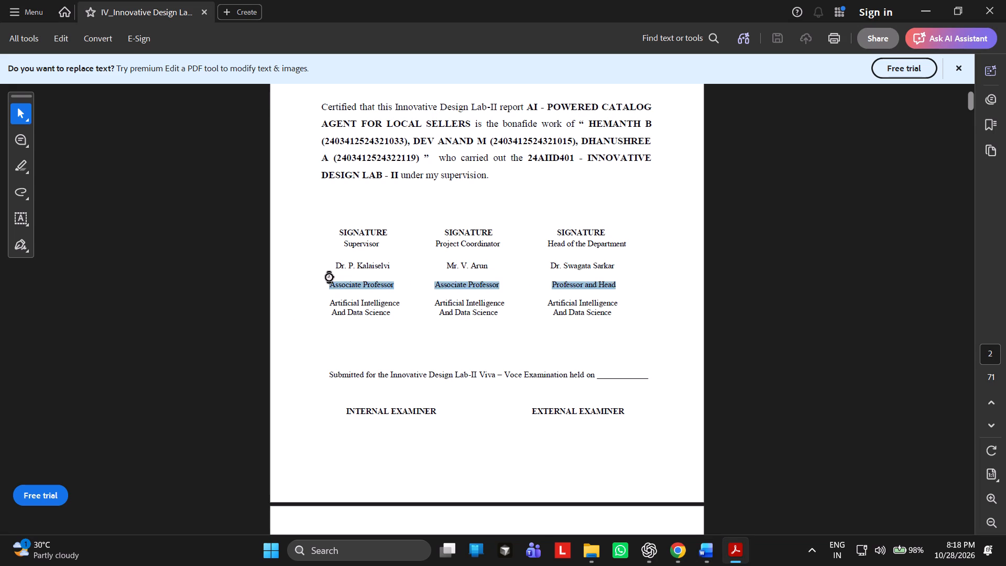
key("alt+Tab")
left_click_drag(678, 335, 357, 332)
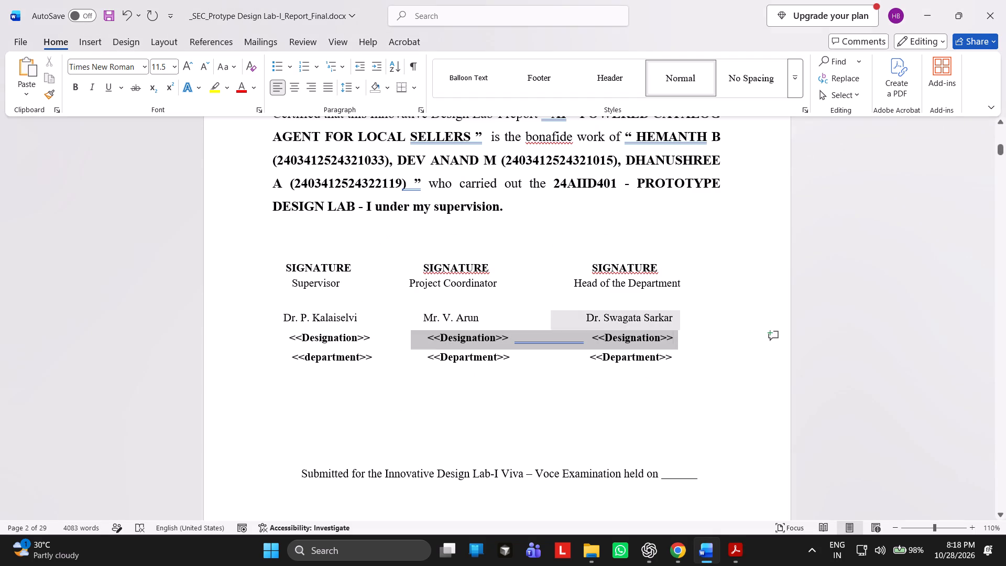
left_click_drag(357, 332, 243, 342)
key("ctrl+v")
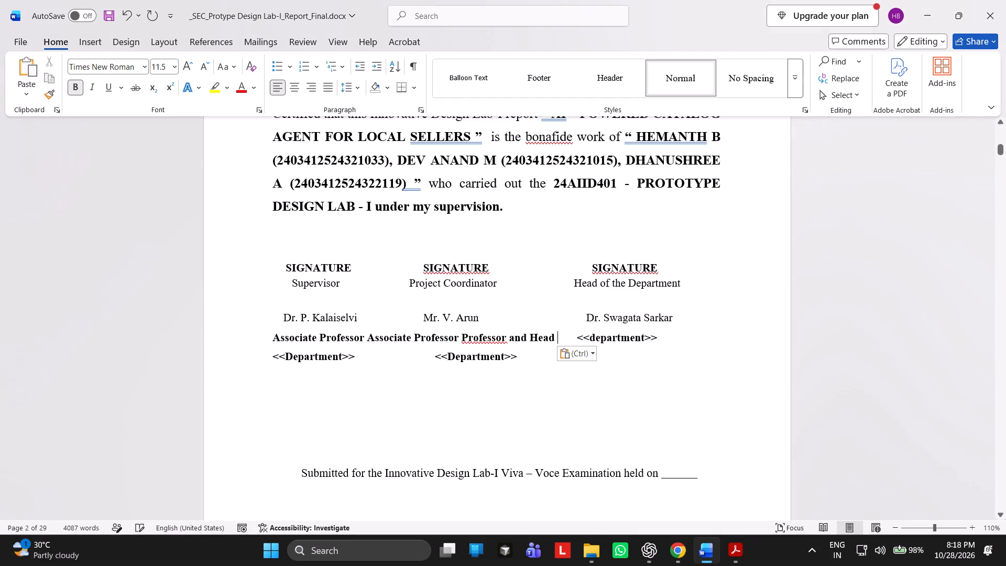
Insert spaces before the second "Associate Professor" to move it into the Project Coordinator column.
left_click(368, 336)
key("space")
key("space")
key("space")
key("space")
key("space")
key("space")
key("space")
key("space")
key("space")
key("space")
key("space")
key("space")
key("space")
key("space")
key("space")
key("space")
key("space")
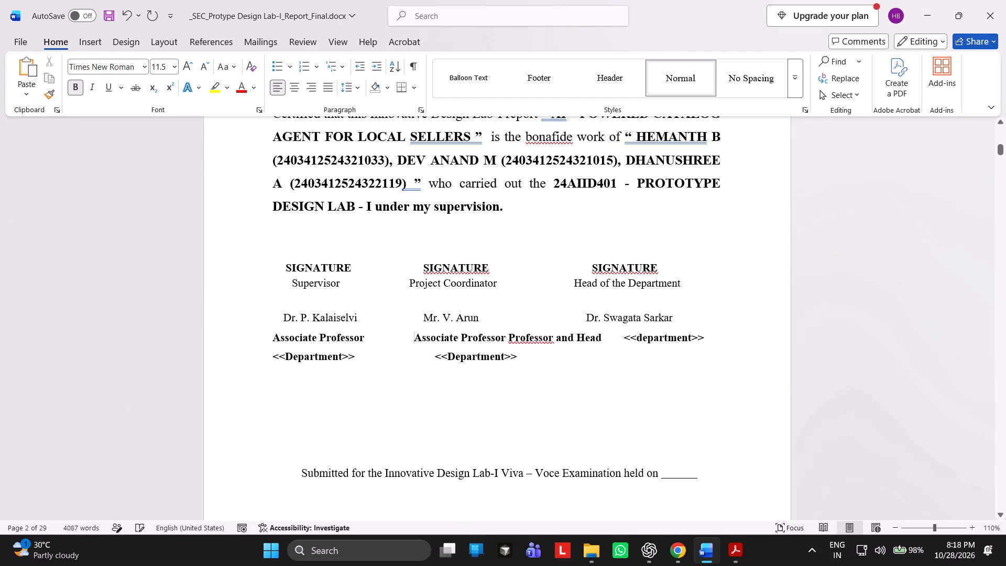
Indent the supervisor's designation by one space and remove four spaces before the coordinator's designation to align both under the names.
left_click(273, 340)
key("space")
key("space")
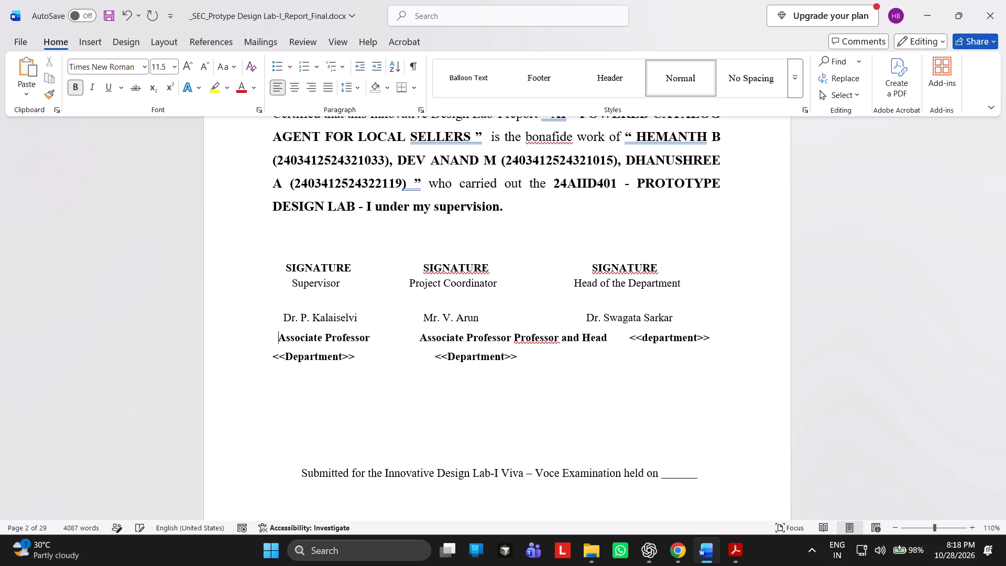
key("BackSpace")
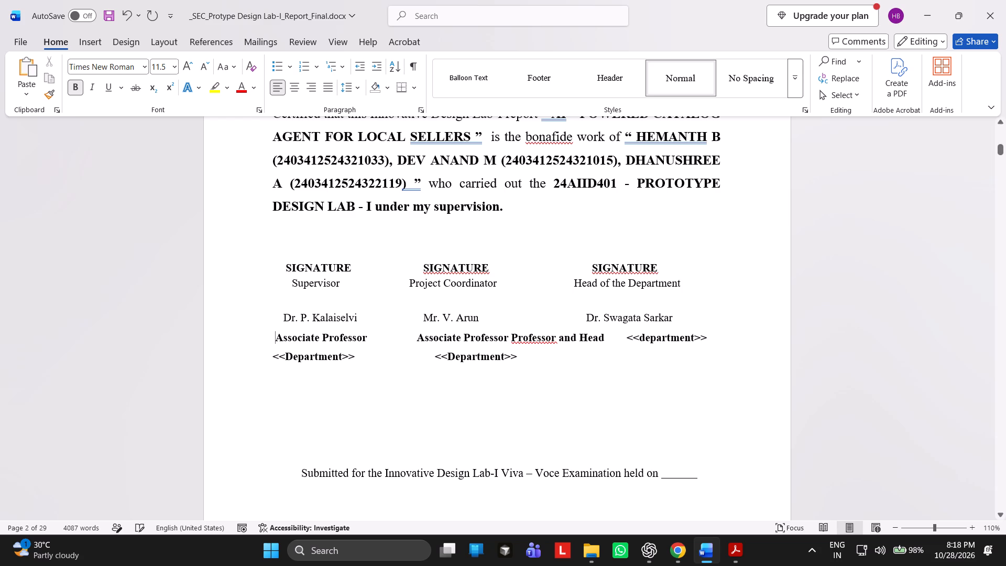
left_click(416, 337)
key("BackSpace")
key("BackSpace")
key("BackSpace")
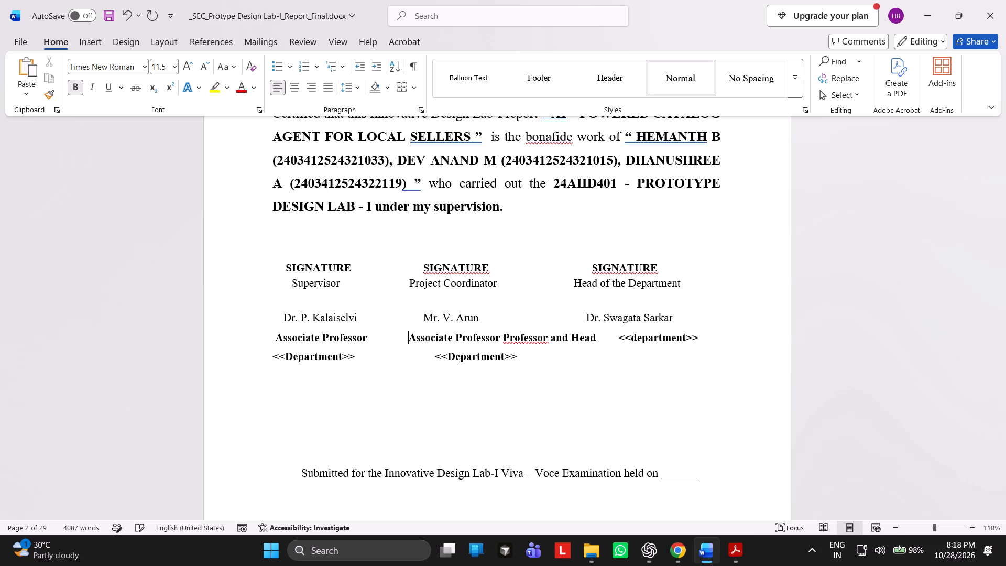
key("BackSpace")
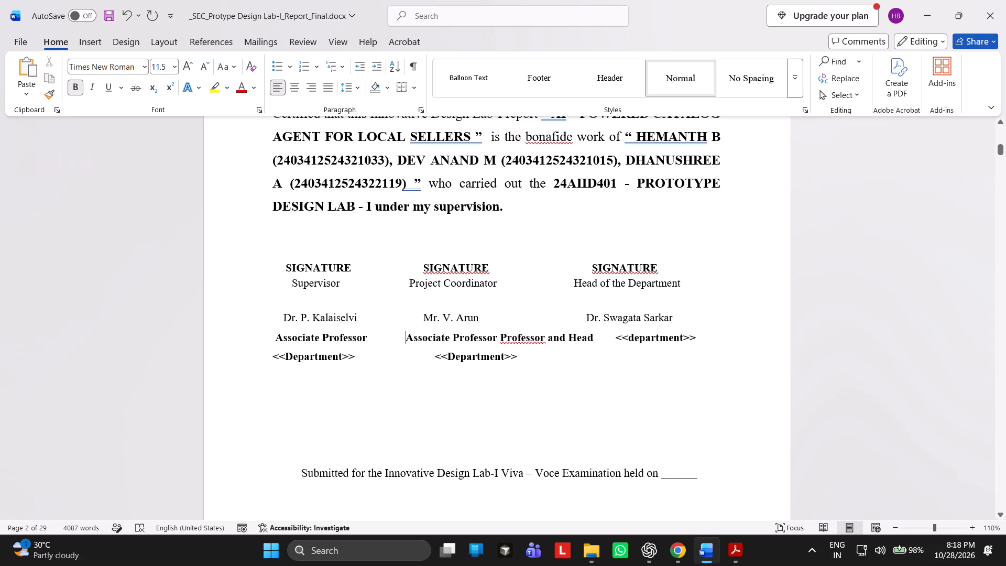
Insert spaces before "Professor and Head" to move it under the department head's name.
left_click(501, 339)
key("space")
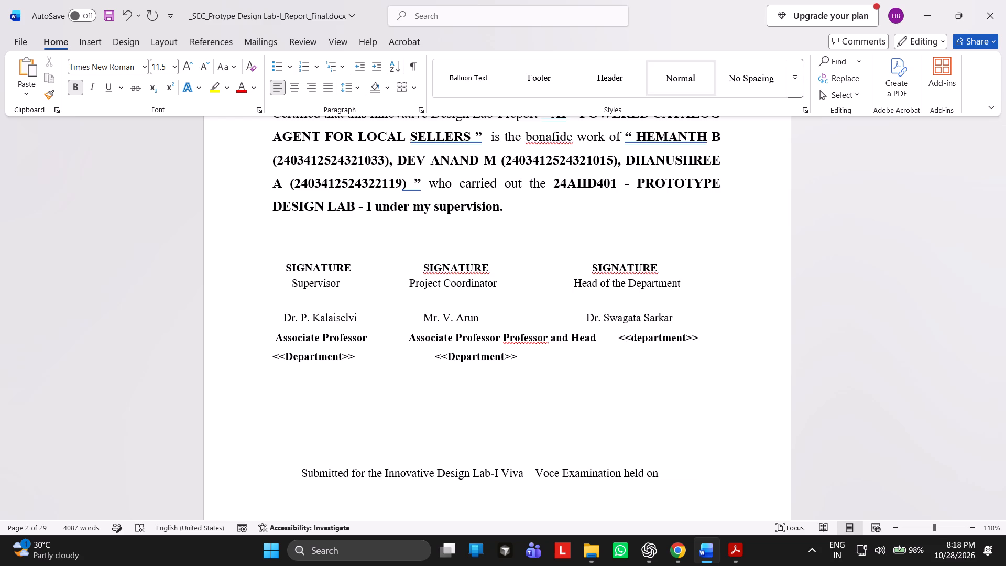
key("Right")
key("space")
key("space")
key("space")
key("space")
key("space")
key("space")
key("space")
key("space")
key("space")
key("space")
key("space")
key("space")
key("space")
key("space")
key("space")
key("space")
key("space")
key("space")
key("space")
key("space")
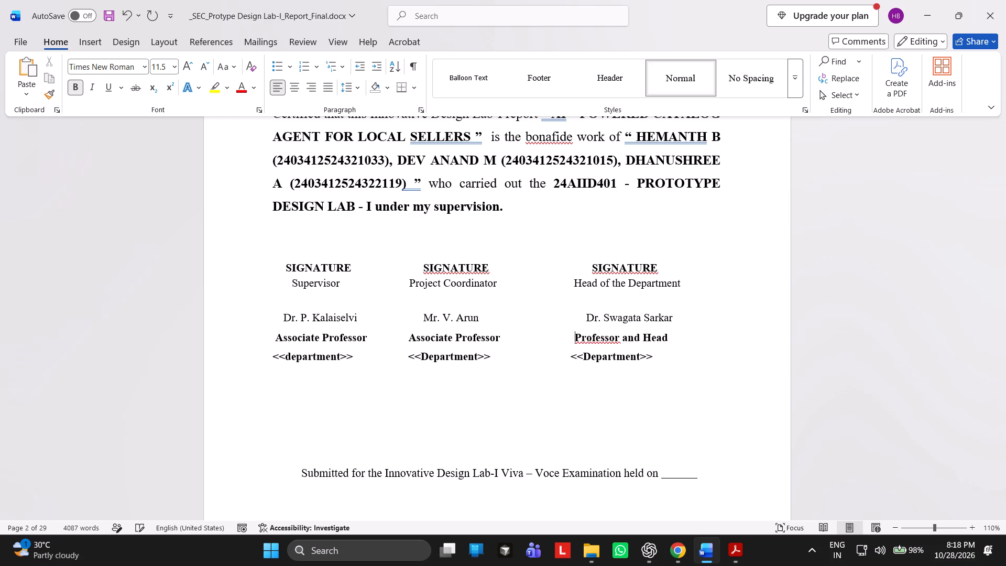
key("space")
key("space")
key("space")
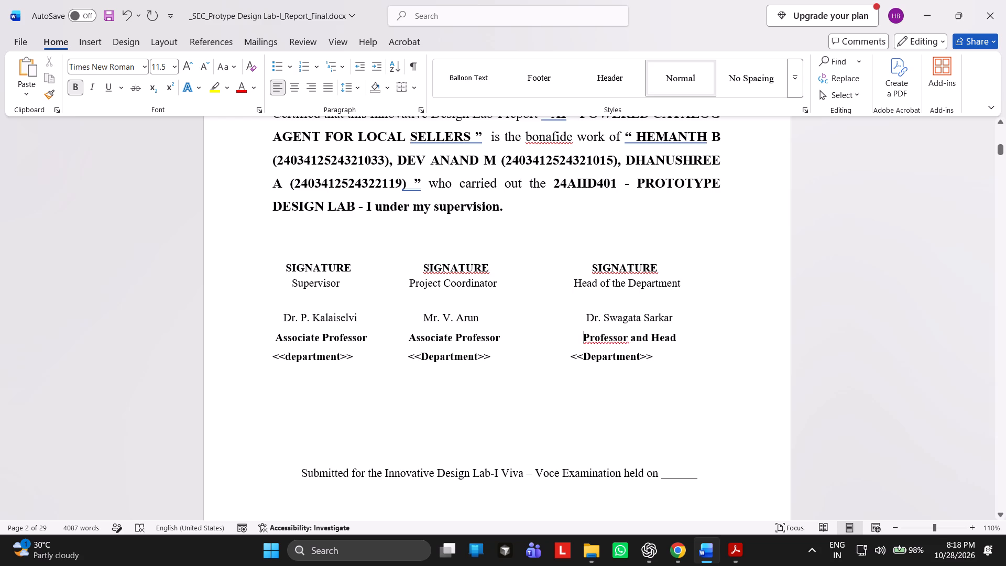
Remove two spaces before the coordinator's "Associate Professor" and add one before "Professor and Head" to fine-tune their alignment.
left_click(409, 337)
key("BackSpace")
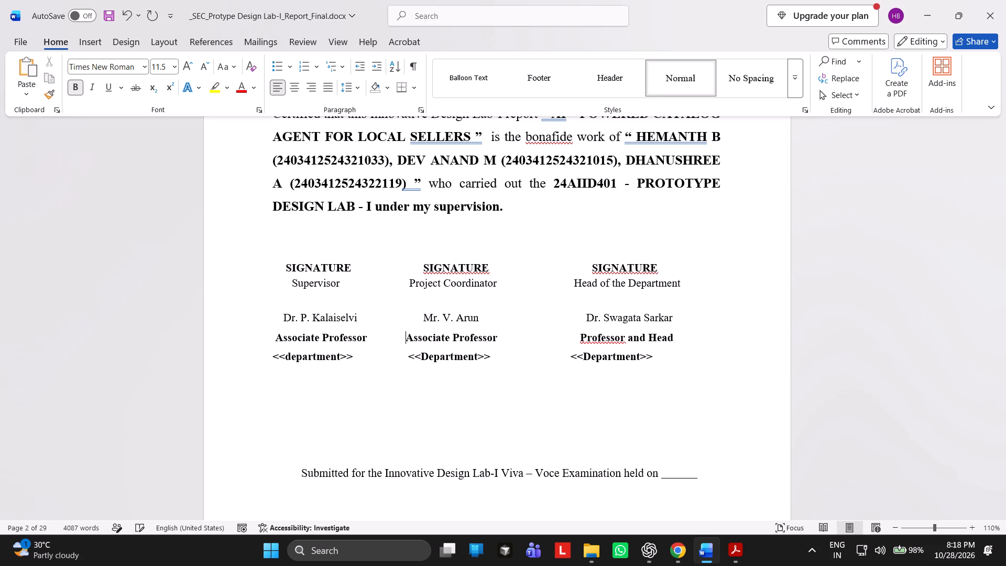
key("BackSpace")
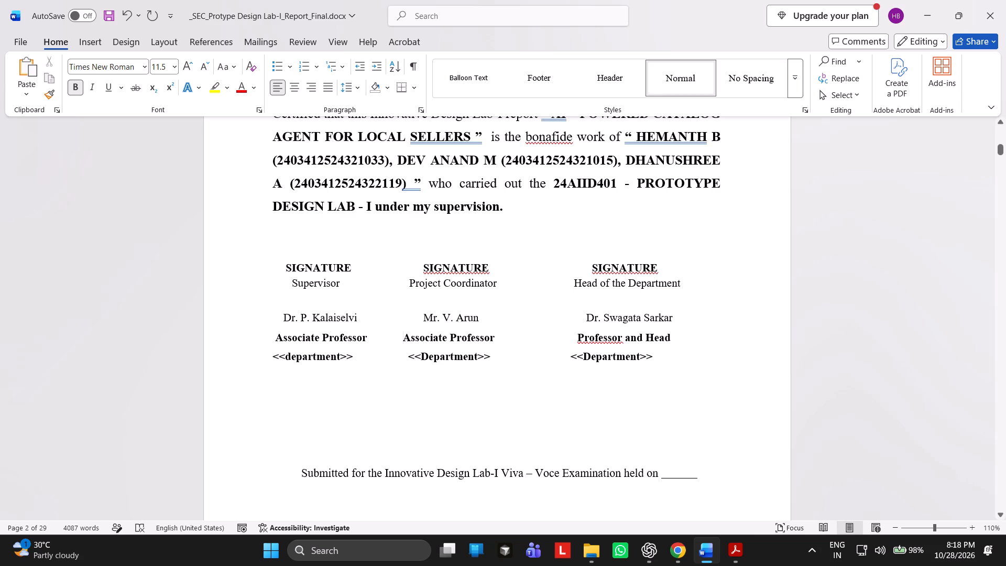
left_click(575, 343)
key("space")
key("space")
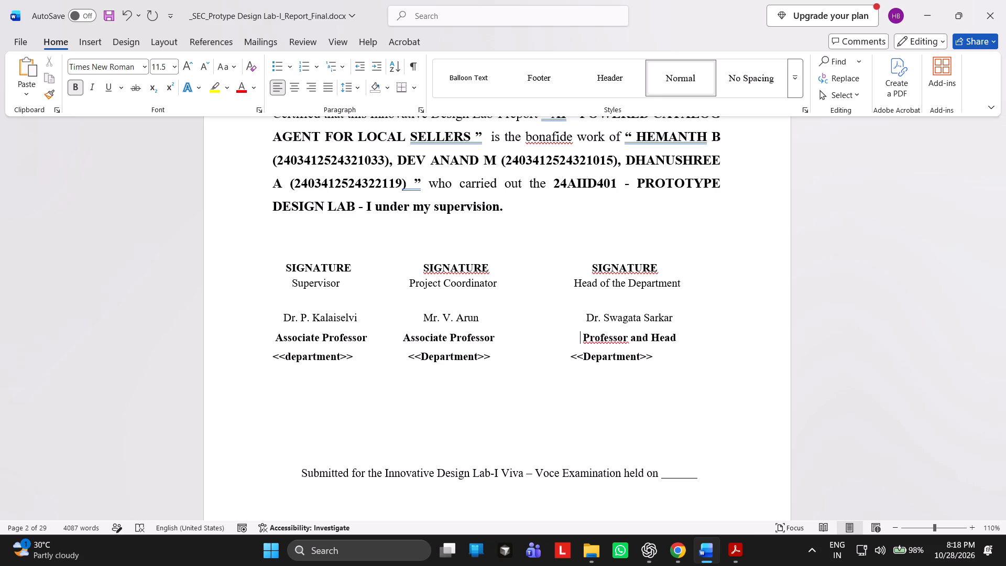
key("BackSpace")
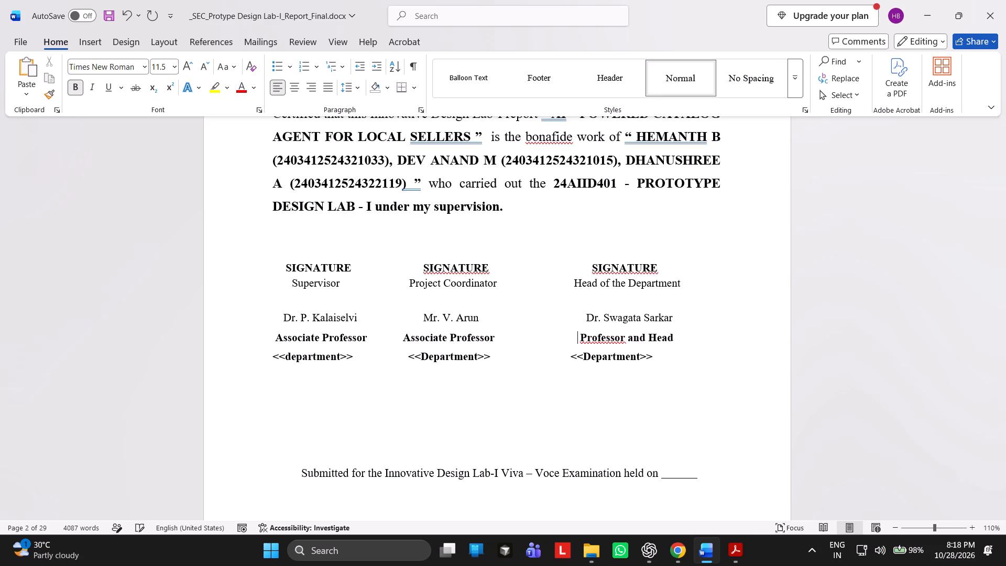
Replace the department placeholder line with the three "Artificial Intelligence And Data Science" entries copied from the Lab-II report PDF.
scroll(542, 340, "down", 1)
key("alt+Tab")
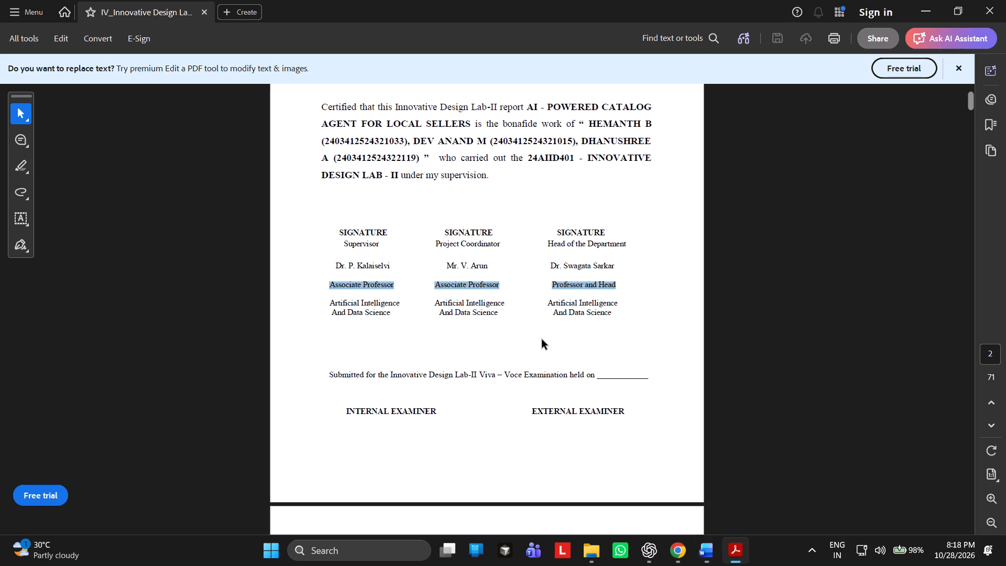
left_click_drag(617, 317, 396, 296)
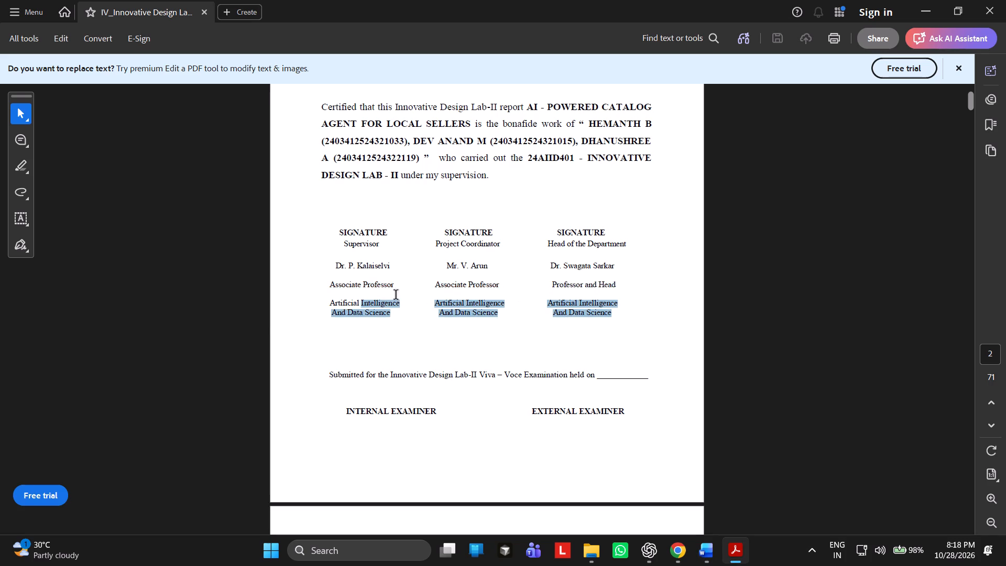
left_click_drag(396, 296, 332, 296)
key("ctrl+c")
key("alt+Tab")
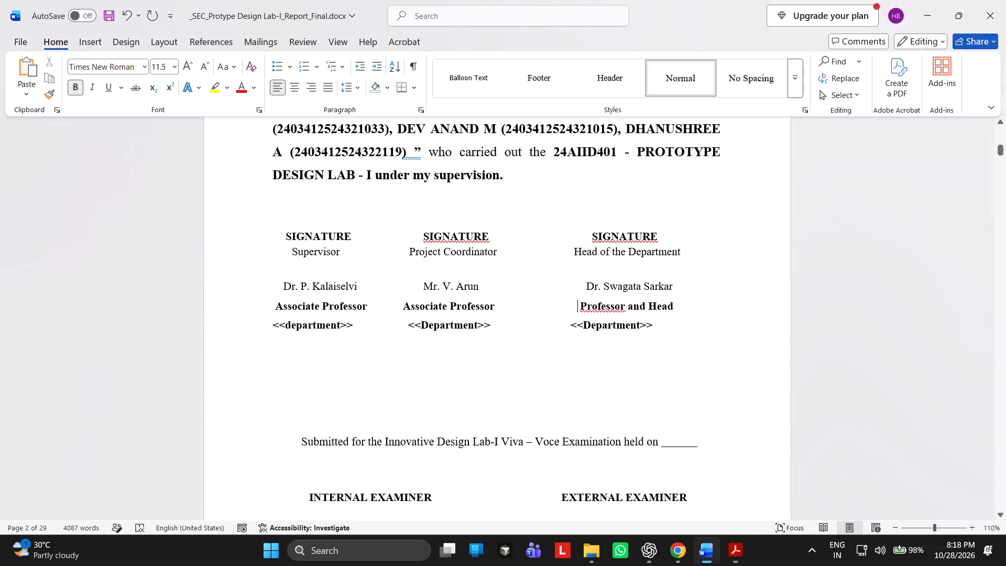
left_click_drag(662, 323, 225, 326)
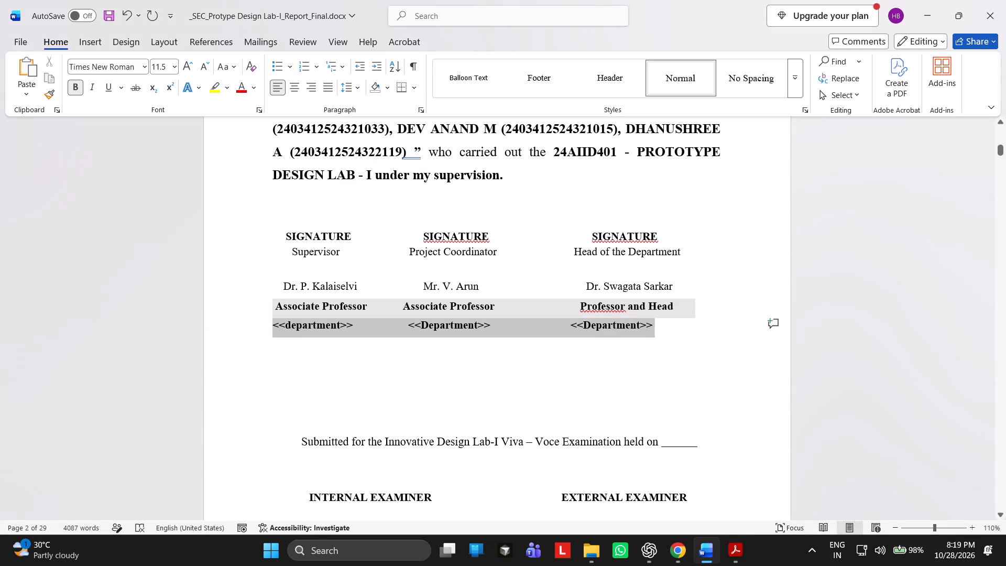
left_click_drag(225, 326, 225, 333)
key("ctrl+v")
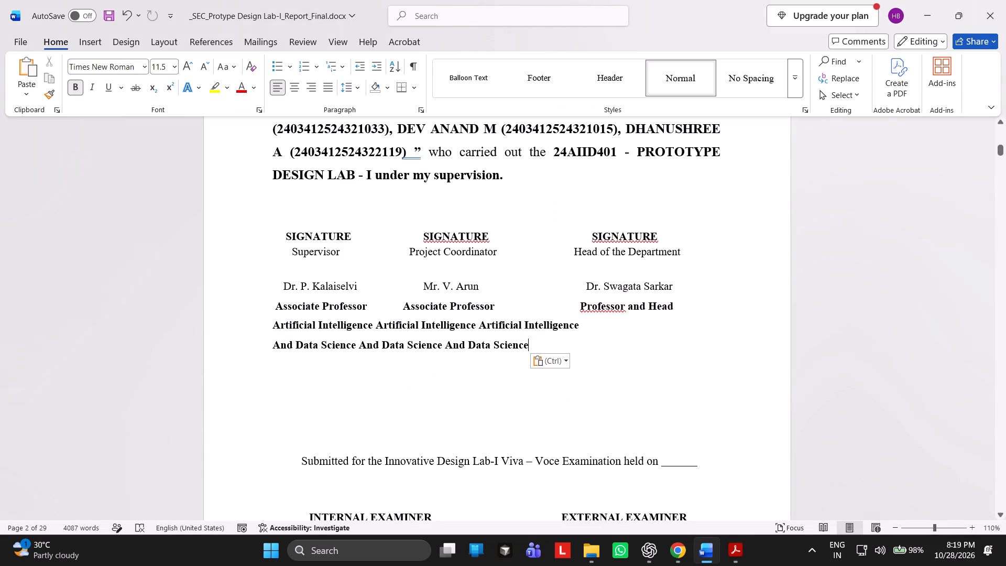
Insert spaces before the second "Artificial Intelligence" to centre it under the project coordinator's designation.
left_click(375, 328)
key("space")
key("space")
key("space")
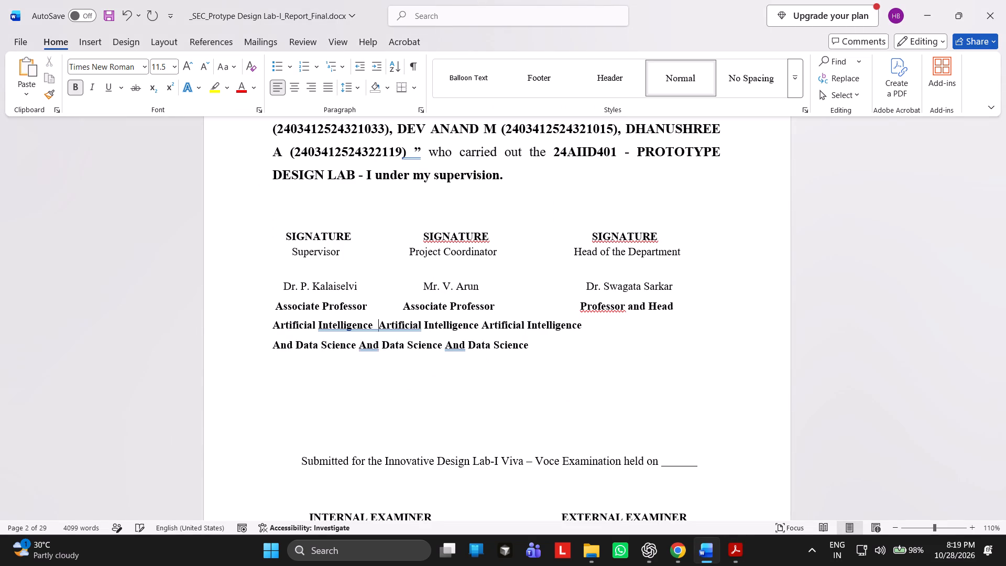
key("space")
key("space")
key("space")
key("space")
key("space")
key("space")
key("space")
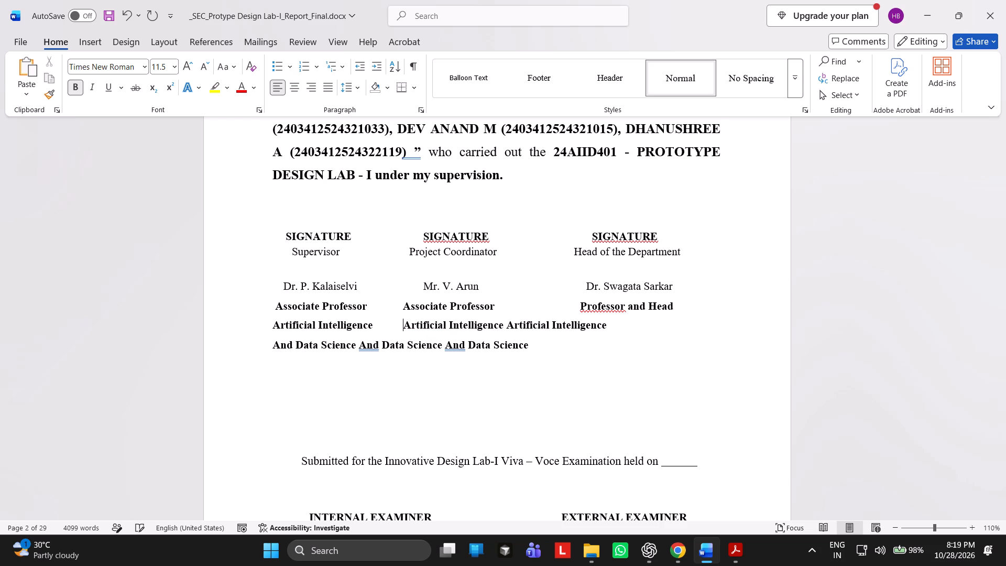
key("BackSpace")
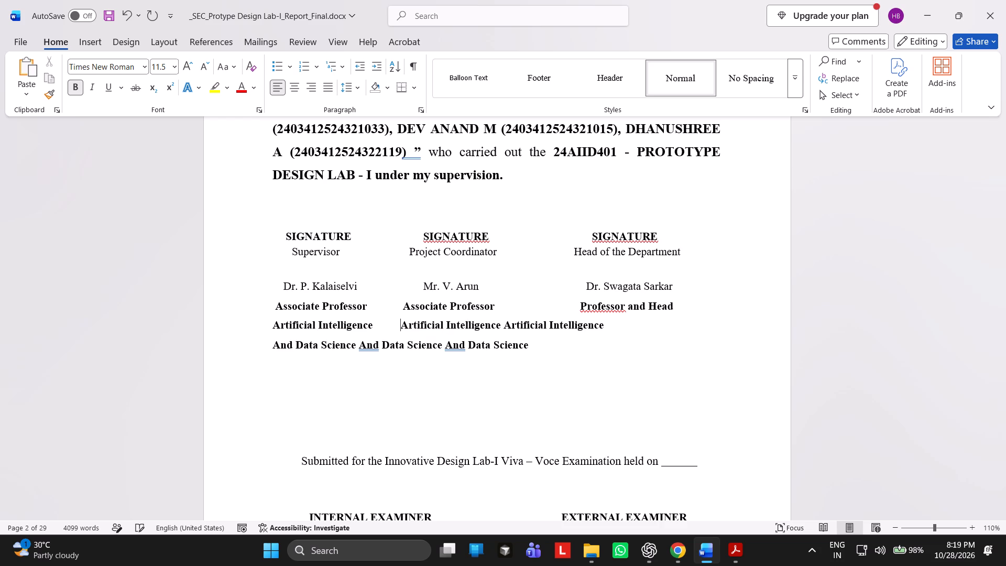
Insert spaces before the third "Artificial Intelligence" to centre it under "Professor and Head".
left_click(504, 325)
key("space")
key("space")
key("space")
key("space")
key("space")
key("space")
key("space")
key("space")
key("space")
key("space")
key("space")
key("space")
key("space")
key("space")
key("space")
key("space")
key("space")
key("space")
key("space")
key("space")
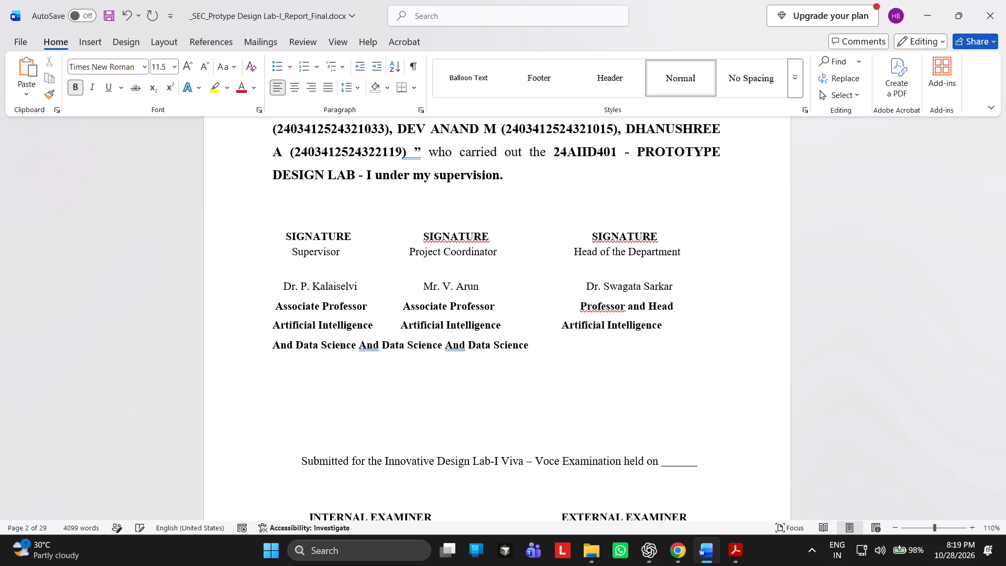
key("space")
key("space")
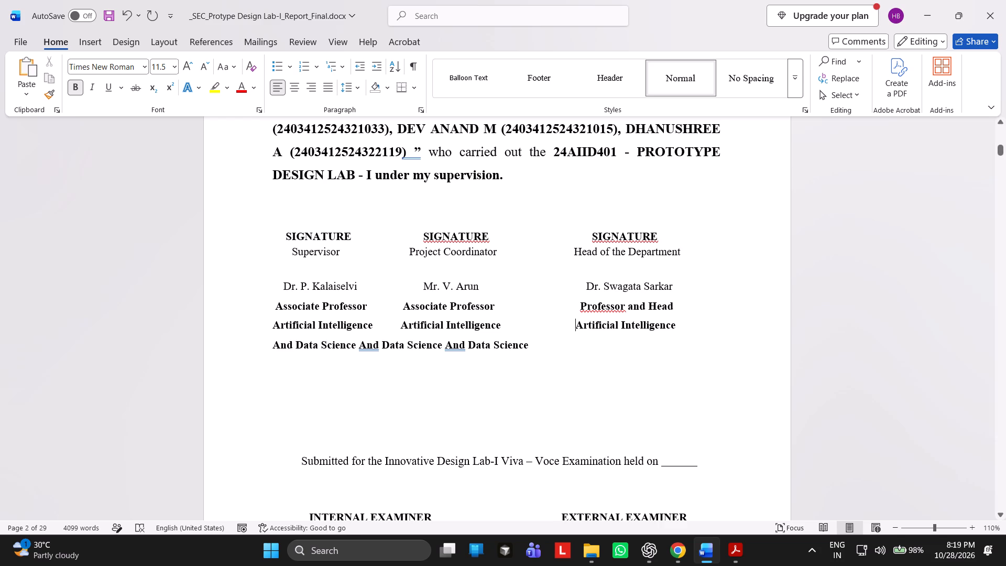
Insert spaces before the second "And Data Science" to move it under the coordinator's "Artificial Intelligence".
left_click(359, 346)
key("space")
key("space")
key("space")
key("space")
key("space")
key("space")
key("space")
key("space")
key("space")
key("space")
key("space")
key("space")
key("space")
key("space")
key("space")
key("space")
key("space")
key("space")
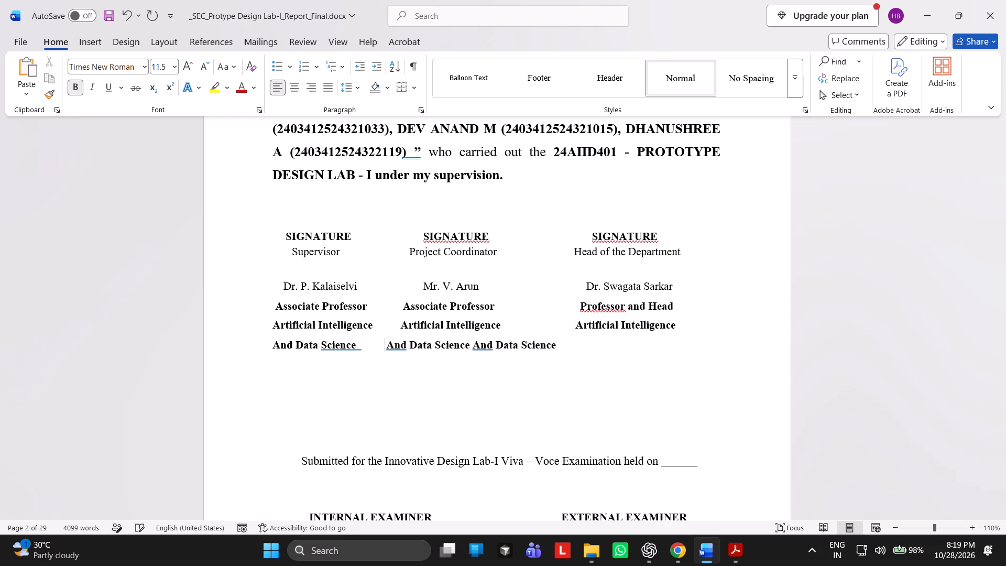
Indent the supervisor's "And Data Science" by two spaces and remove two spaces before the coordinator's "And Data Science".
left_click(272, 342)
left_click(270, 344)
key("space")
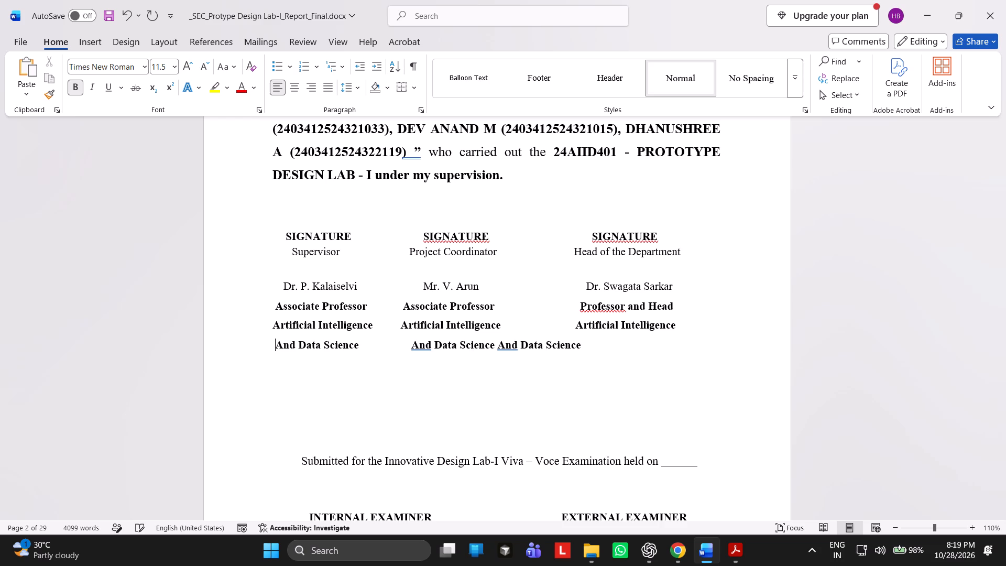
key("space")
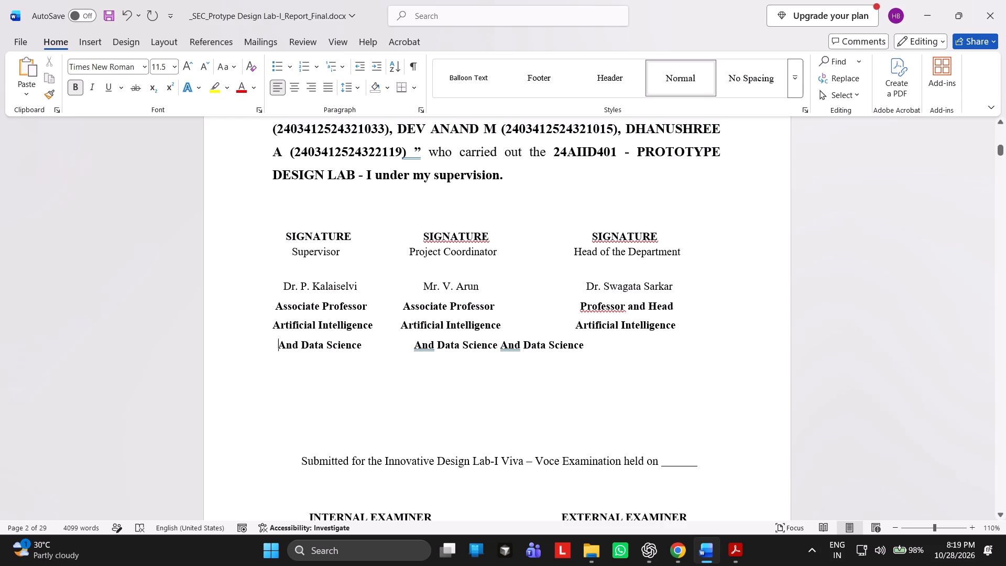
left_click(417, 346)
key("BackSpace")
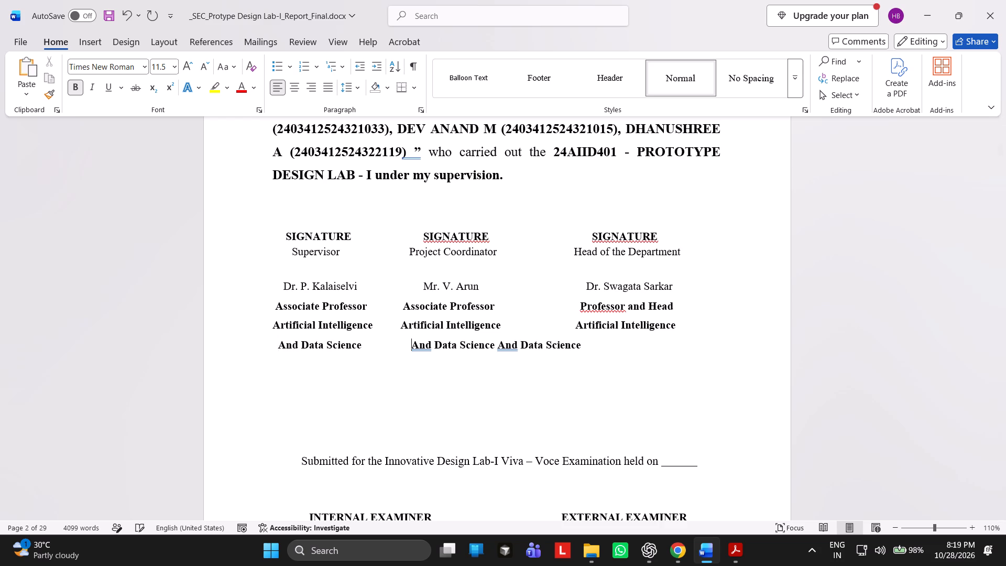
key("BackSpace")
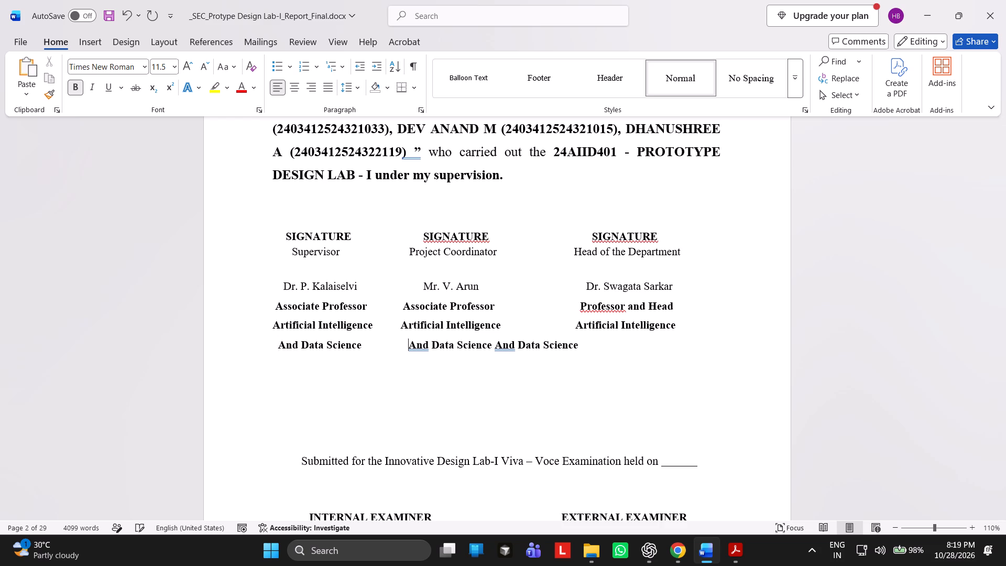
Insert spaces before the third "And Data Science" to move it under the department head's "Artificial Intelligence".
left_click(495, 344)
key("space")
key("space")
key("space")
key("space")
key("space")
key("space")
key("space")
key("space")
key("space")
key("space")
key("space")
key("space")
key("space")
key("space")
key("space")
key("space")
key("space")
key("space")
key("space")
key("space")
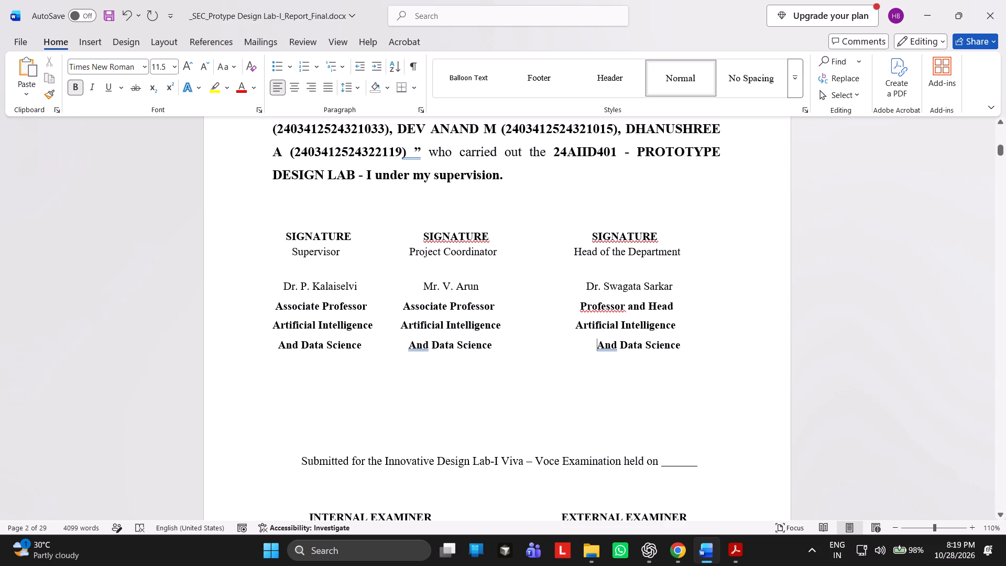
Insert spaces before the coordinator's SIGNATURE heading and the "Project Coordinator" title to shift both further right.
left_click(424, 236)
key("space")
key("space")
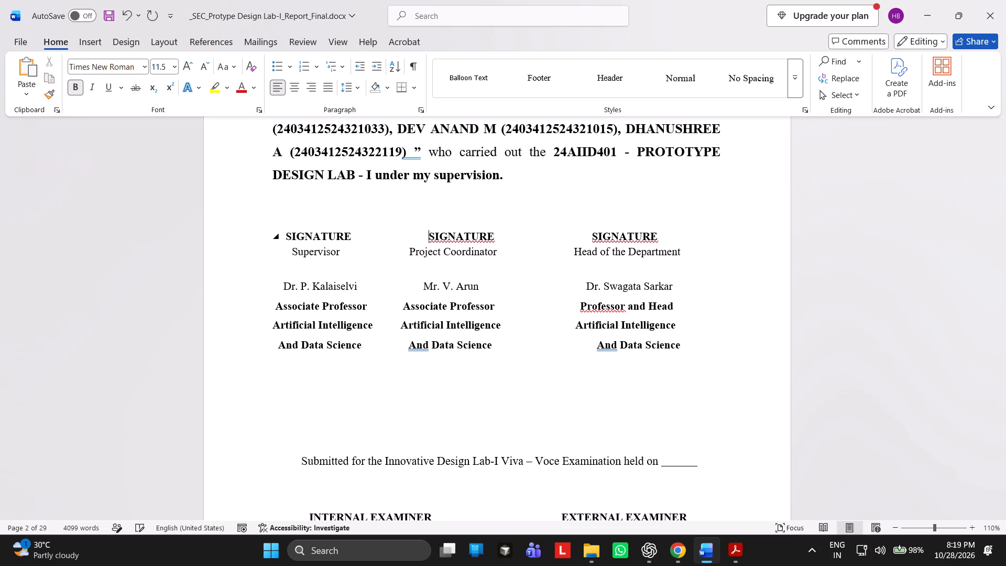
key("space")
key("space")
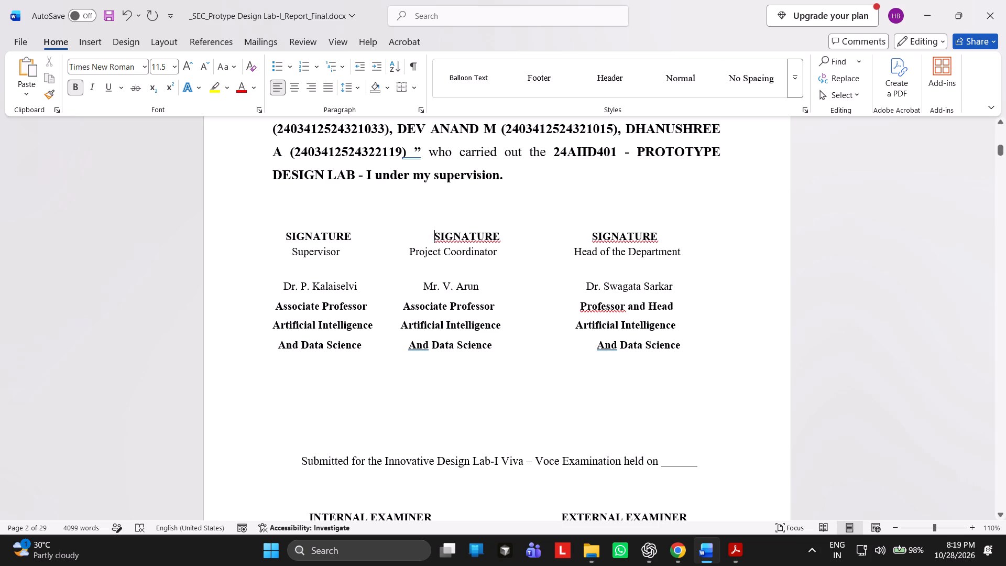
left_click(405, 252)
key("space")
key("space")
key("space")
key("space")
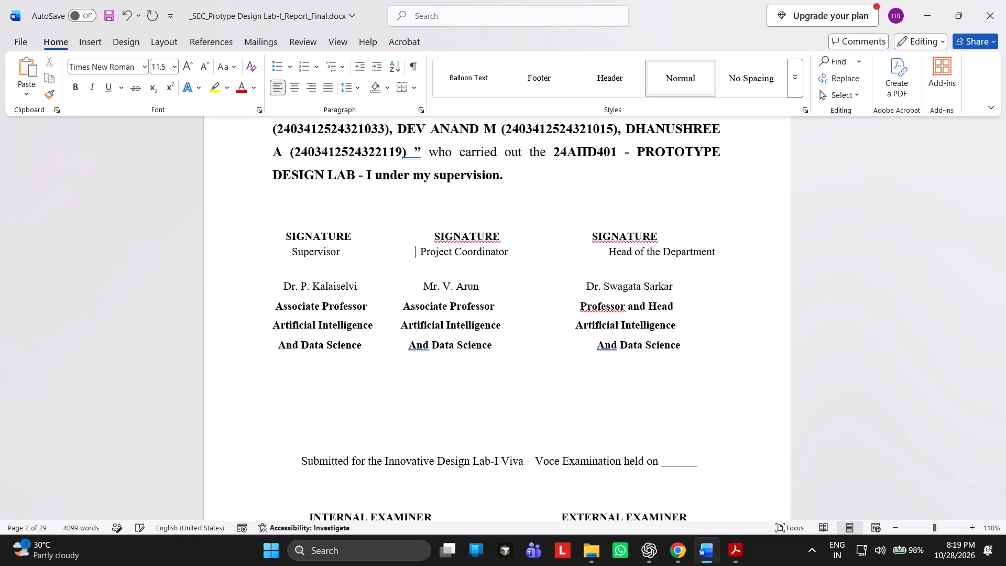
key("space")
Insert spaces before the project coordinator's name and "Associate Professor" to centre both lines under the shifted "Project Coordinator" title.
left_click(423, 284)
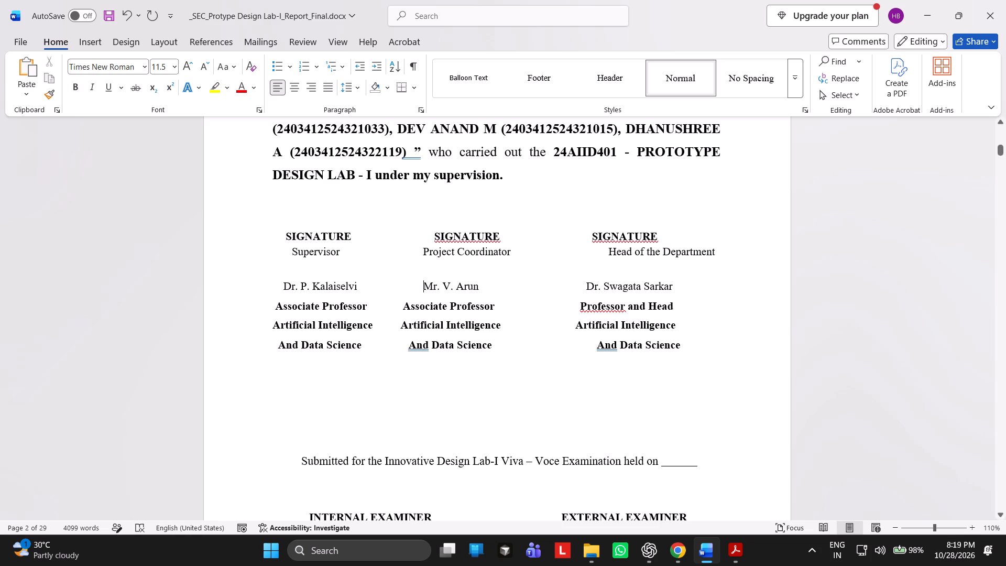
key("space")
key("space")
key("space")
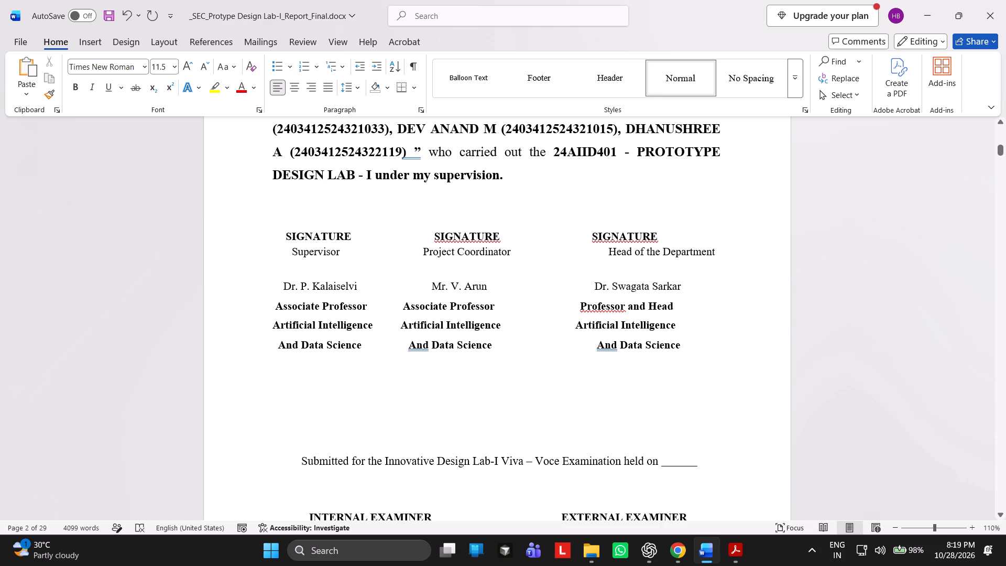
left_click(403, 306)
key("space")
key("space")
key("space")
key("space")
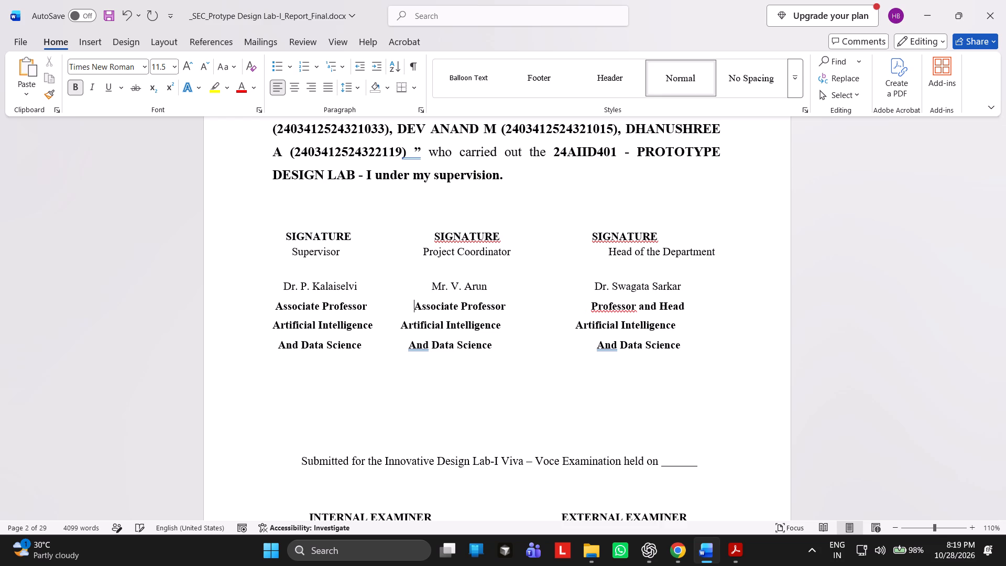
left_click(431, 289)
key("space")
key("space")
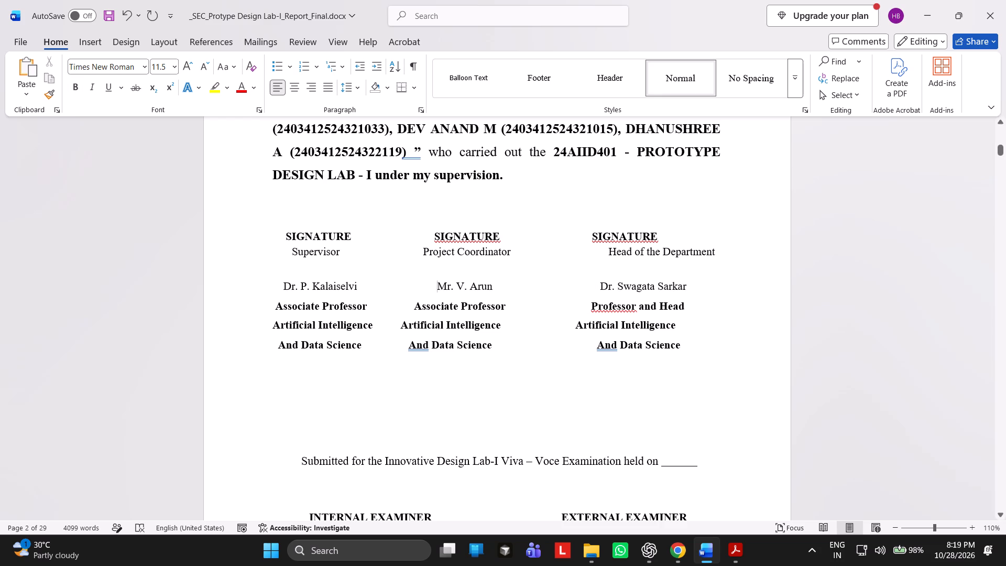
left_click(415, 304)
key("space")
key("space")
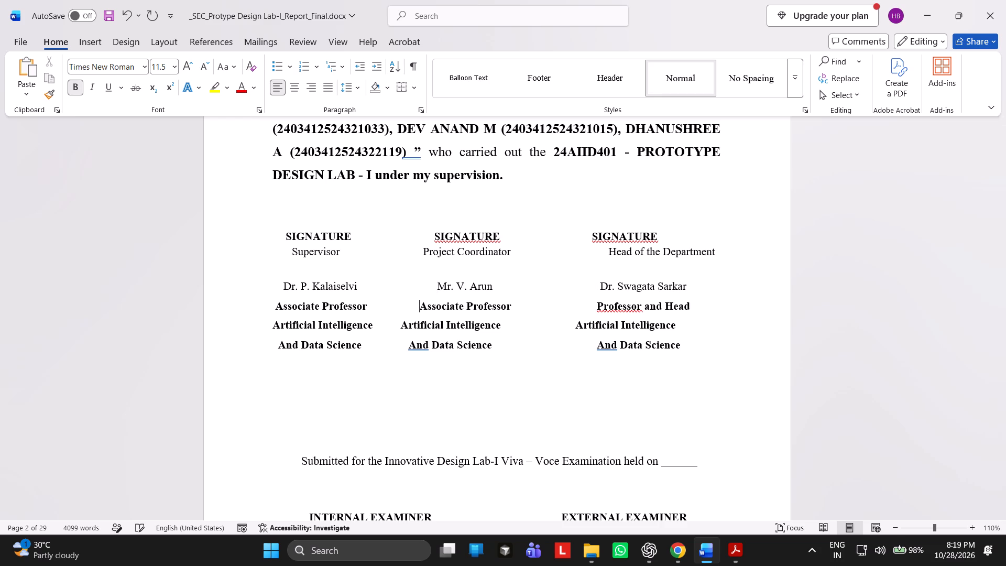
Insert spaces before the coordinator's "Artificial Intelligence" and "And Data Science" to centre both under "Associate Professor".
left_click(398, 328)
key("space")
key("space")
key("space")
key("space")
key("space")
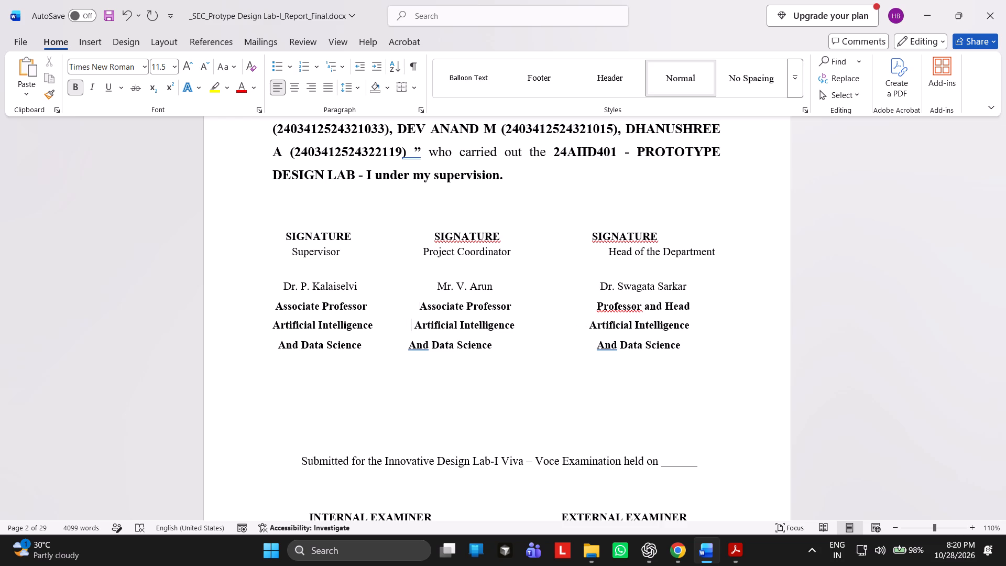
left_click(407, 344)
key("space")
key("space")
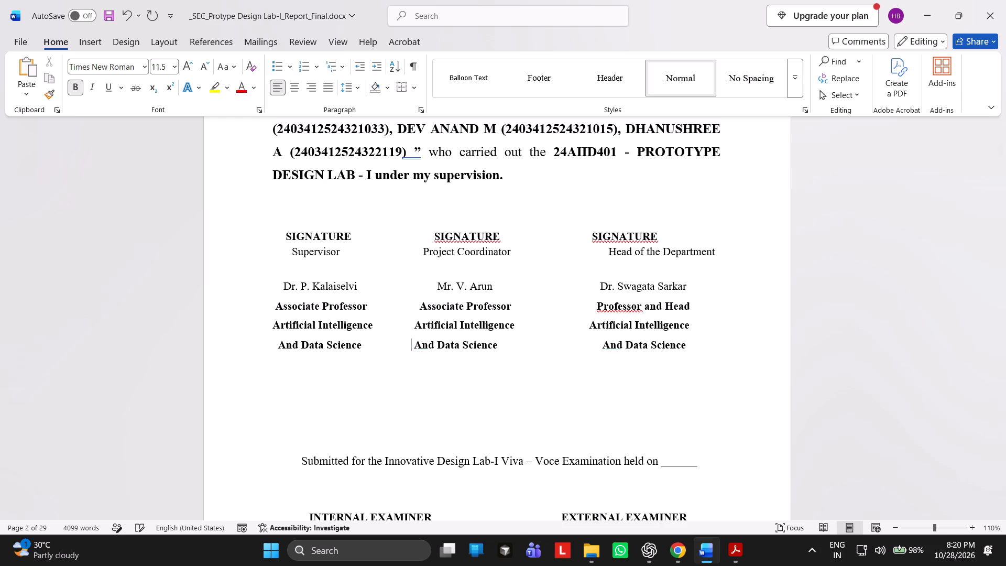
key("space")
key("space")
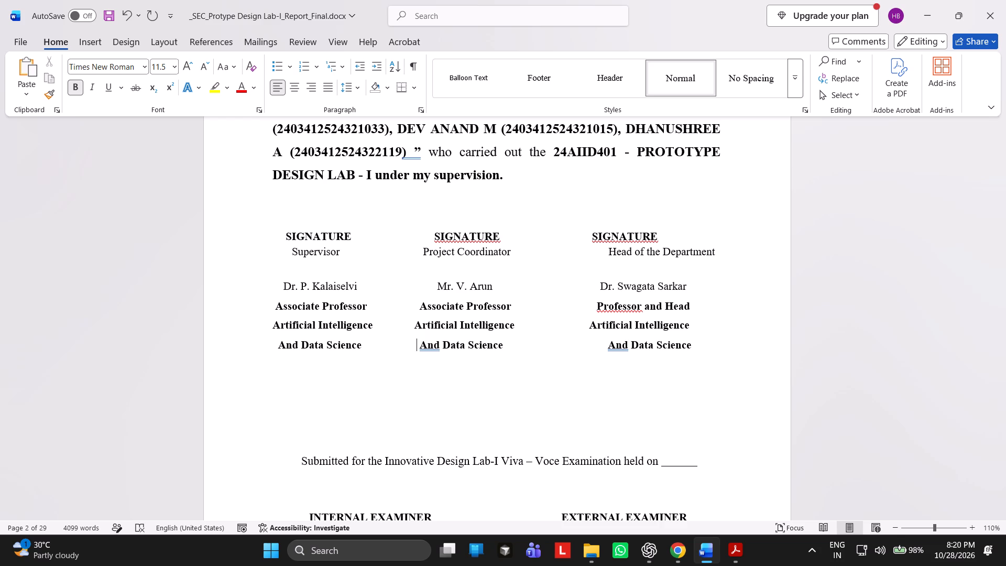
left_click(408, 323)
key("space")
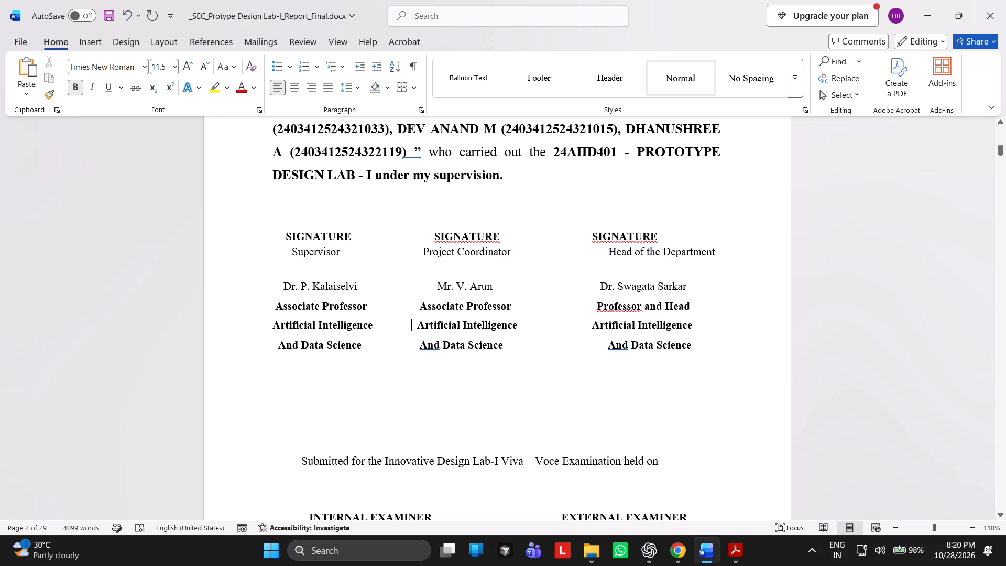
left_click(420, 351)
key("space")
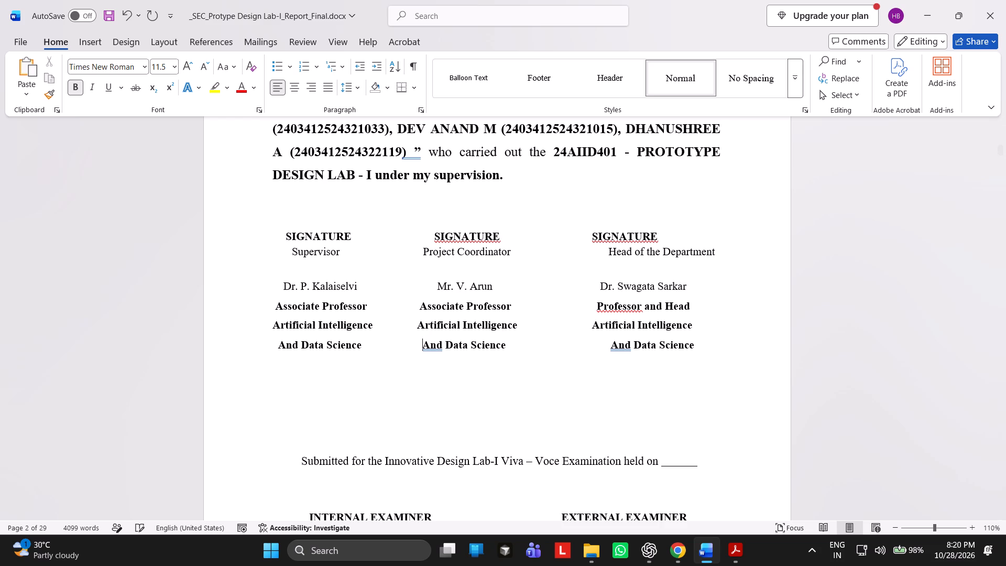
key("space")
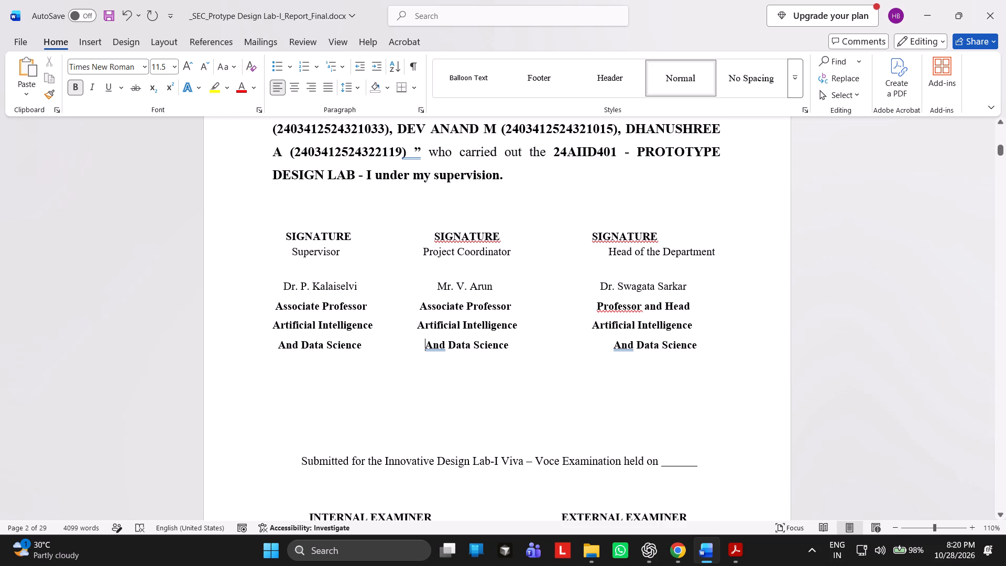
Realign the Head of the Department column of the signature block so its lines centre under its SIGNATURE heading.
left_click(610, 253)
key("alt+Tab")
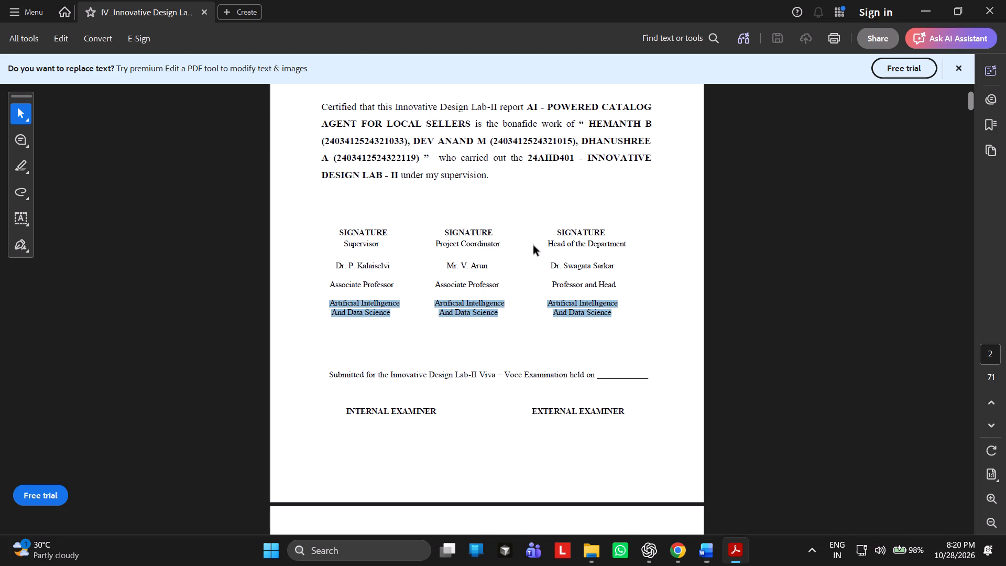
Switch to the Word report and insert three spaces before the third-column SIGNATURE heading to shift it further right.
key("alt+Tab")
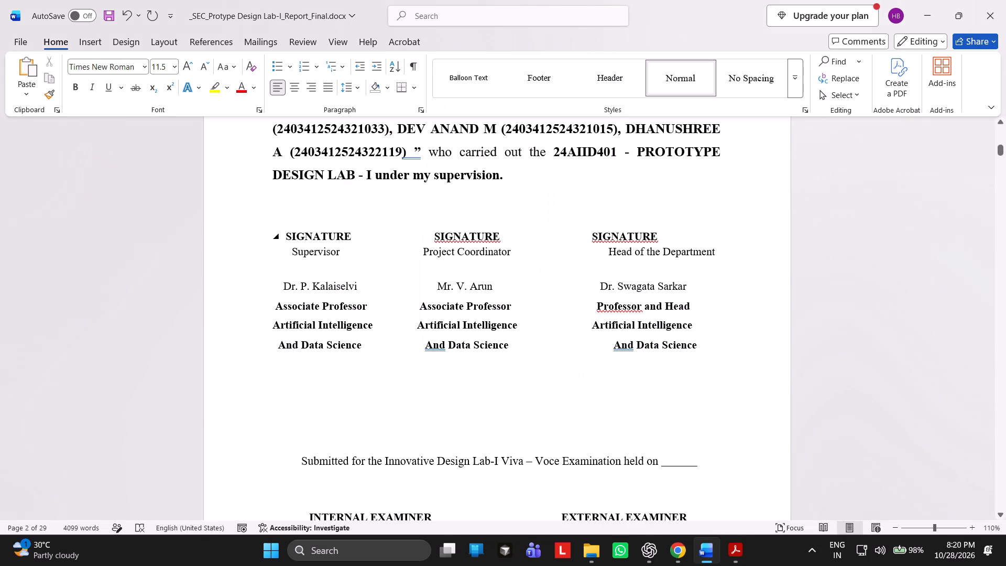
left_click(588, 243)
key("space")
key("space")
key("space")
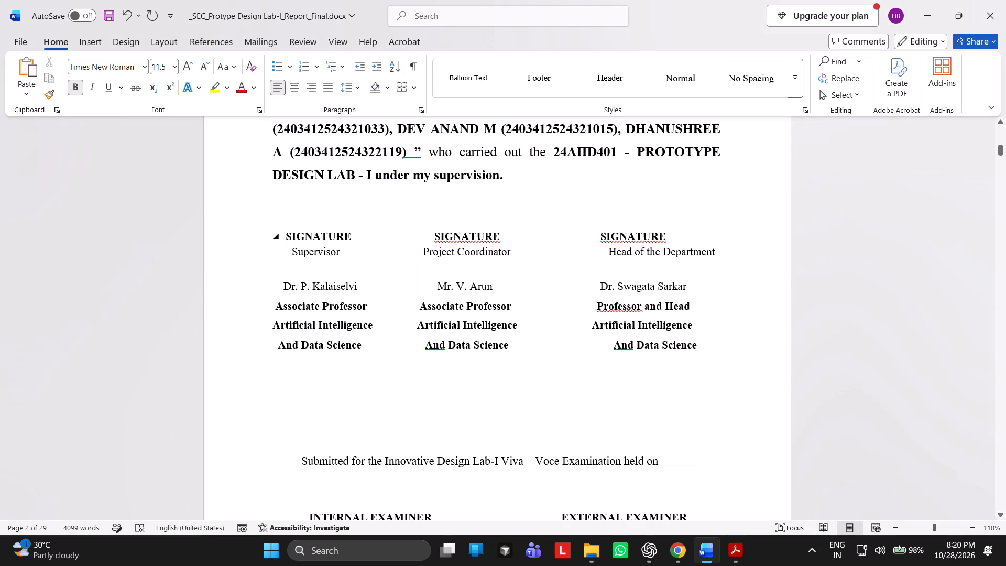
Reduce the spacing before "Head of the Department" to centre the title under its SIGNATURE heading.
left_click(609, 249)
key("BackSpace")
key("BackSpace")
key("BackSpace")
key("BackSpace")
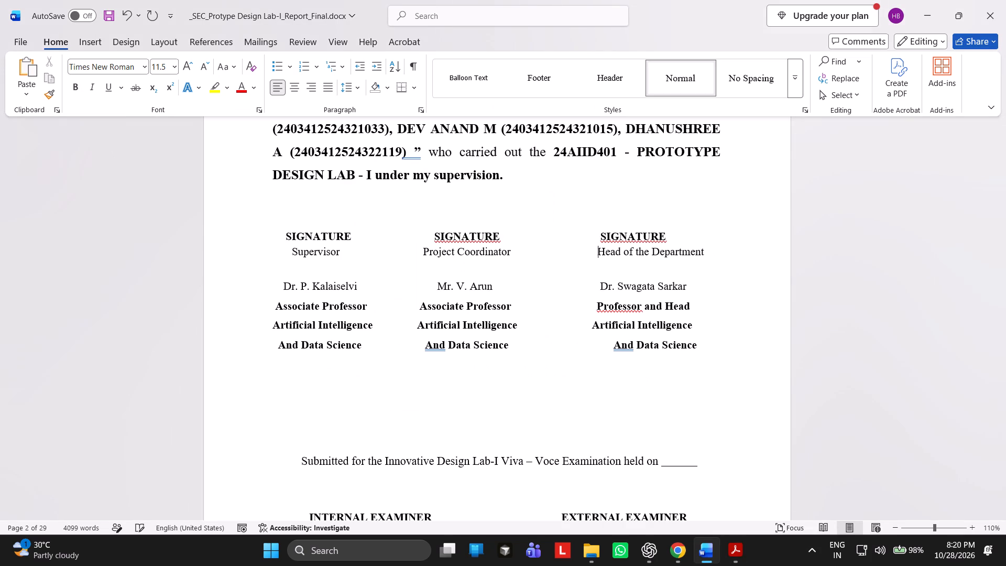
key("BackSpace")
key("BackSpace")
key("BackSpace")
key("BackSpace")
key("BackSpace")
key("BackSpace")
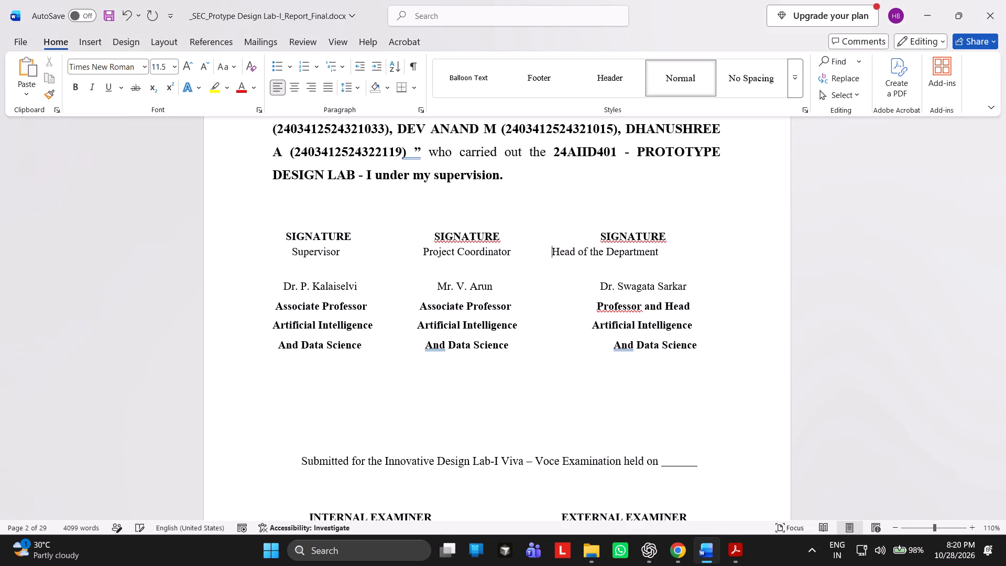
key("BackSpace")
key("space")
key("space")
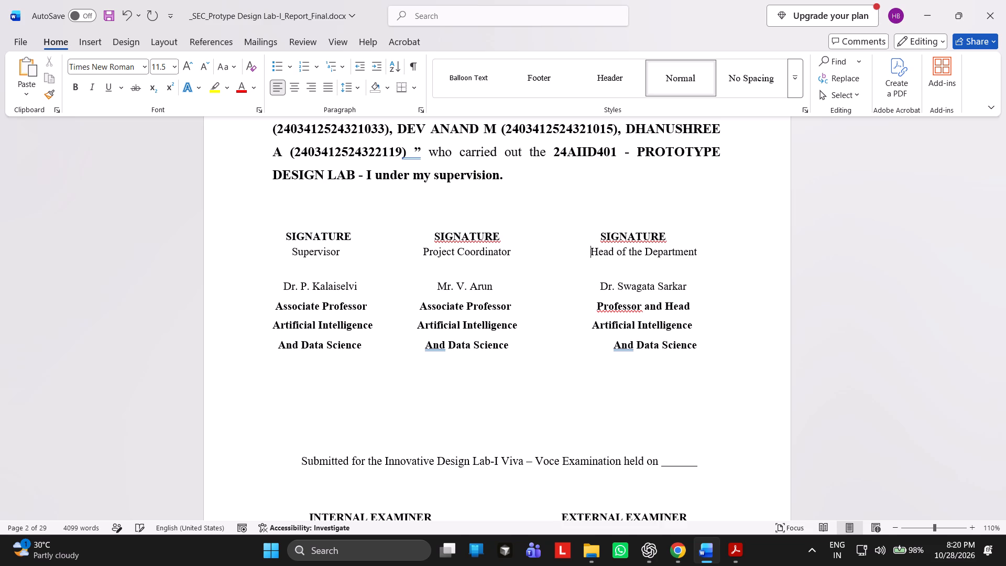
key("BackSpace")
key("BackSpace")
key("BackSpace")
key("BackSpace")
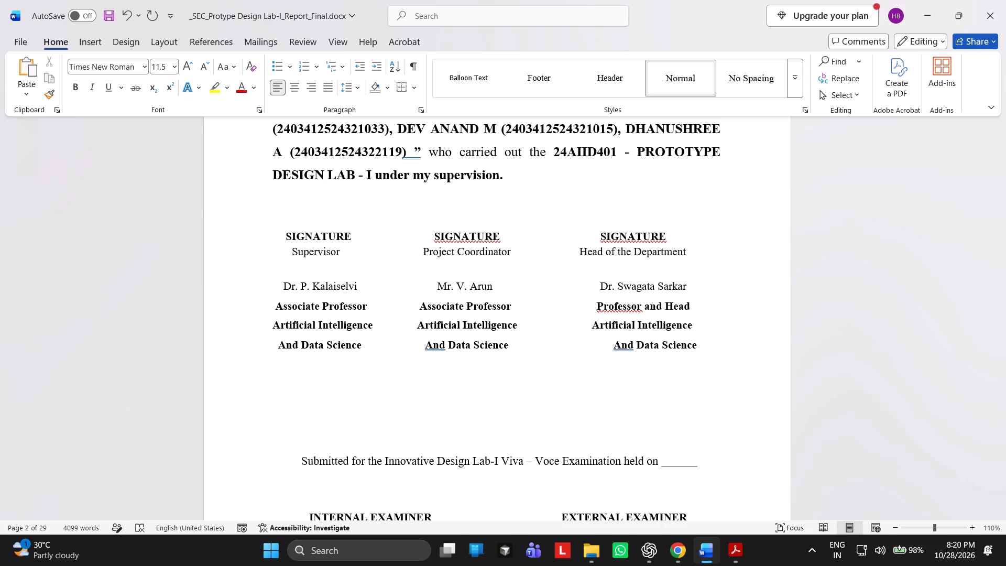
Remove spaces before the department head's name and "Professor and Head" to centre both lines under "Head of the Department".
left_click(603, 284)
key("BackSpace")
key("BackSpace")
key("BackSpace")
key("BackSpace")
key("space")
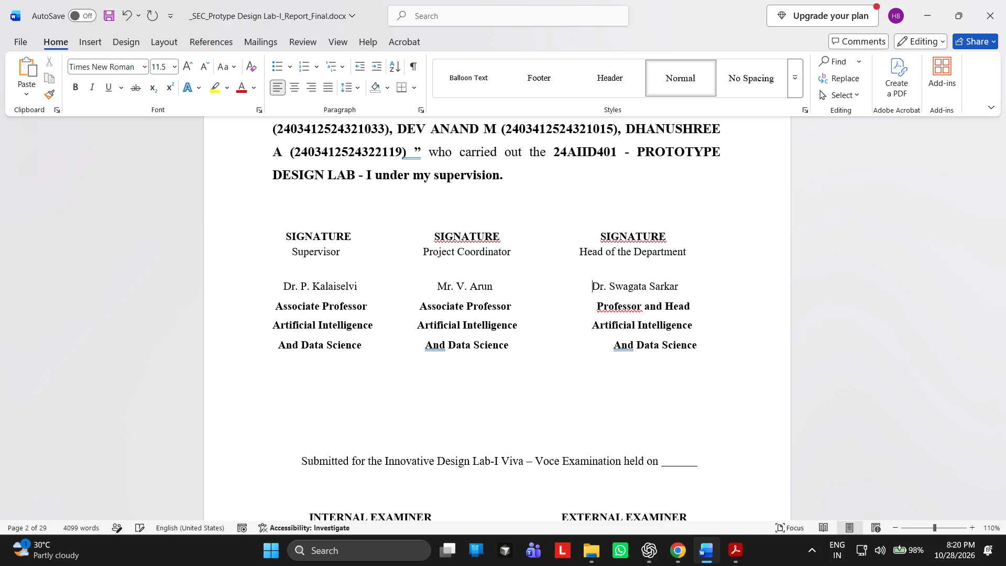
left_click(595, 305)
key("BackSpace")
key("BackSpace")
key("BackSpace")
key("BackSpace")
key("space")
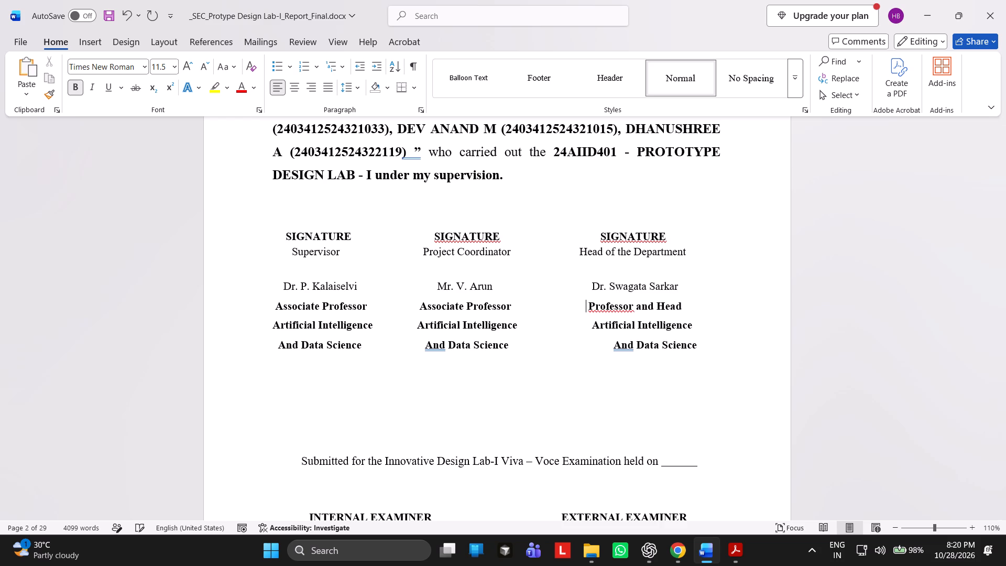
Remove spaces before the third column's "Artificial Intelligence" and "And Data Science" to centre both under "Professor and Head".
left_click(595, 324)
key("BackSpace")
key("BackSpace")
key("BackSpace")
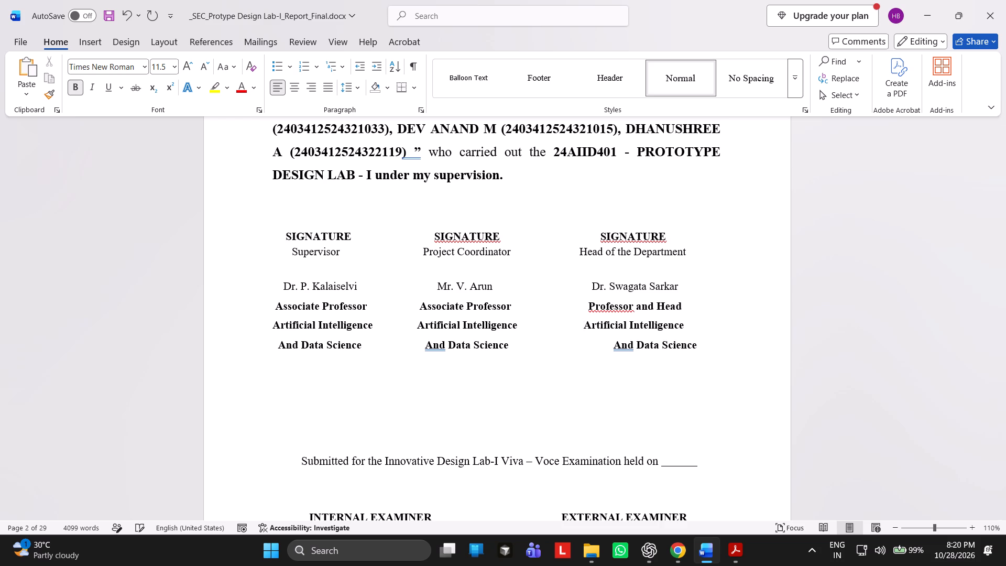
left_click(613, 345)
key("BackSpace")
key("BackSpace")
key("BackSpace")
key("BackSpace")
key("BackSpace")
key("BackSpace")
key("BackSpace")
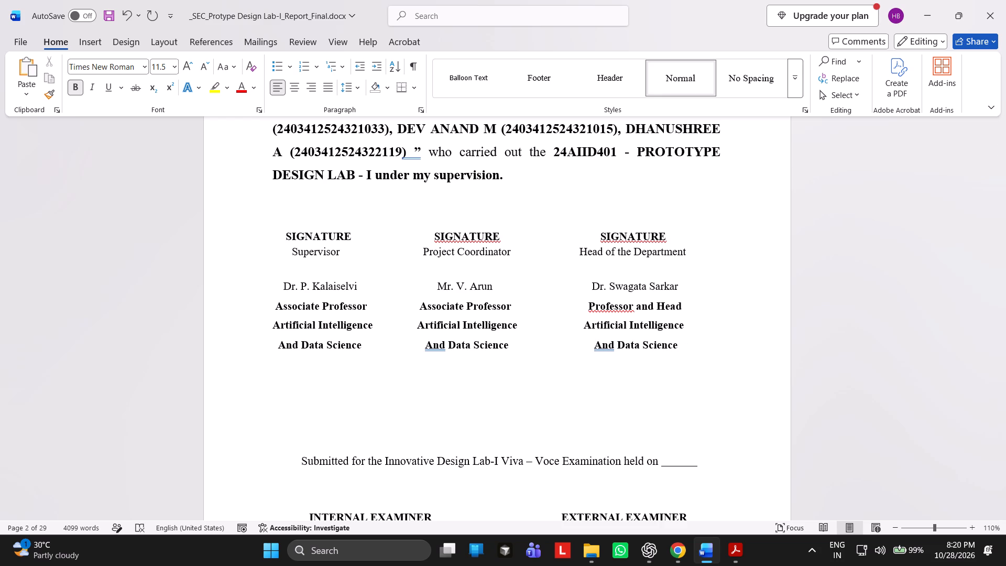
Replace the XXXXX placeholder in the Acknowledgement's Head of the Department sentence with the head's first name in capitals.
scroll(526, 362, "down", 1)
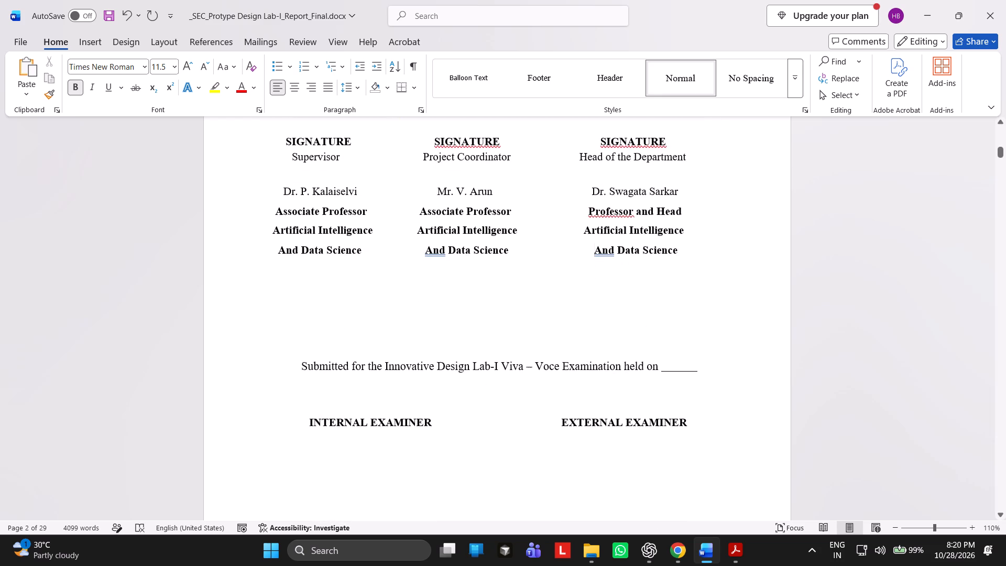
scroll(526, 362, "down", 3)
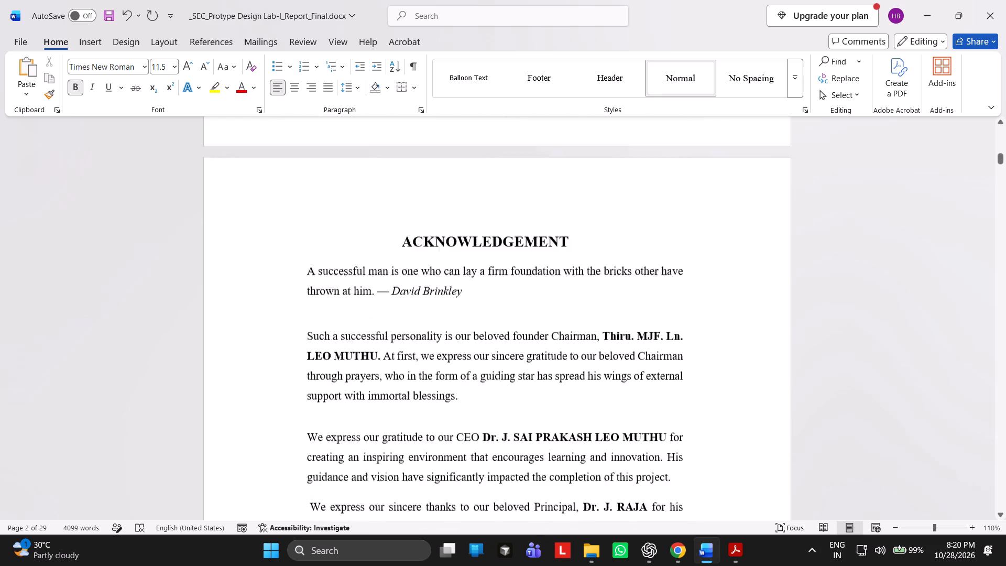
scroll(526, 362, "down", 2)
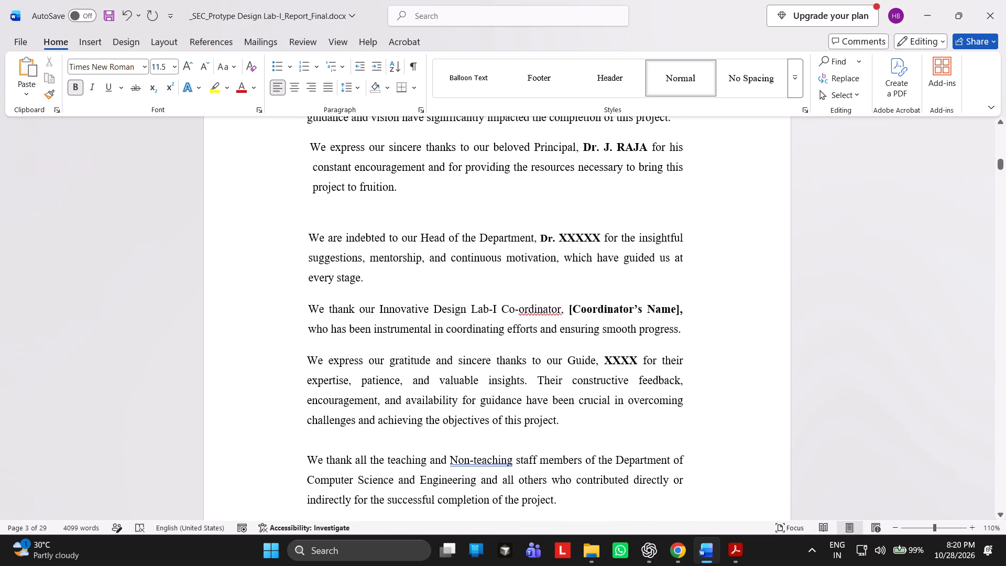
left_click_drag(603, 235, 582, 235)
left_click_drag(582, 235, 560, 235)
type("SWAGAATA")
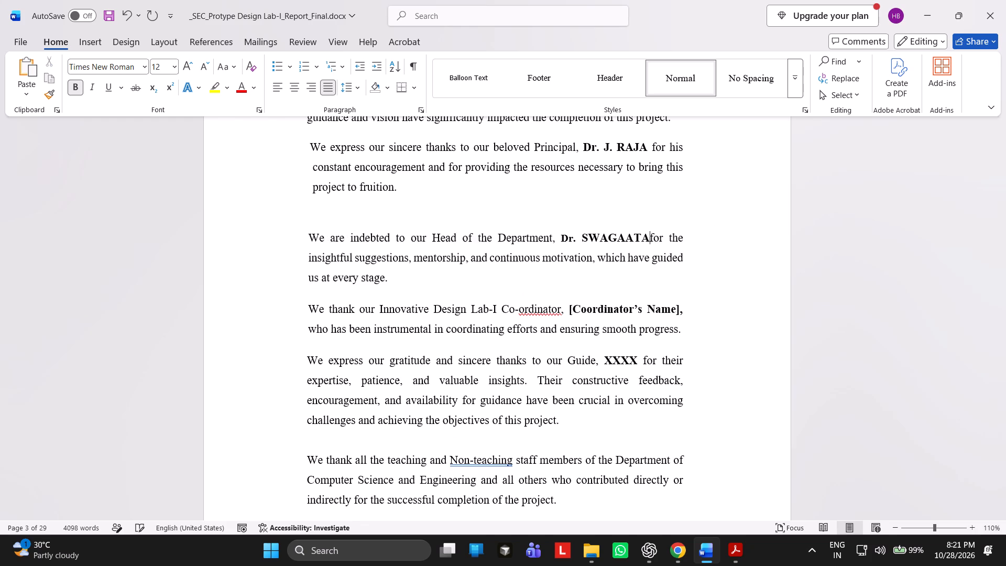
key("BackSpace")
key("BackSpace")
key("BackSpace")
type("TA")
Check the department head's name in the Lab-II report PDF's Acknowledgement and add the surname in capitals to the report's sentence.
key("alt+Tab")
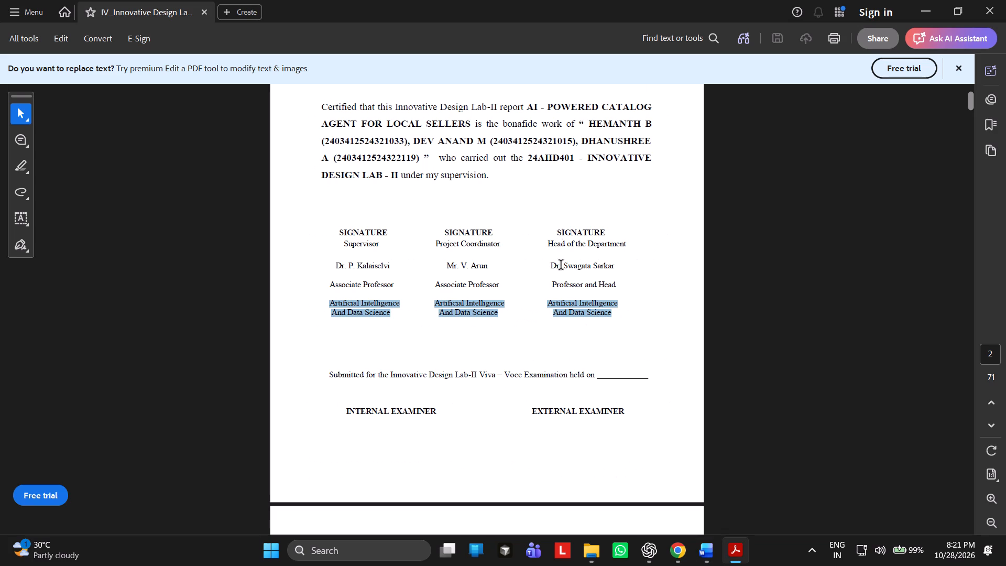
scroll(560, 285, "down", 6)
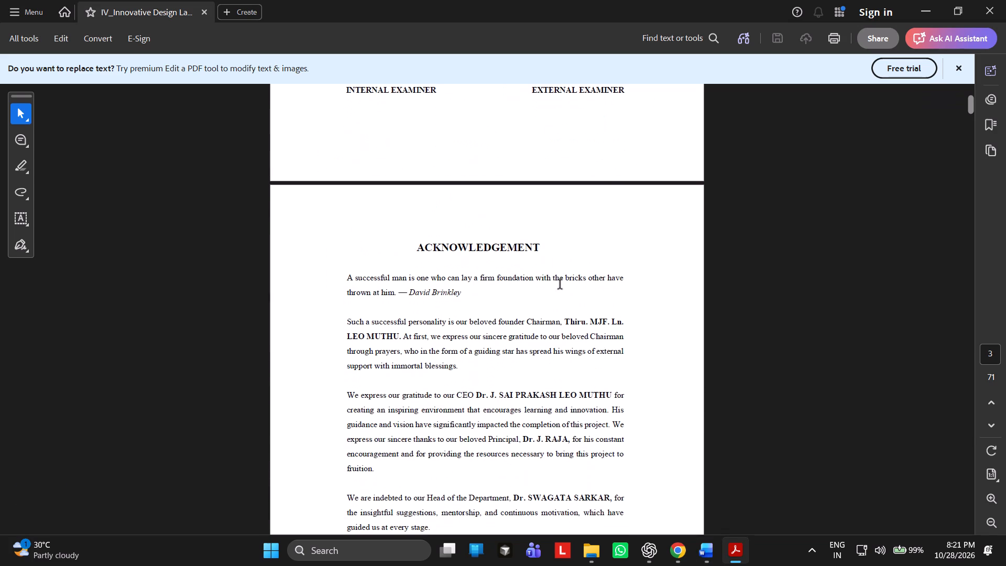
scroll(560, 285, "down", 1)
key("alt+Tab")
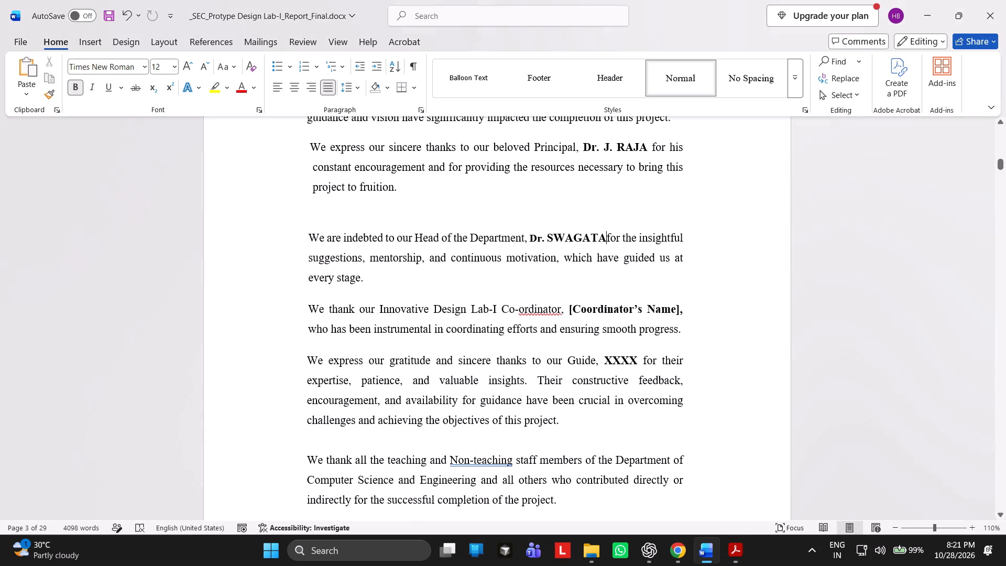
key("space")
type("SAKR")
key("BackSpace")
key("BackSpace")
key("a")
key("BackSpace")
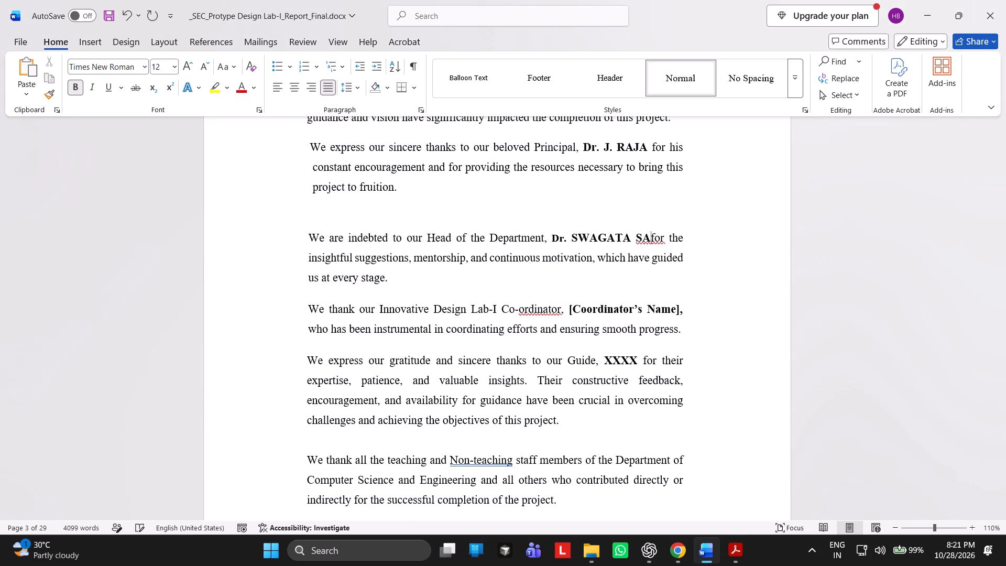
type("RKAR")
Replace the [Coordinator's Name] placeholder in the report's Acknowledgement with the coordinator's name copied from the Lab-II report PDF.
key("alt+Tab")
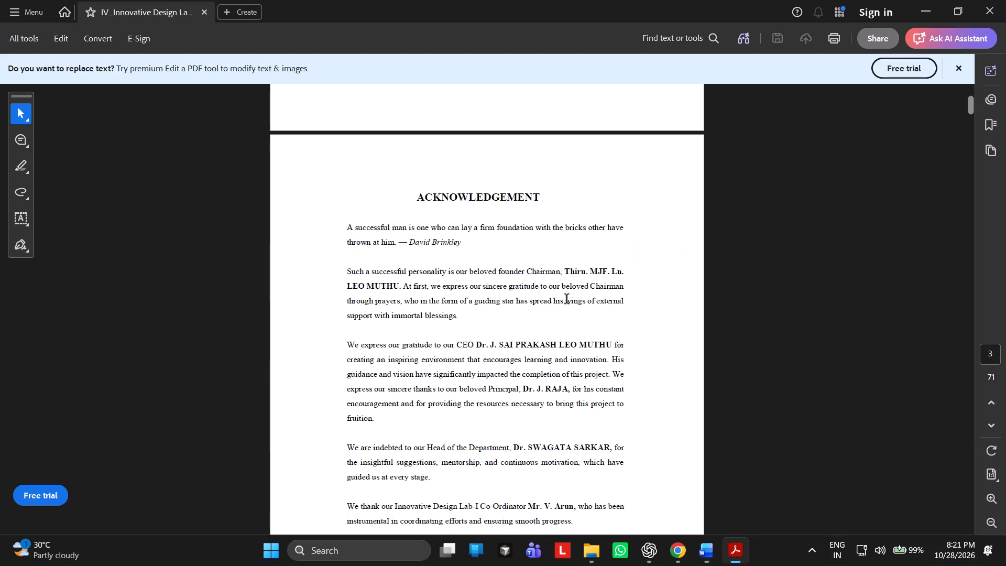
scroll(567, 300, "down", 2)
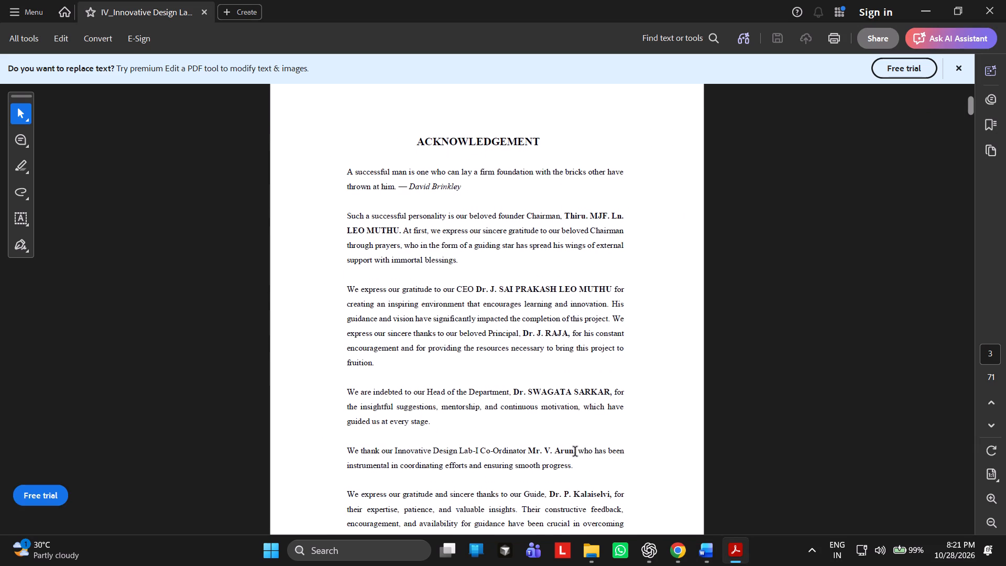
left_click_drag(575, 451, 530, 451)
key("ctrl+c")
key("alt+Tab")
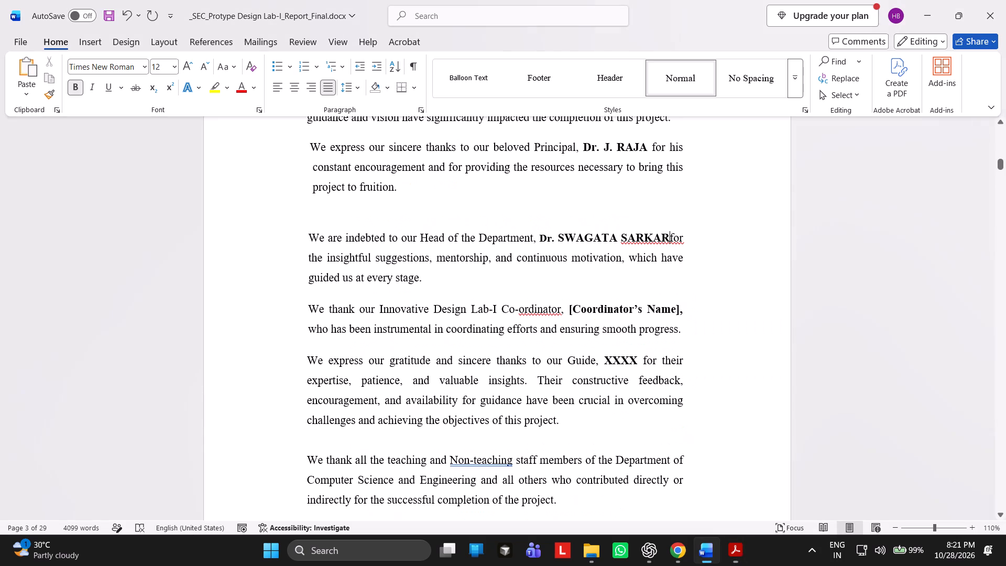
left_click_drag(679, 311, 598, 314)
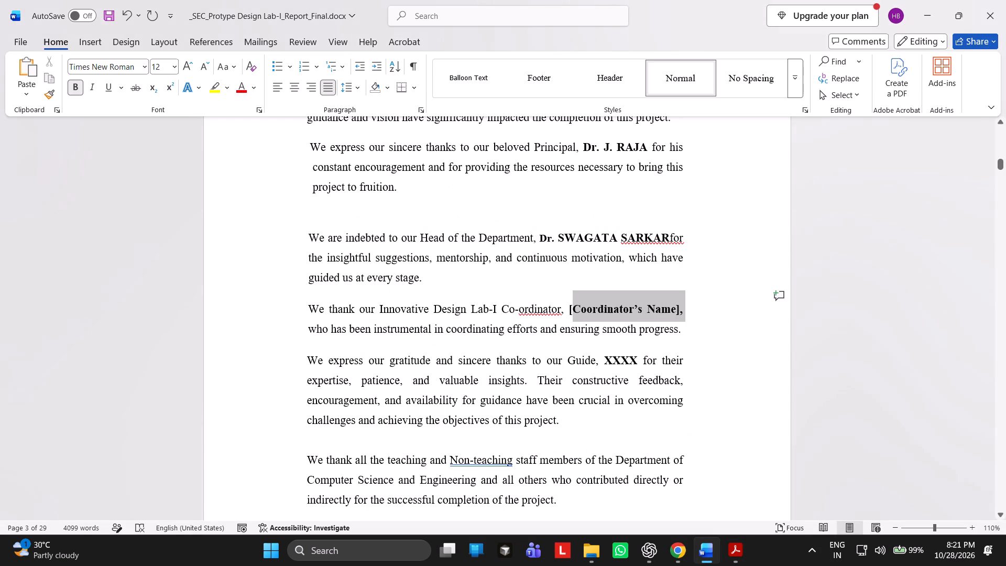
left_click_drag(598, 314, 570, 311)
key("ctrl+v")
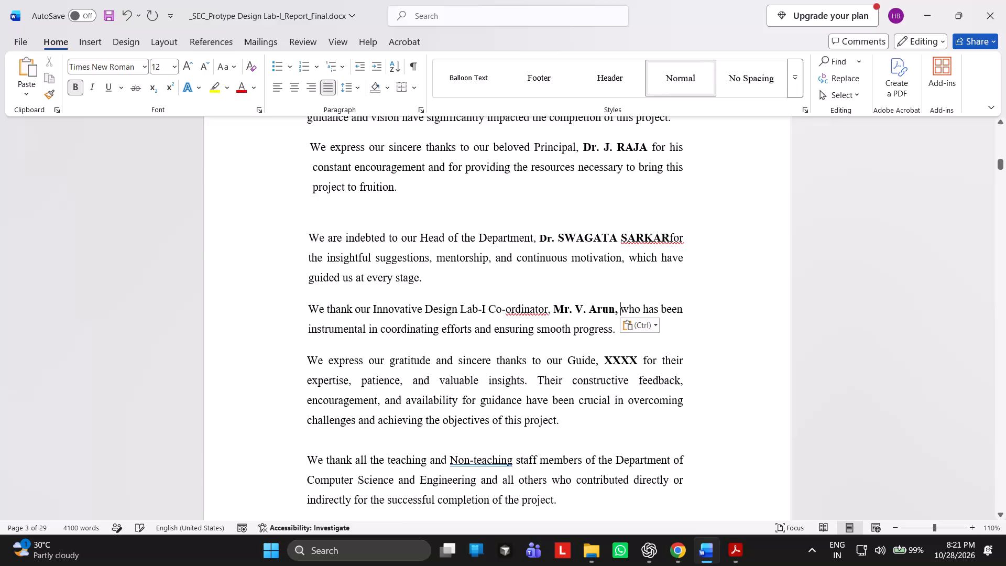
Replace the guide's XXXX placeholder in the Acknowledgement with the guide's name from the Lab-II report PDF, completing its final letter "i".
key("alt+Tab")
scroll(570, 311, "down", 1)
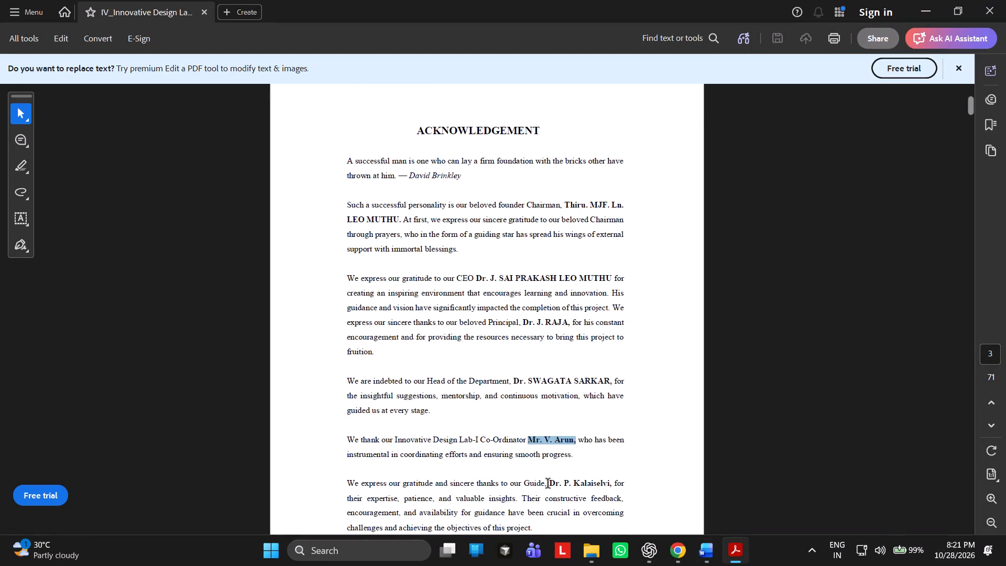
left_click_drag(548, 484, 608, 478)
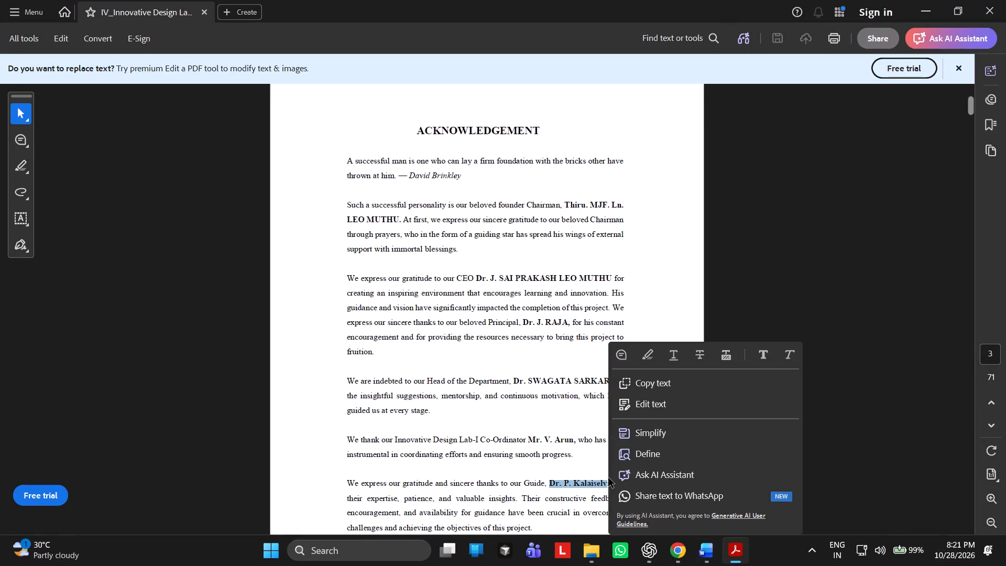
key("ctrl+c")
key("alt+Tab")
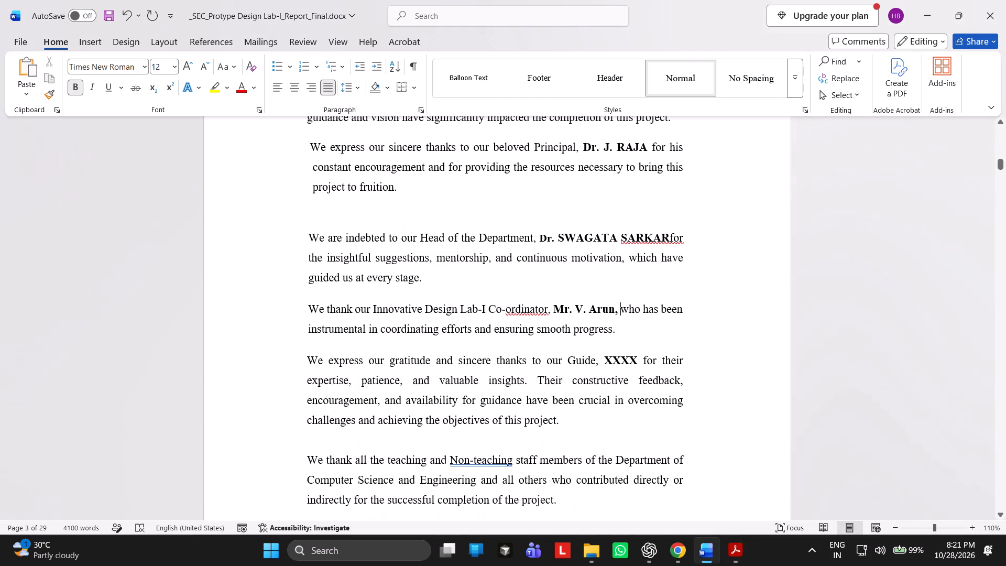
left_click_drag(637, 362, 605, 357)
left_click_drag(605, 357, 607, 357)
key("BackSpace")
key("ctrl+v")
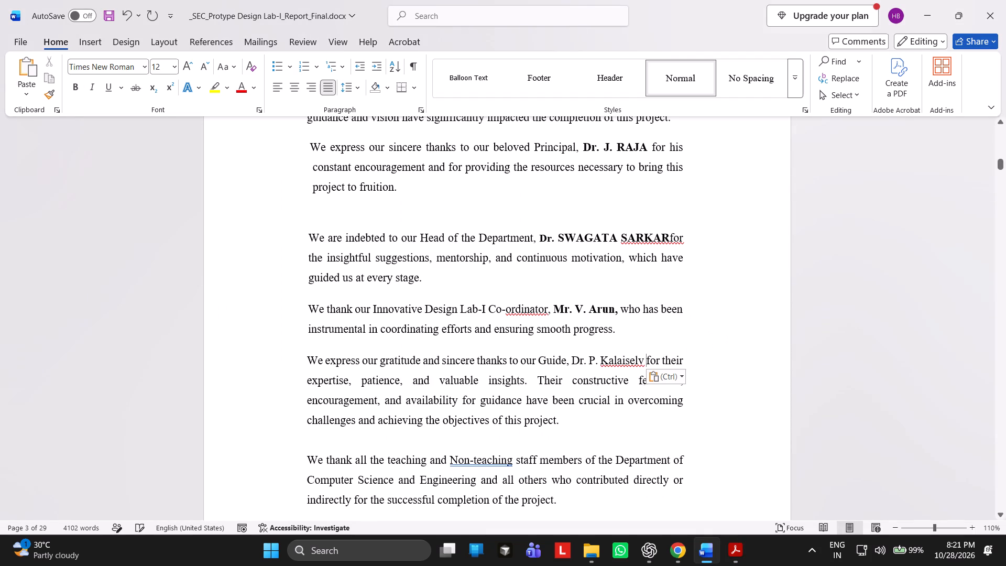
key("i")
key("BackSpace")
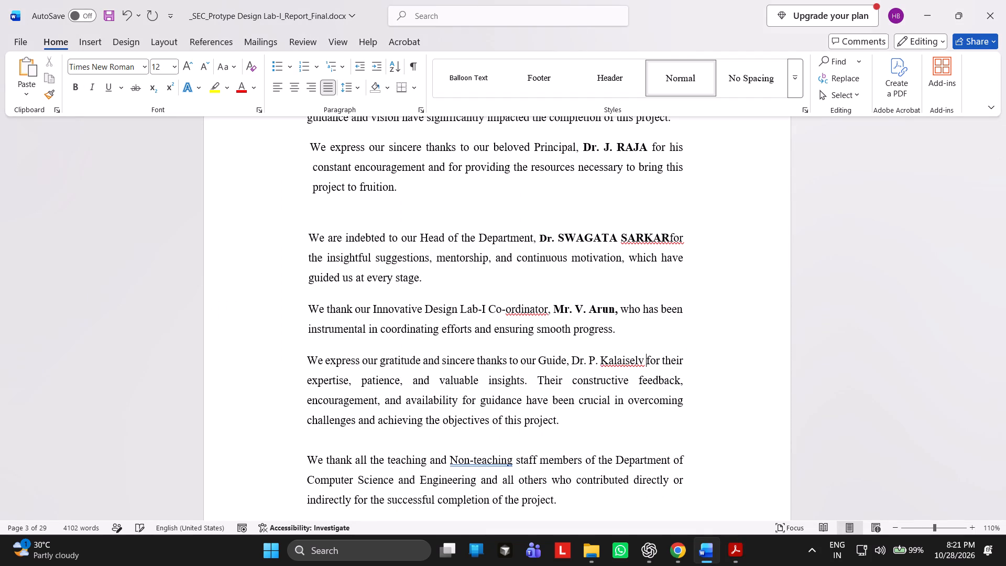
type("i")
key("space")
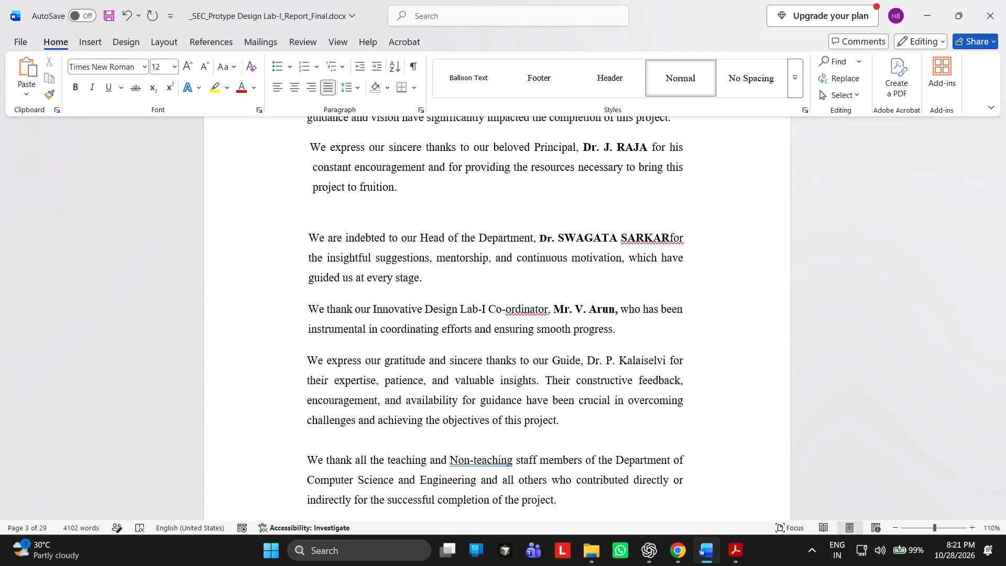
Look through the table of contents, the figure and table lists, and the common instructions that follow the Acknowledgement.
scroll(580, 368, "down", 2)
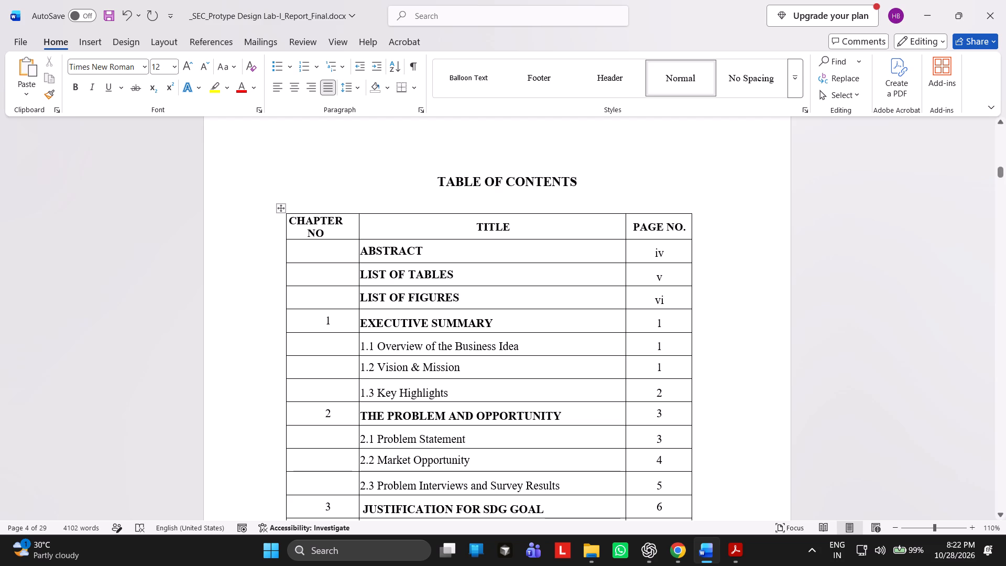
scroll(538, 353, "down", 6)
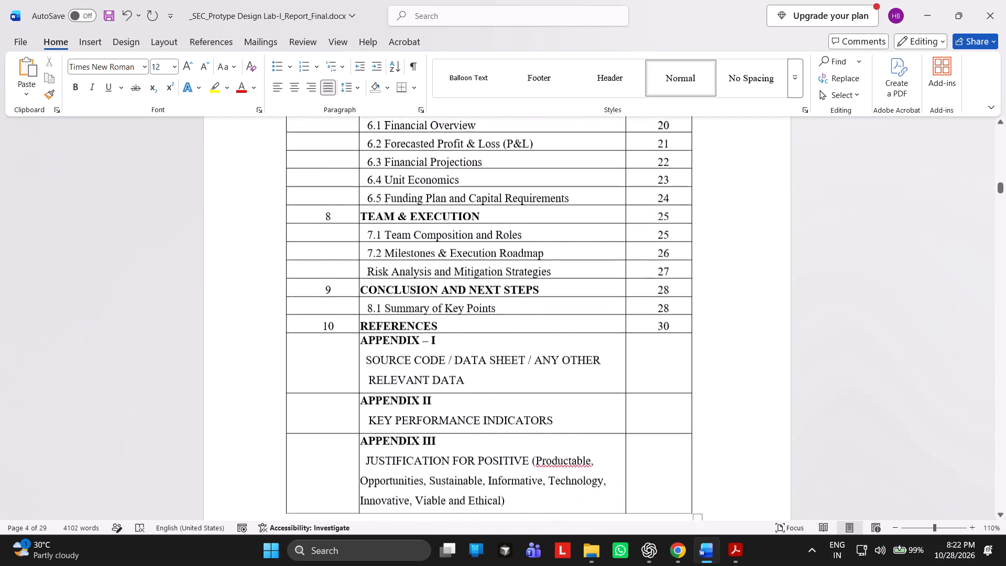
scroll(538, 353, "down", 3)
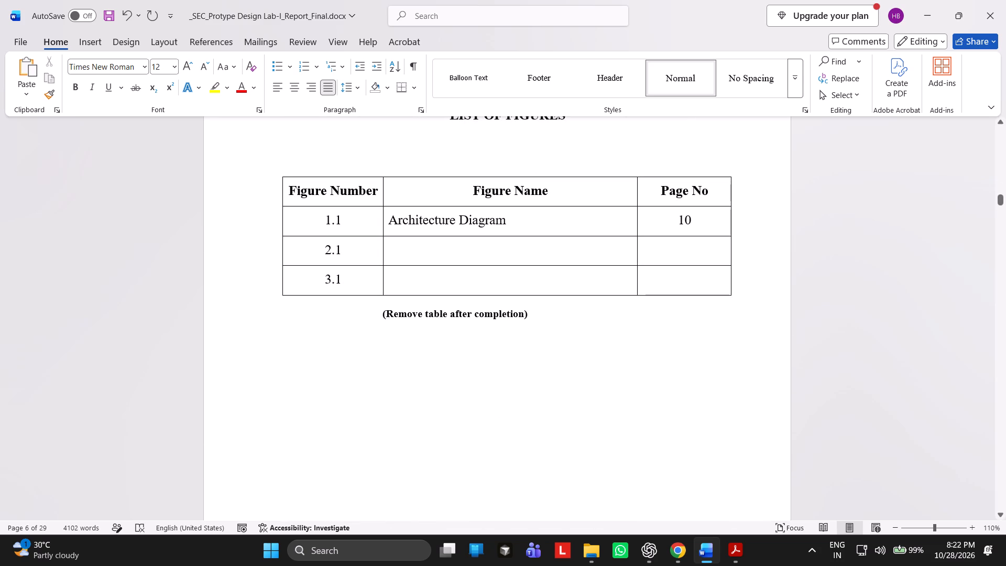
scroll(538, 353, "down", 3)
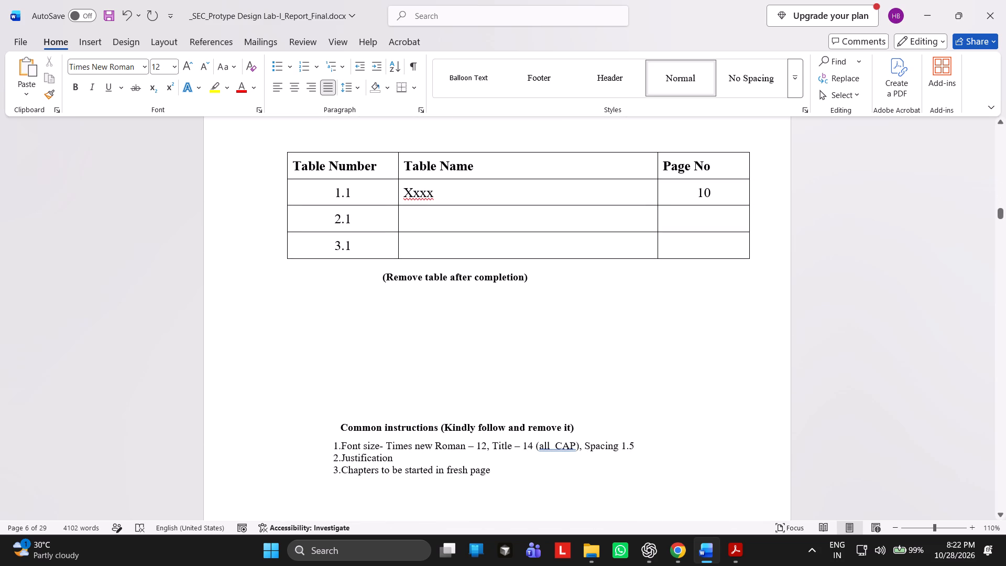
Save the report document.
key("ctrl+s")
key("ctrl+s")
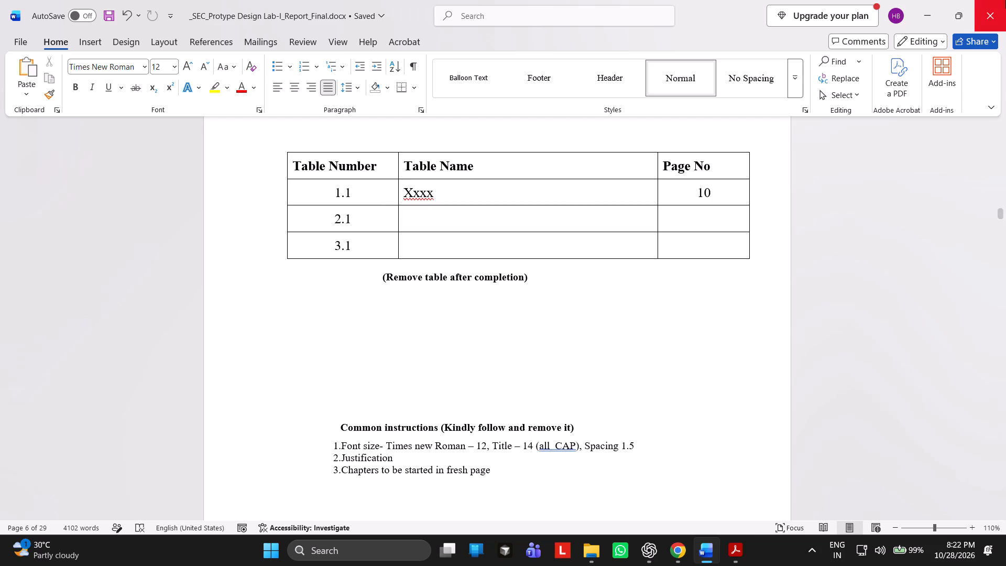
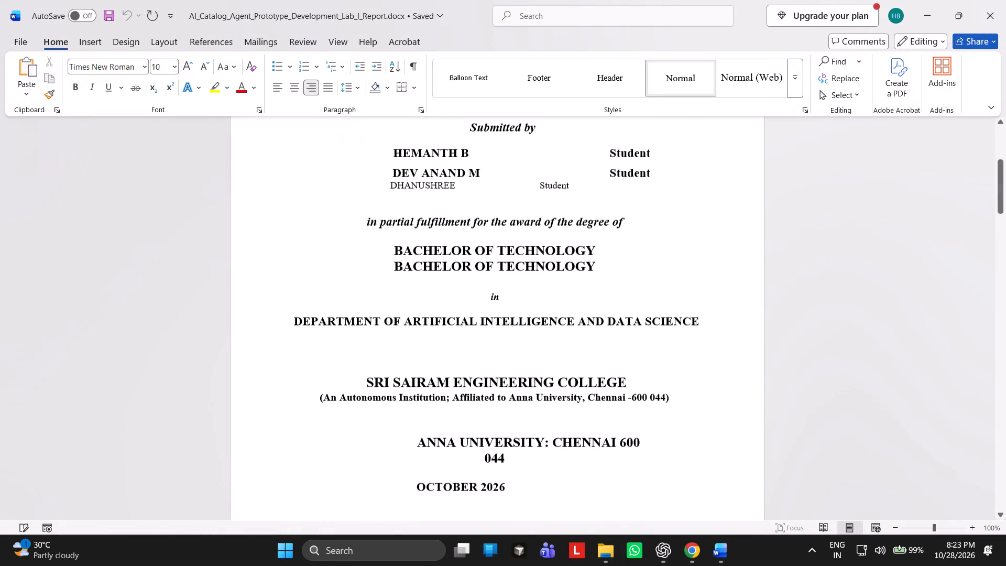
Look through the report from the cover page, Acknowledgement and contents lists to the Chapter 1 Executive Summary, checking its formatting.
scroll(490, 249, "down", 3, "ctrl")
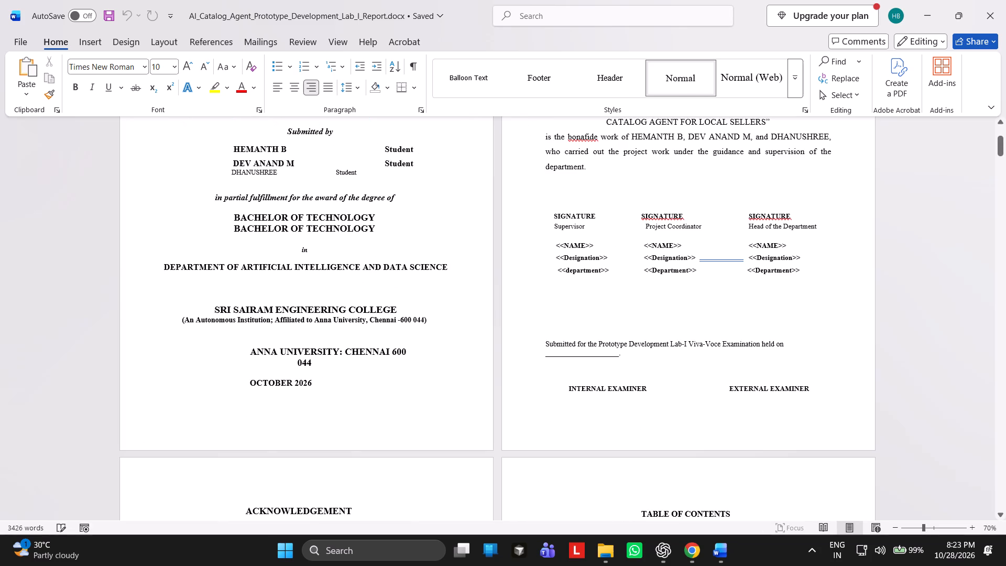
left_click(437, 426)
scroll(437, 426, "down", 3)
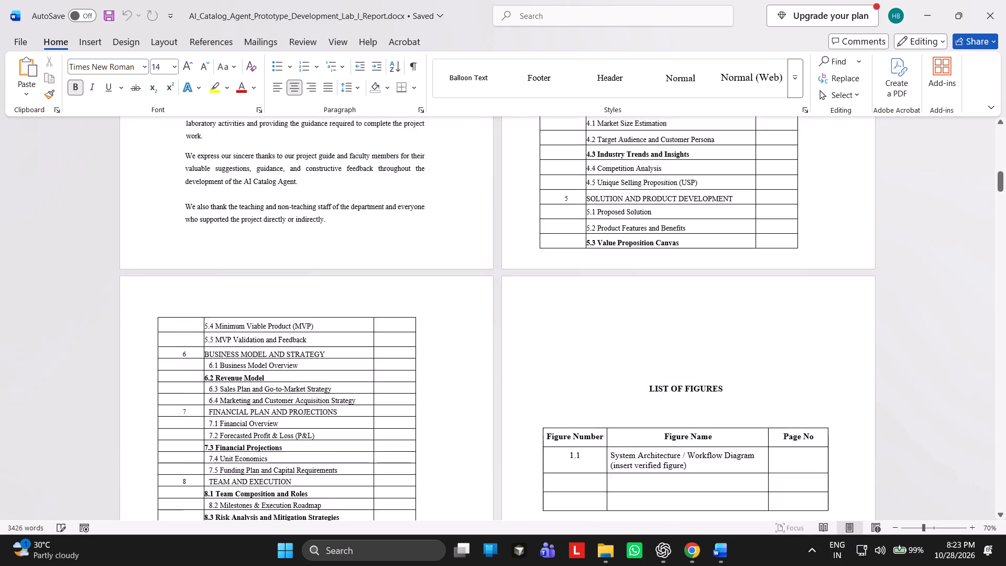
scroll(437, 426, "up", 1)
scroll(437, 426, "up", 2, "ctrl")
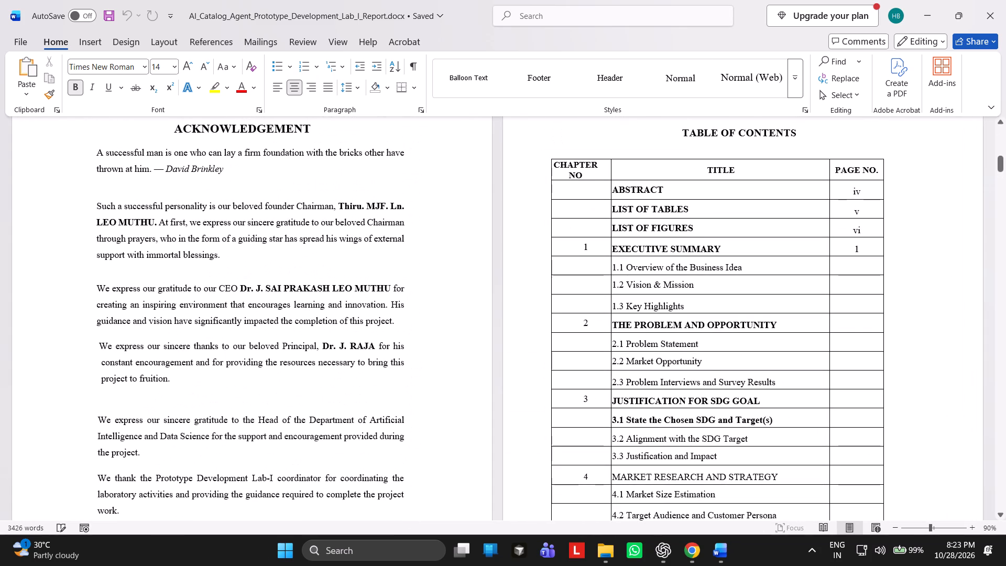
scroll(437, 426, "up", 1, "ctrl")
scroll(437, 426, "down", 2)
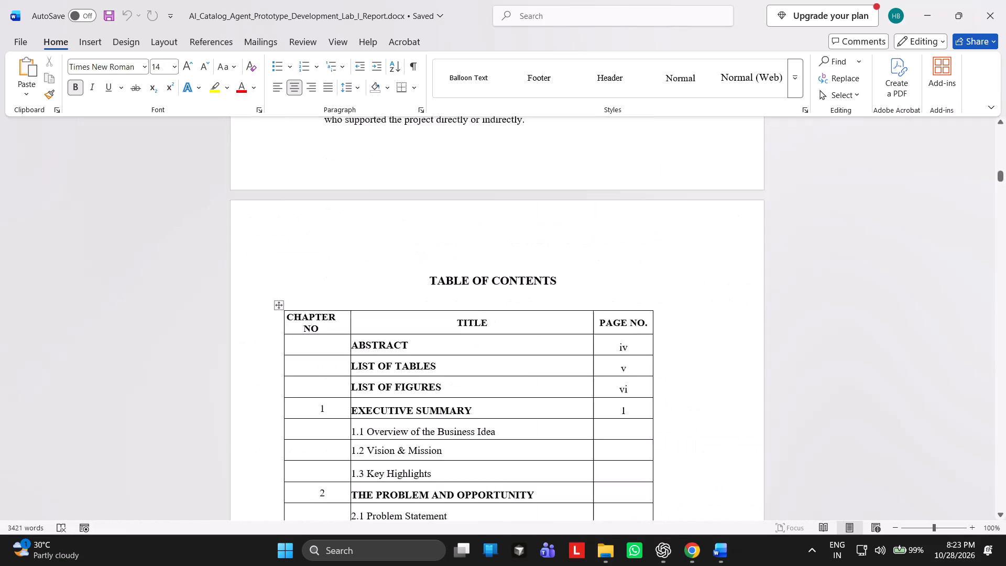
left_click(387, 399)
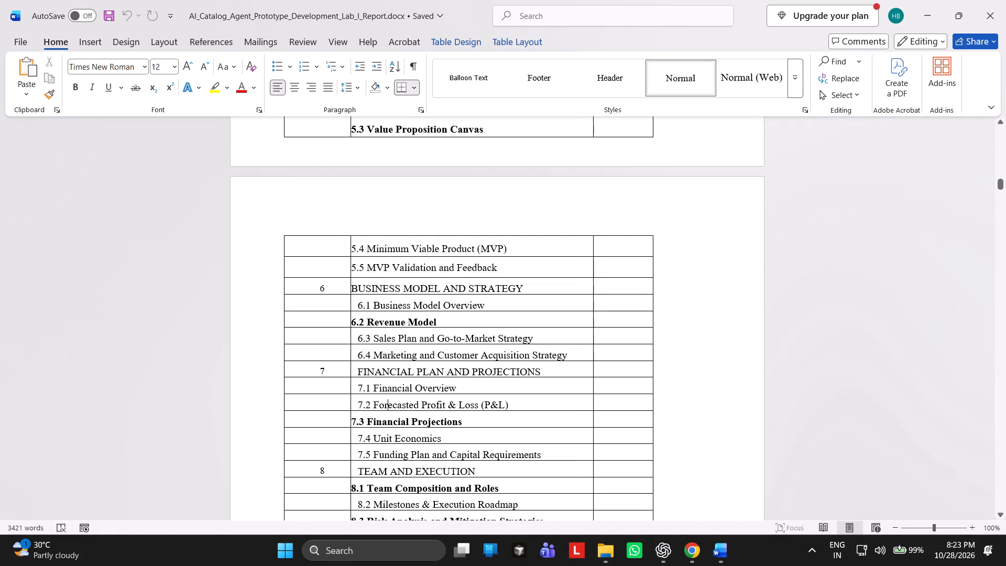
scroll(387, 399, "down", 5)
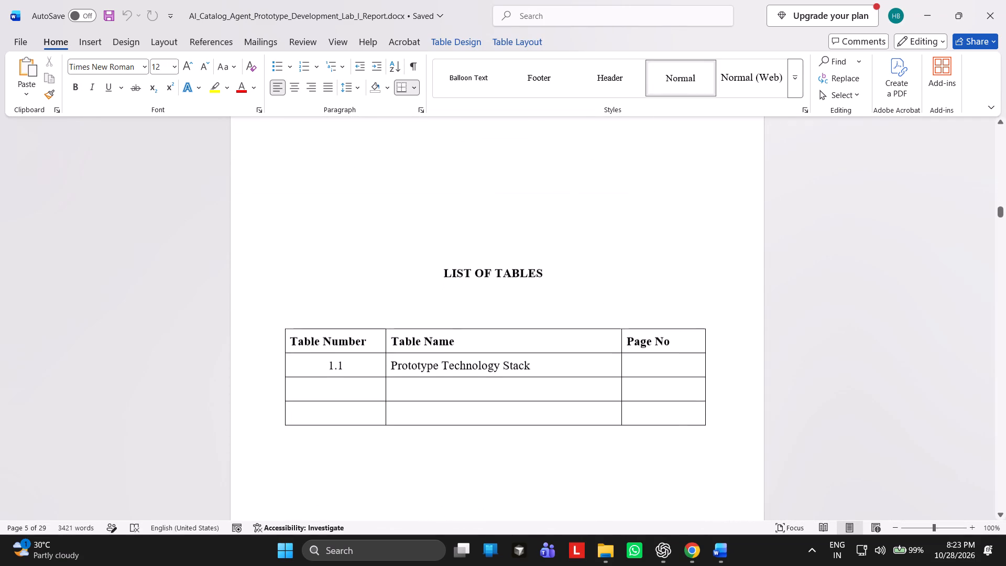
scroll(387, 399, "down", 3)
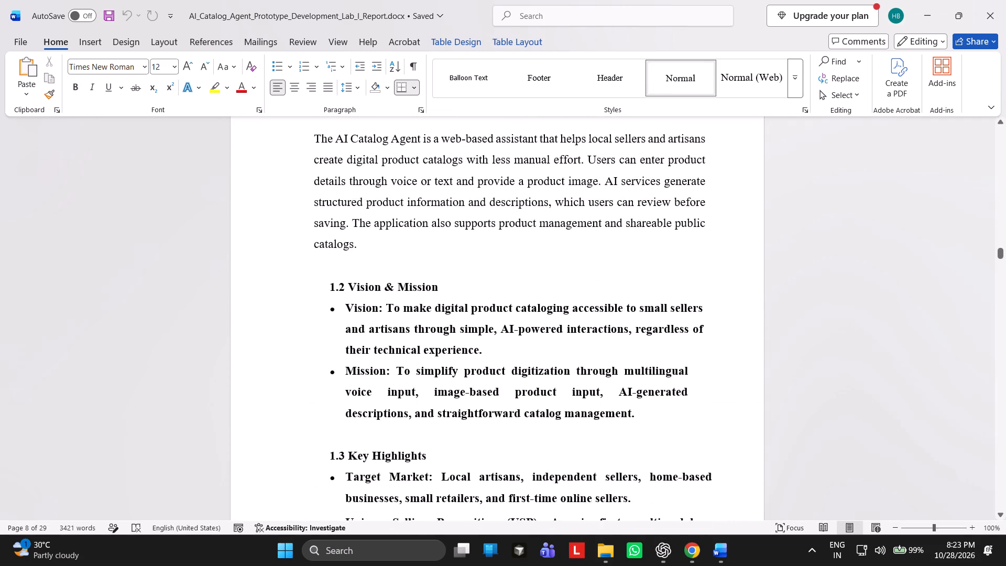
scroll(387, 399, "up", 1)
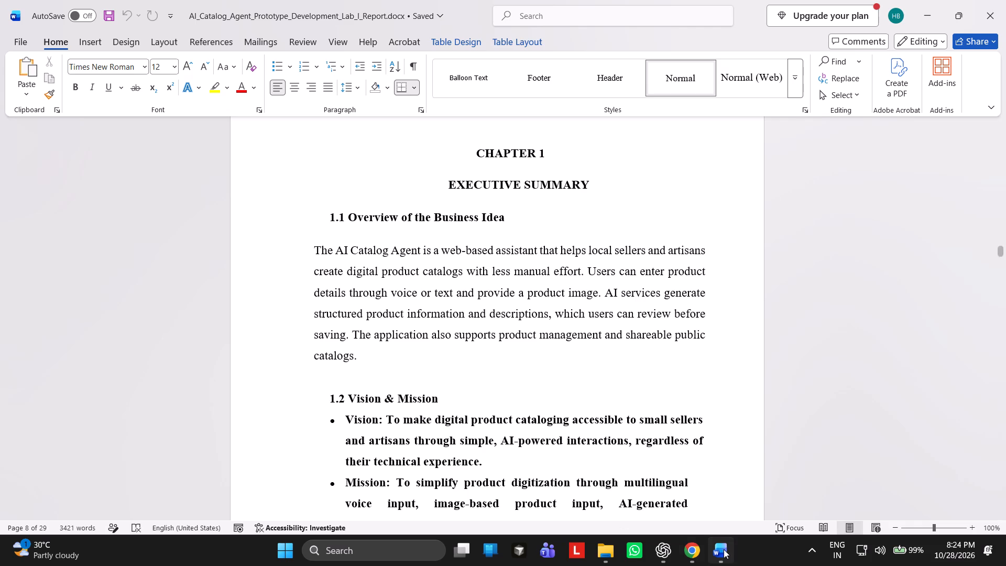
scroll(651, 462, "down", 1)
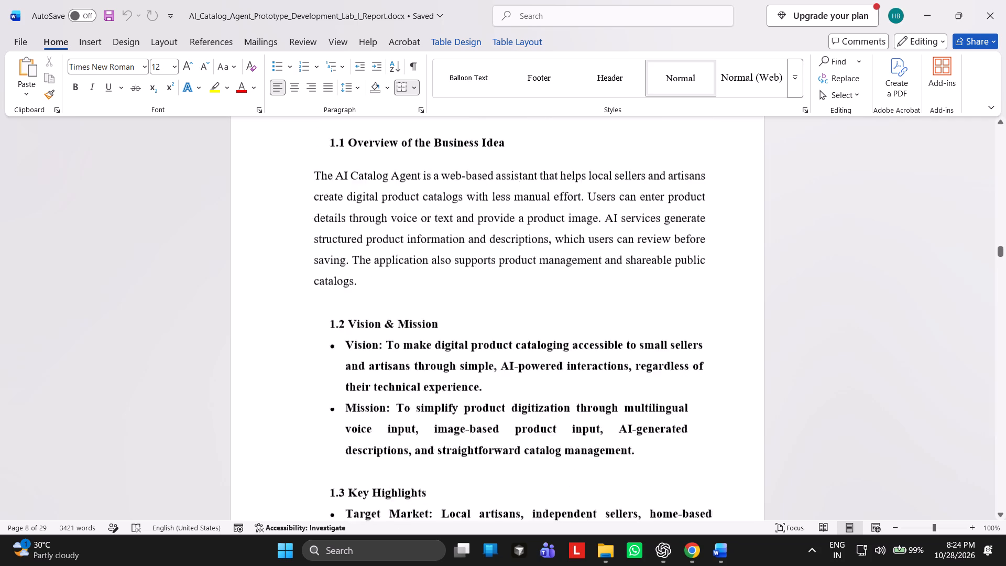
Remove the bold and bullet formatting from the Vision and Mission paragraphs in section 1.2.
left_click_drag(347, 339, 653, 450)
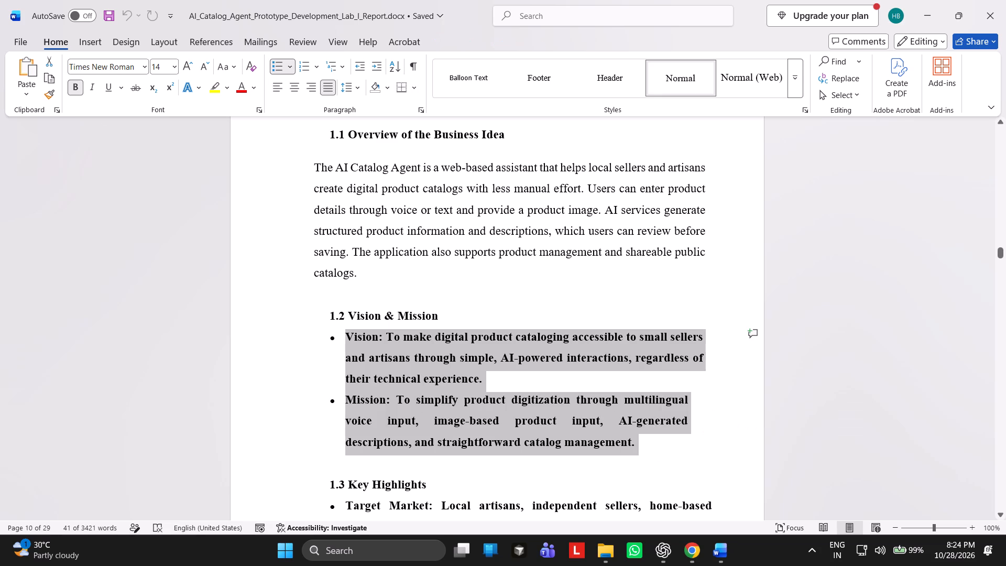
left_click(75, 86)
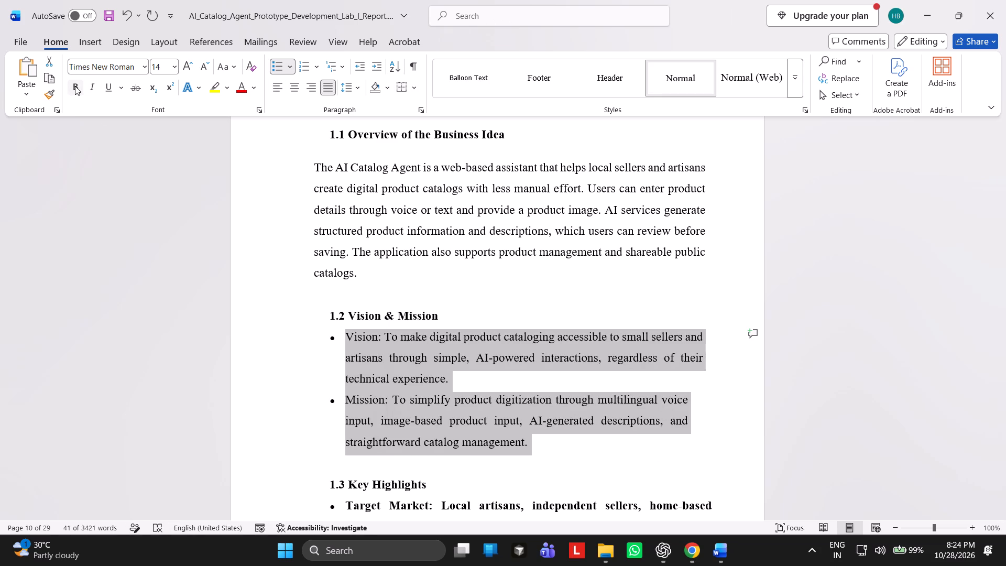
left_click(275, 66)
Remove the bold and bullet formatting from the Target Market and Unique Selling Proposition paragraphs in section 1.3 Key Highlights.
scroll(453, 258, "down", 1)
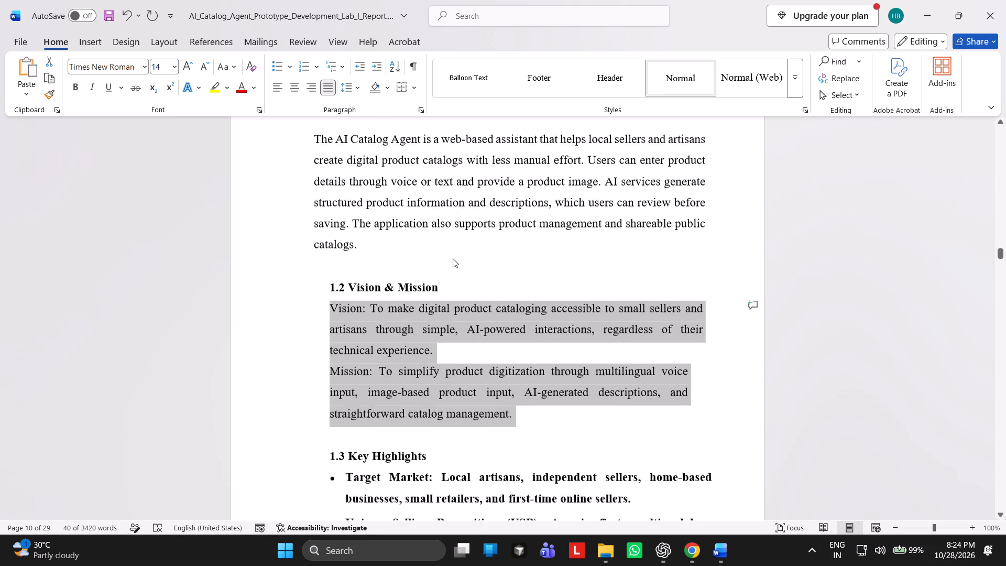
scroll(453, 258, "down", 1)
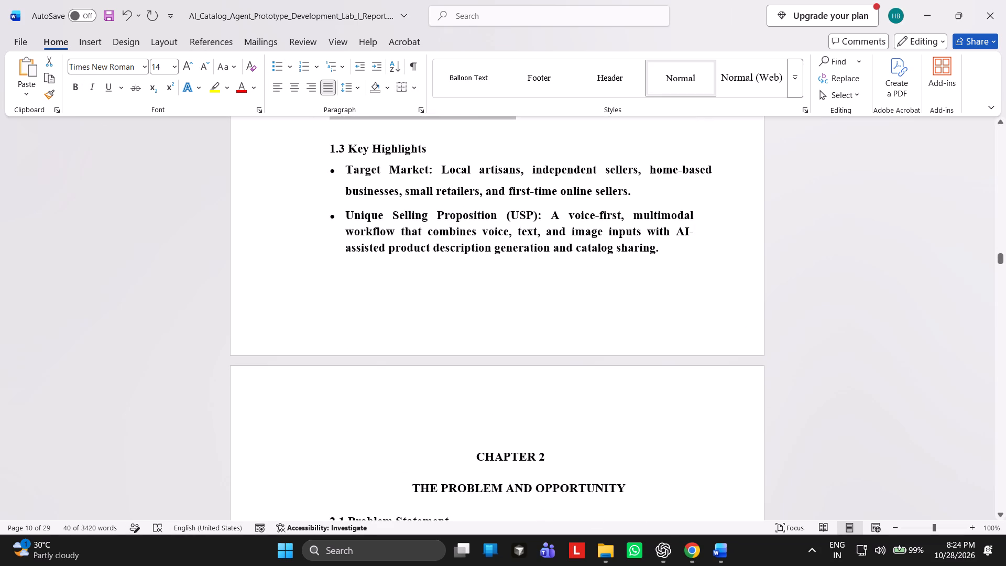
left_click_drag(345, 168, 423, 211)
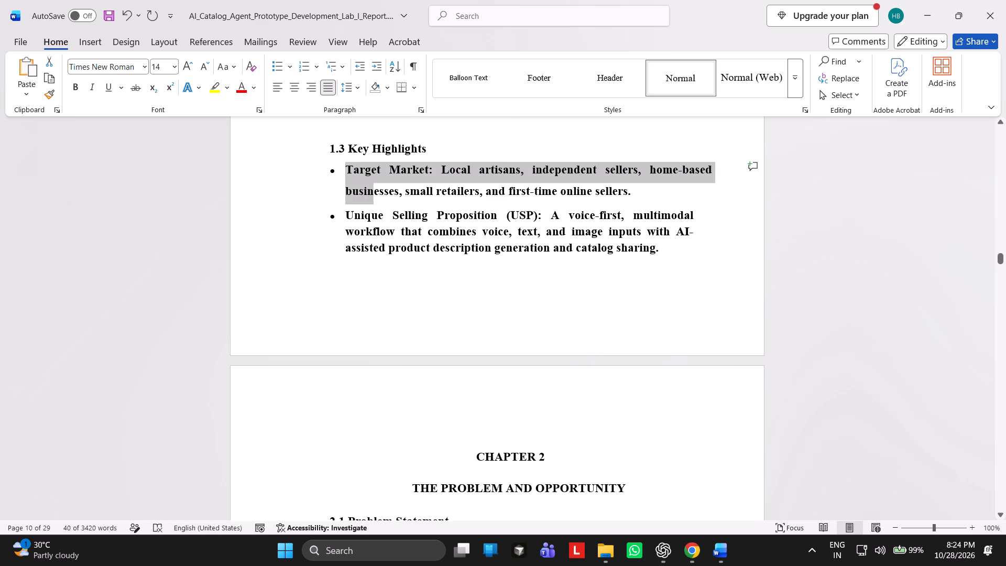
left_click_drag(423, 211, 673, 259)
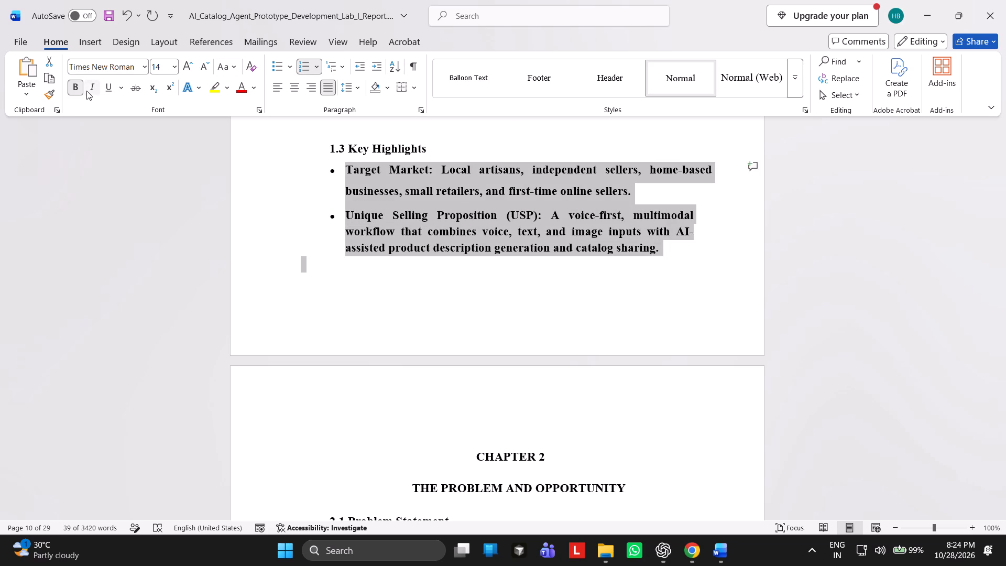
left_click(81, 91)
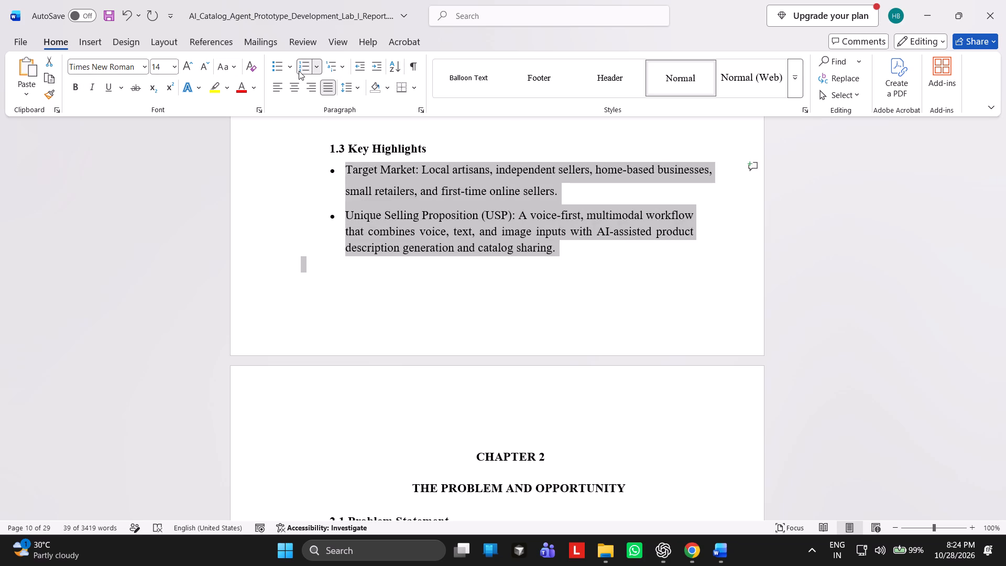
left_click(300, 70)
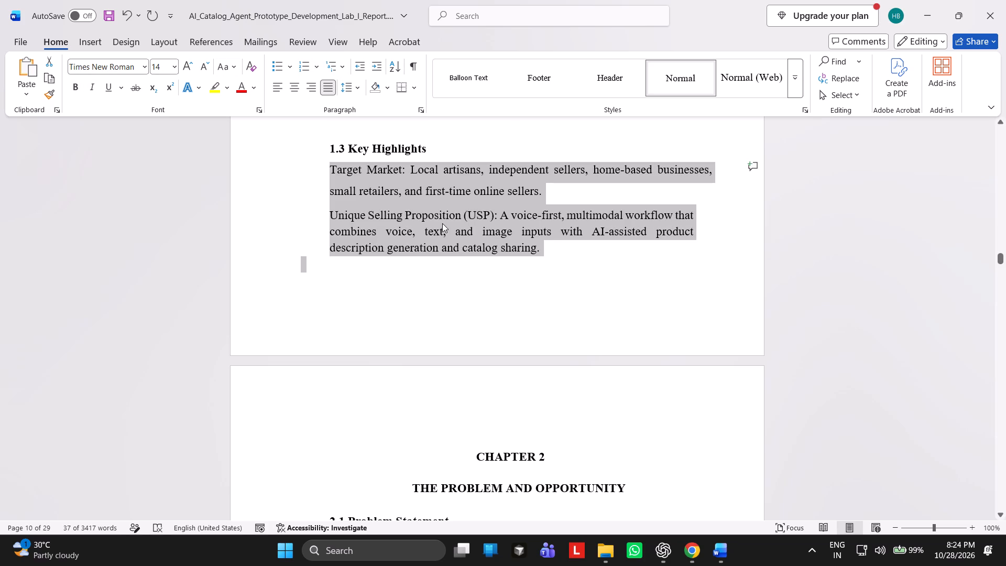
left_click(428, 223)
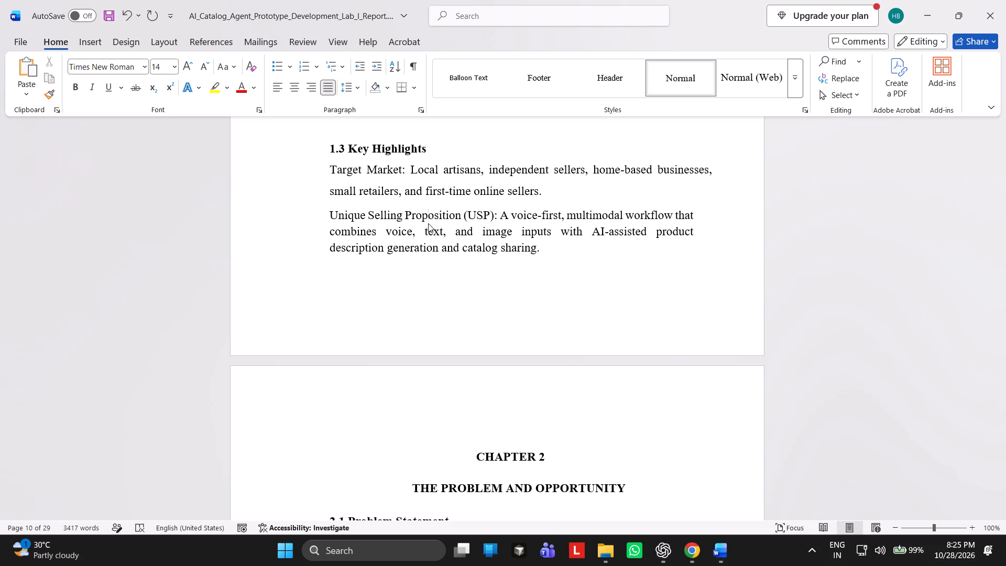
left_click(428, 223)
Make only the lead-in words "Vision" and "Mission" bold in section 1.2.
scroll(428, 223, "up", 1)
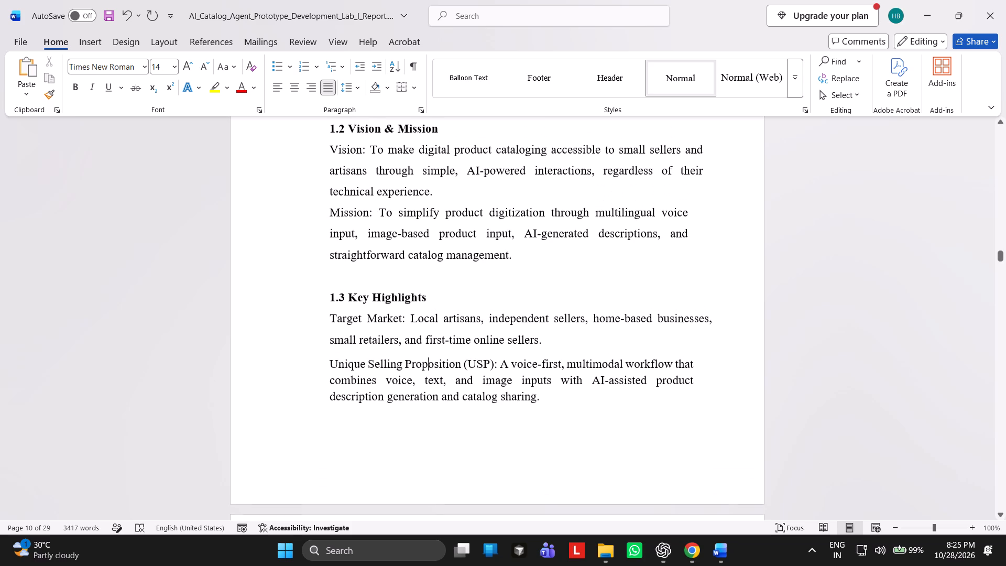
double_click(340, 153)
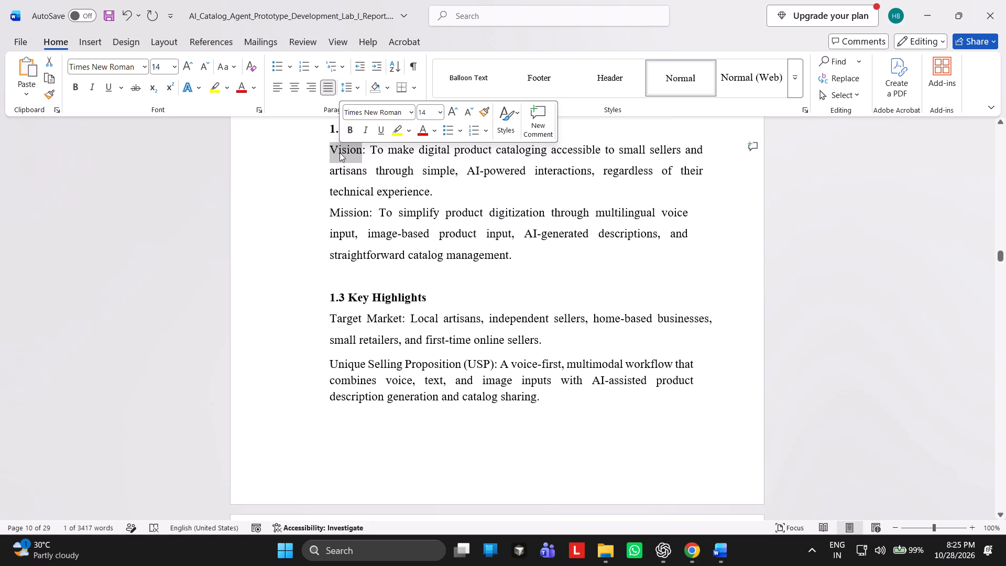
key("ctrl+b")
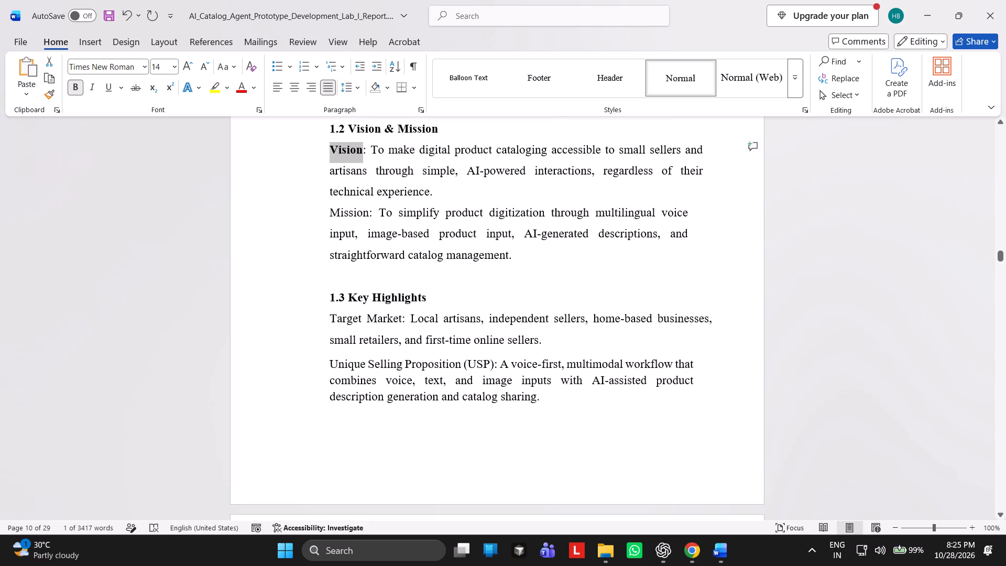
double_click(351, 211)
key("ctrl+b")
Make the lead-in labels "Target Market" and "Unique Selling Proposition (USP)" bold in section 1.3, leaving out their colons.
scroll(351, 211, "down", 1)
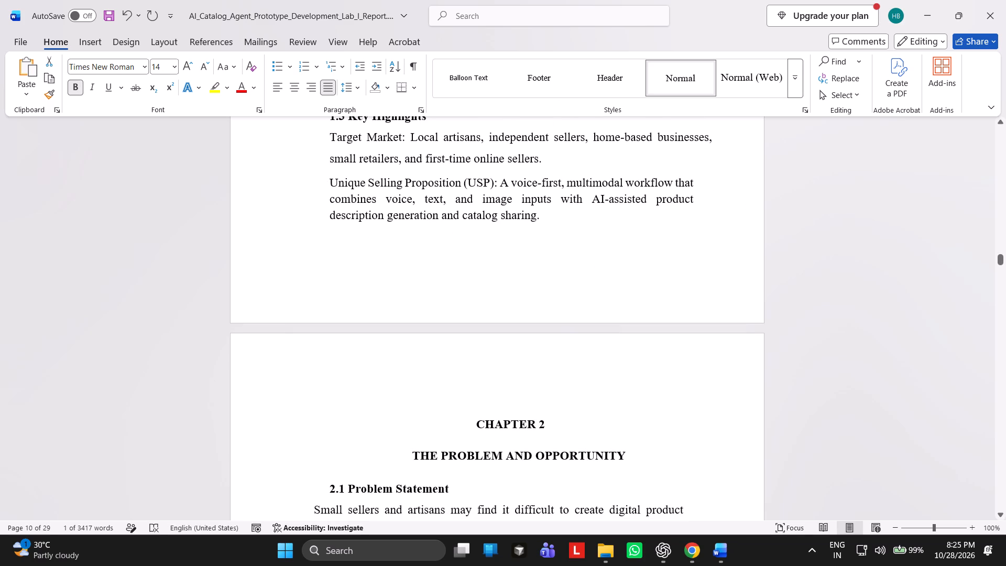
left_click_drag(401, 138, 326, 137)
key("ctrl+b")
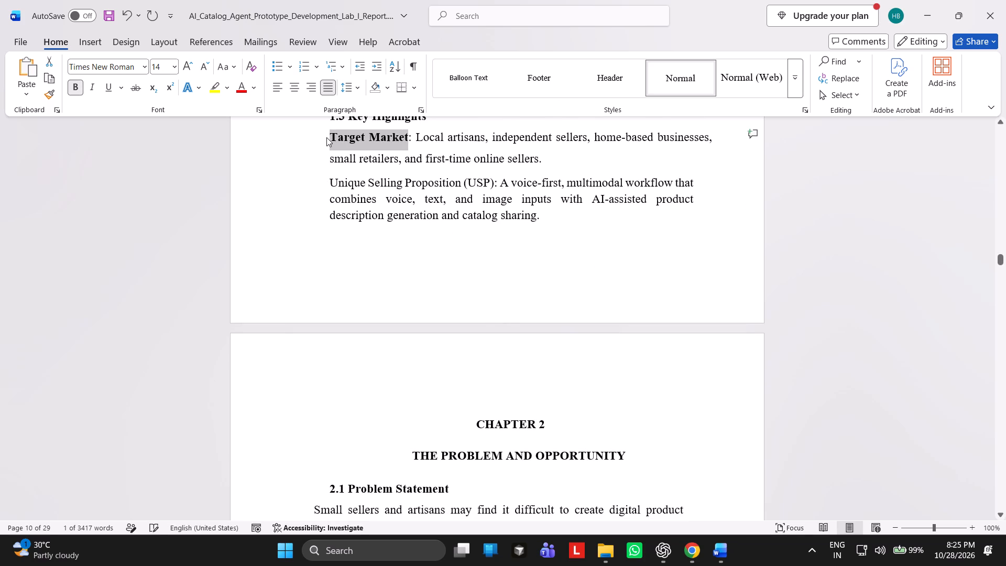
left_click(496, 183)
left_click(494, 183)
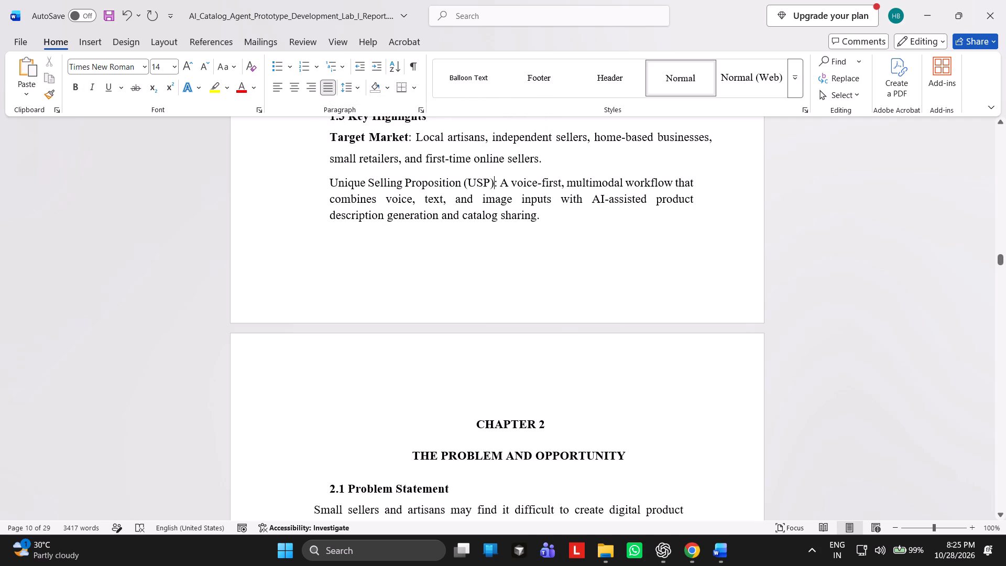
left_click_drag(494, 183, 438, 167)
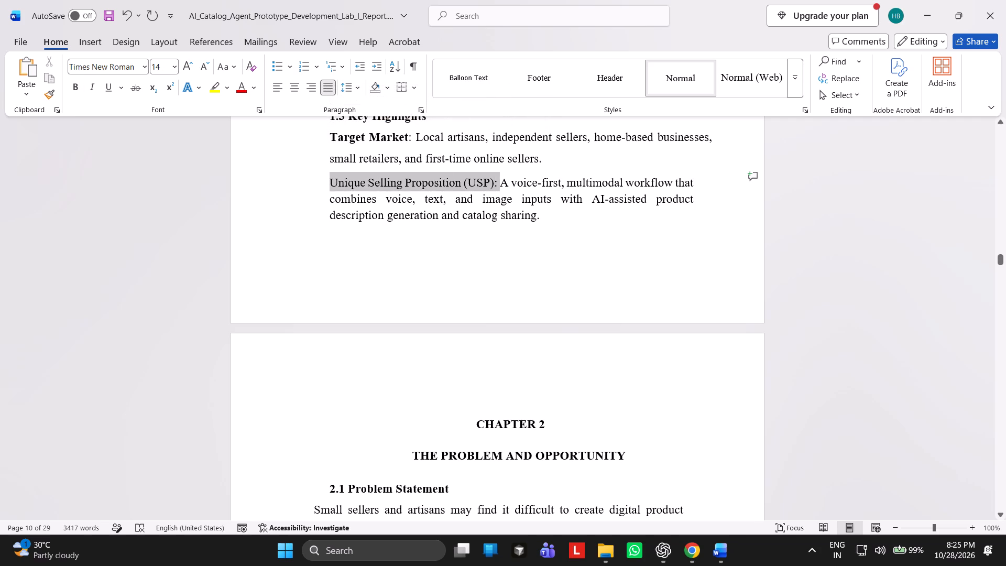
left_click_drag(438, 167, 502, 167)
left_click(499, 172)
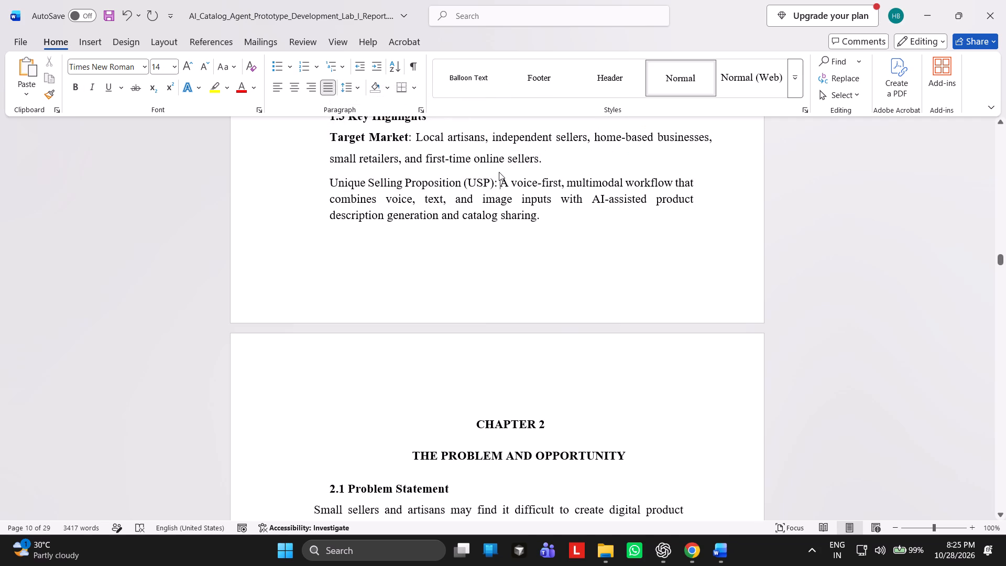
left_click_drag(330, 184, 439, 186)
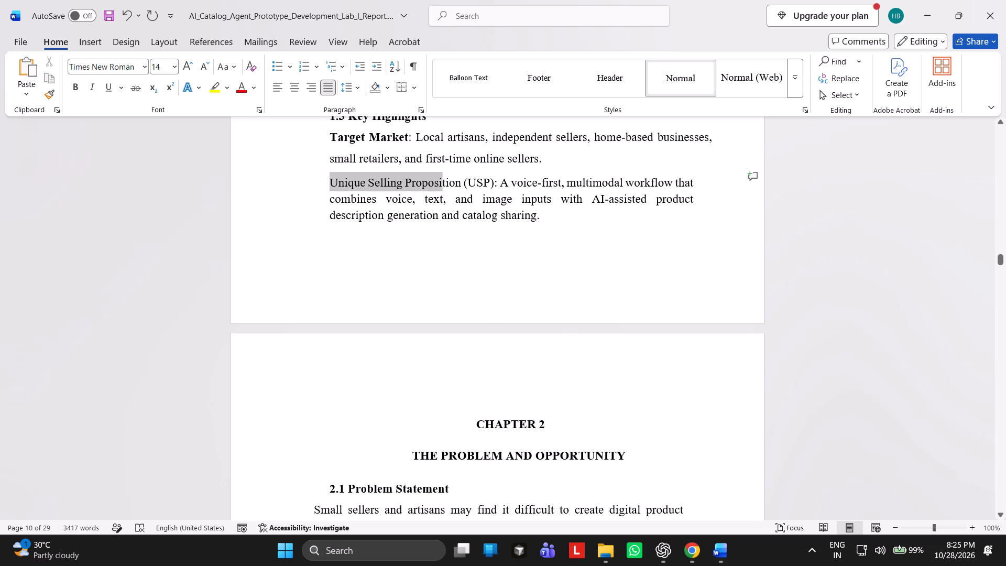
left_click_drag(439, 186, 494, 187)
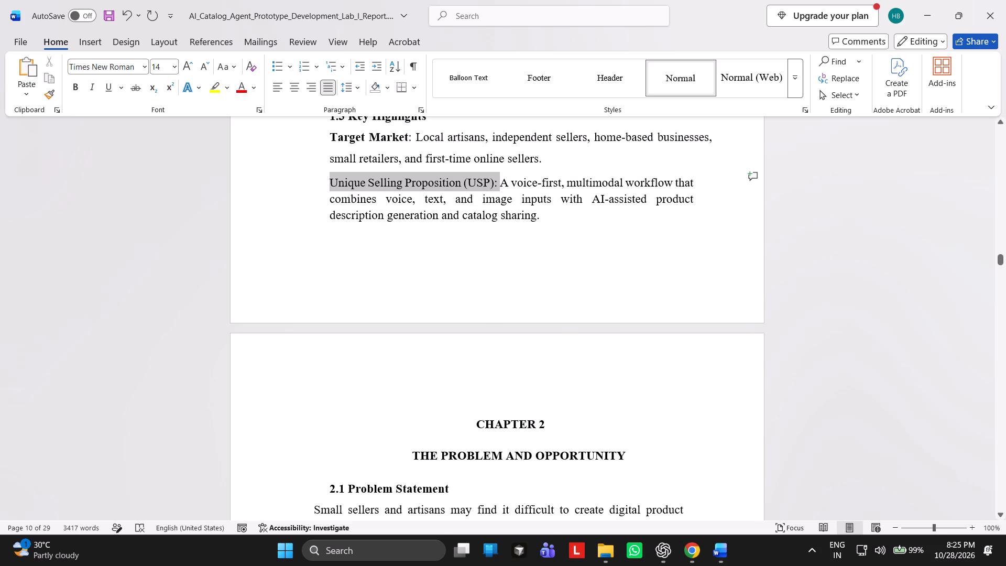
left_click_drag(494, 187, 492, 179)
left_click_drag(492, 179, 492, 181)
key("ctrl+b")
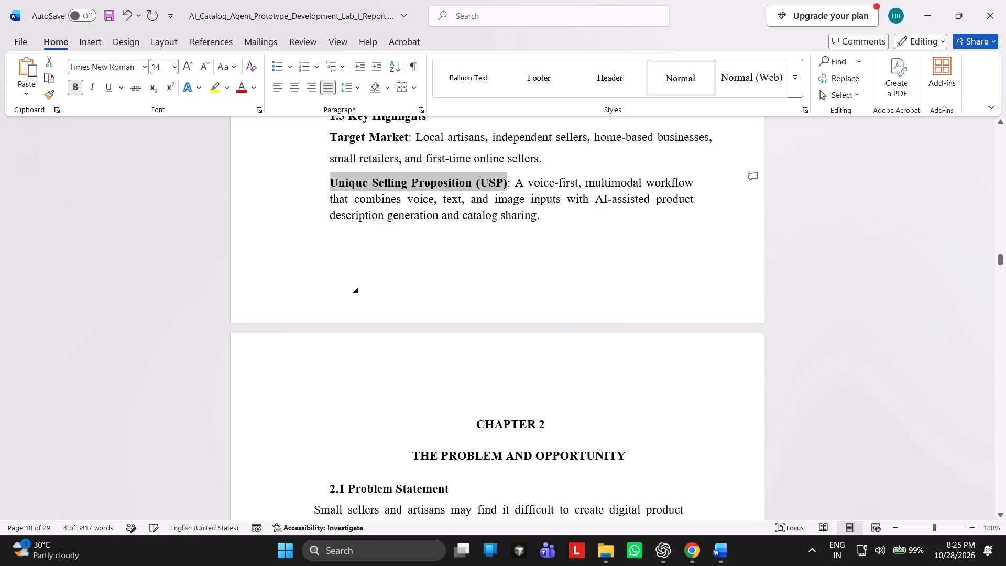
left_click(474, 295)
Review the formatting of Chapter 1's sections 1.1 to 1.3 and continue to the start of Chapter 2.
scroll(474, 295, "up", 1)
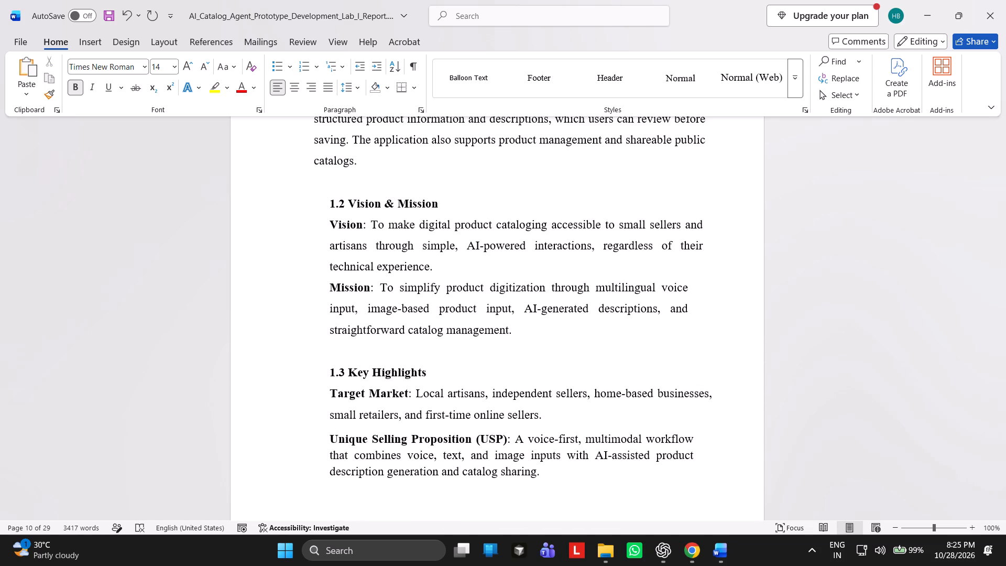
scroll(474, 295, "down", 1)
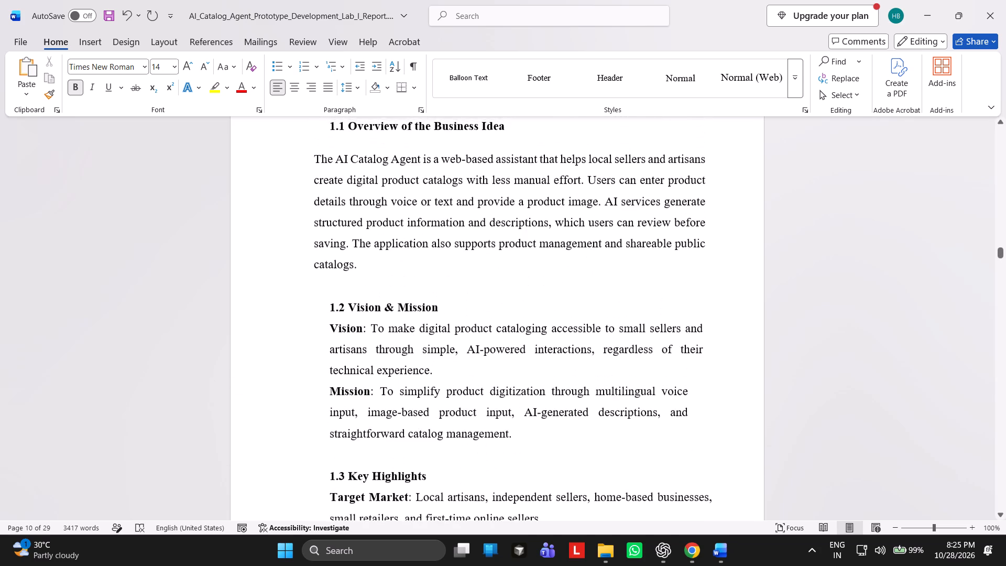
scroll(474, 295, "right", 2)
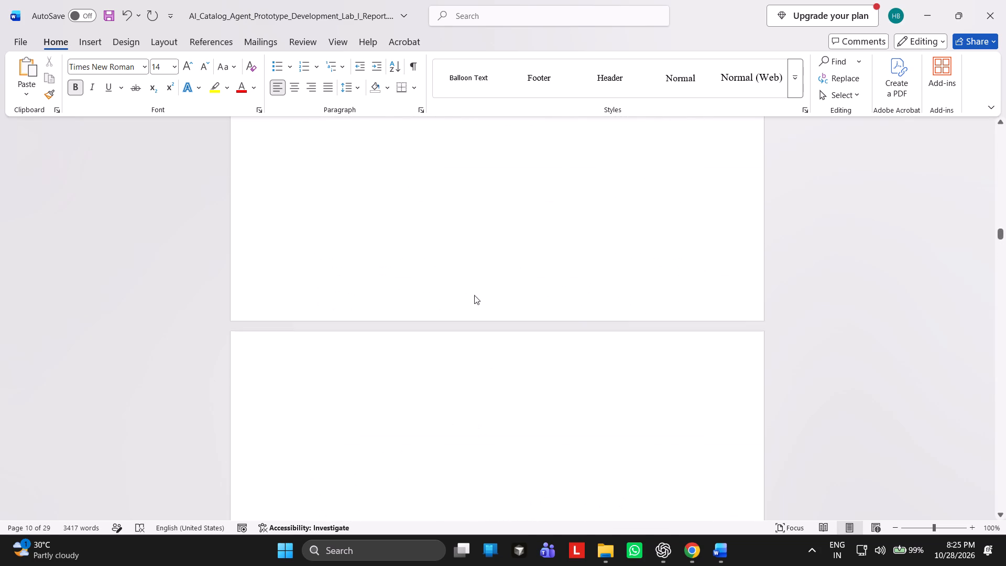
scroll(474, 295, "right", 1)
scroll(474, 295, "down", 2)
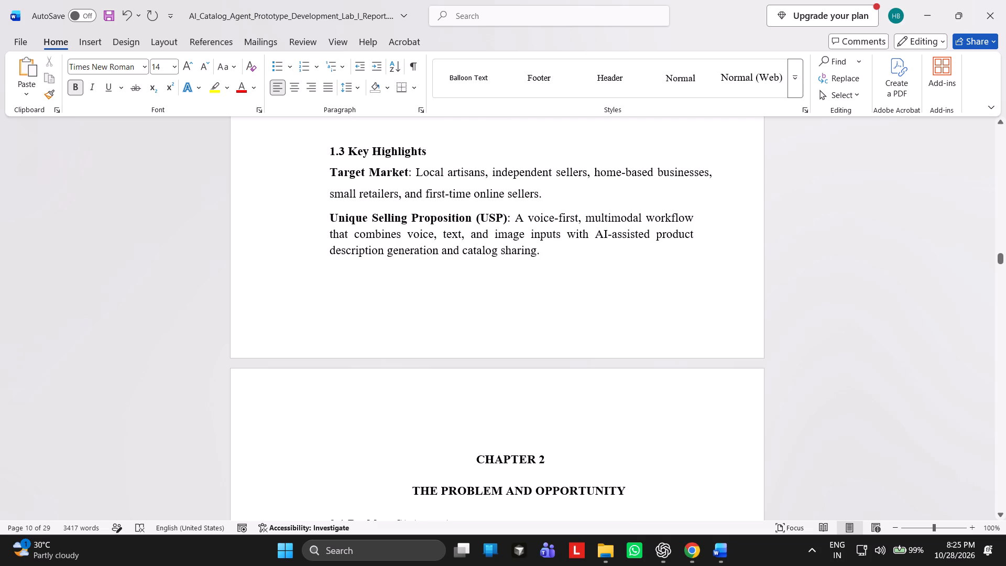
scroll(474, 295, "down", 1)
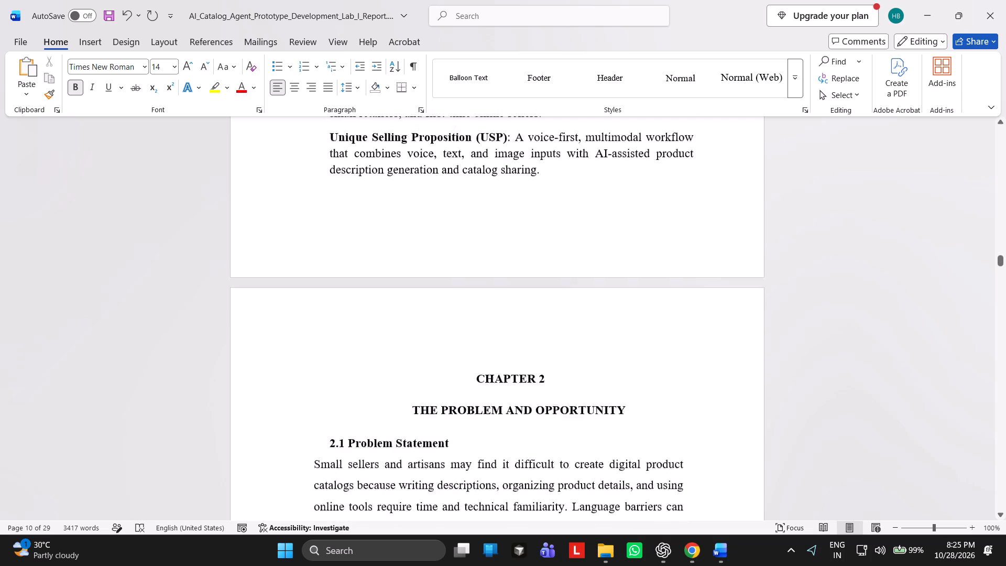
Reduce the indent of the centred CHAPTER 2 heading and its title THE PROBLEM AND OPPORTUNITY by one level.
scroll(474, 295, "down", 1)
left_click_drag(634, 314, 448, 276)
left_click(356, 60)
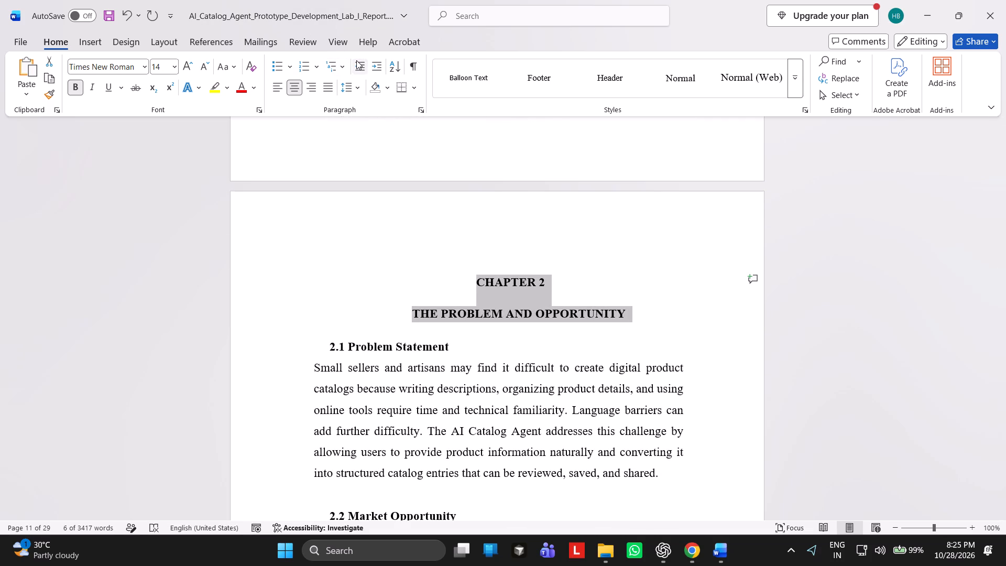
left_click(356, 60)
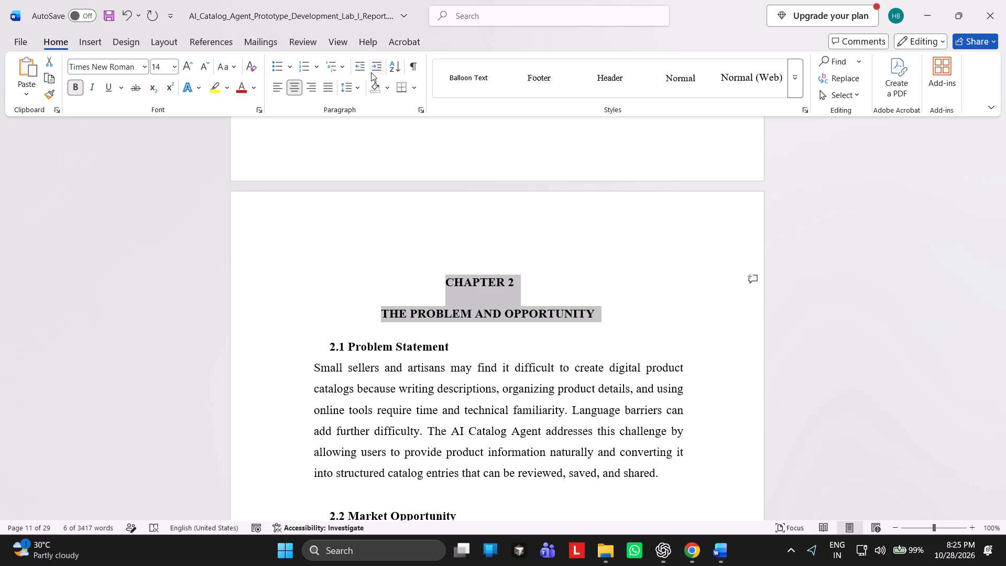
left_click(376, 66)
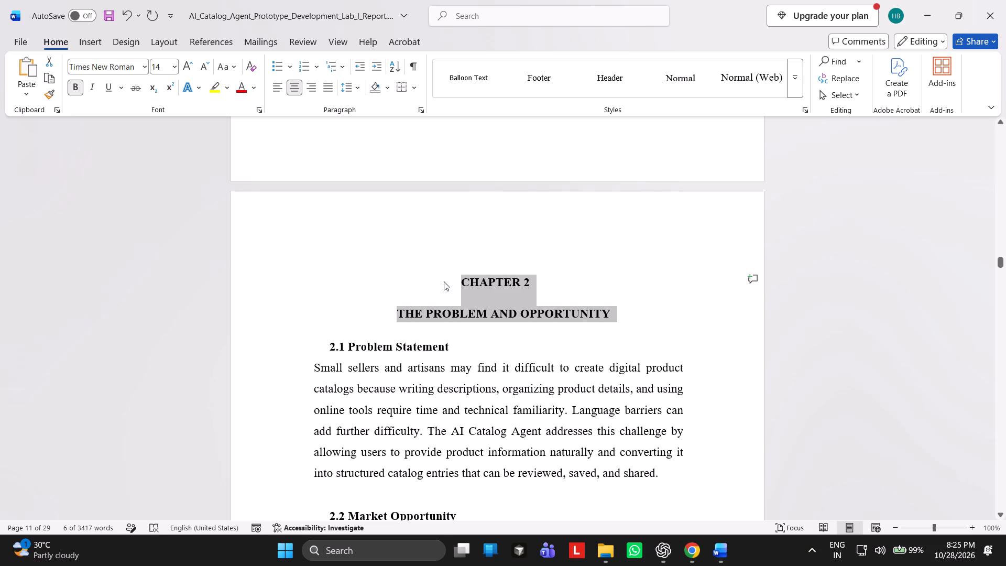
Delete the empty line above the CHAPTER 2 heading.
left_click(444, 281)
key("Up")
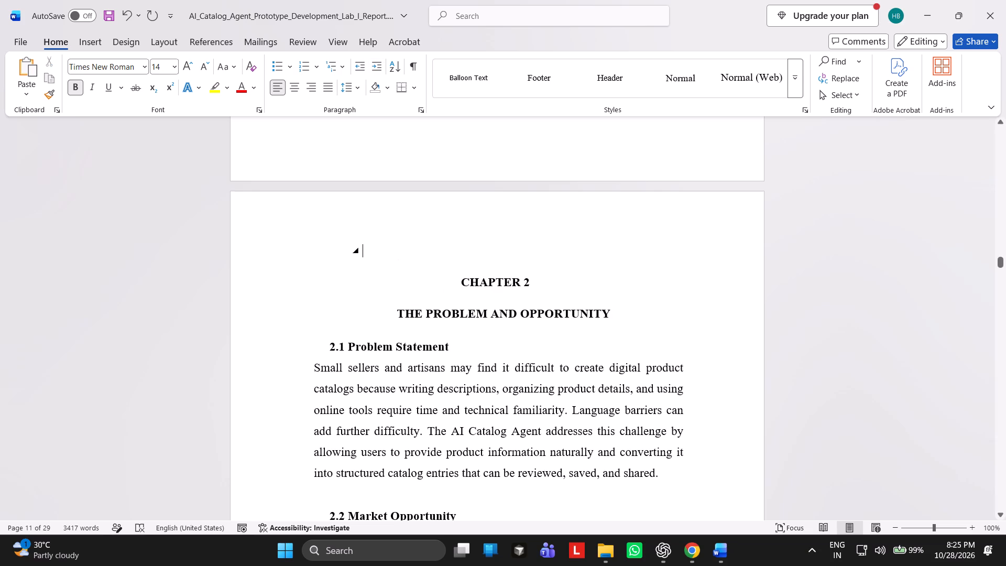
key("BackSpace")
key("BackSpace")
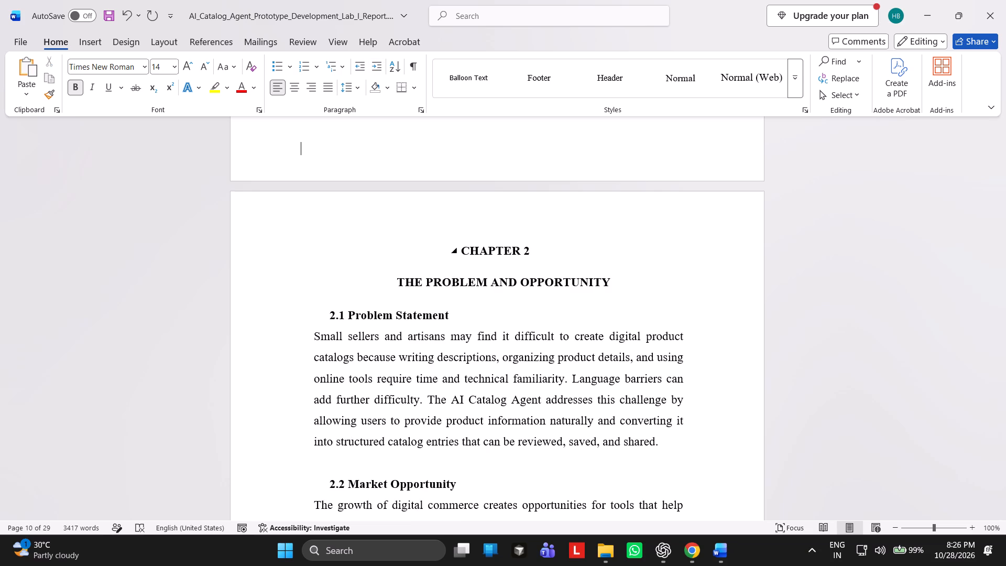
Remove the indent from the section headings 2.3, 2.2 and 2.1 so they start at the page margin.
scroll(468, 334, "down", 2)
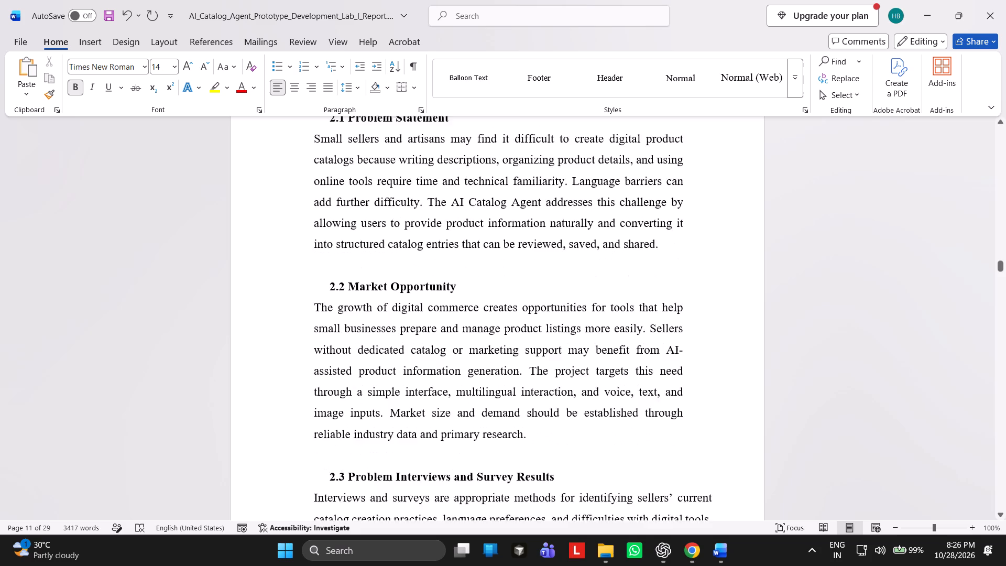
scroll(468, 334, "down", 3)
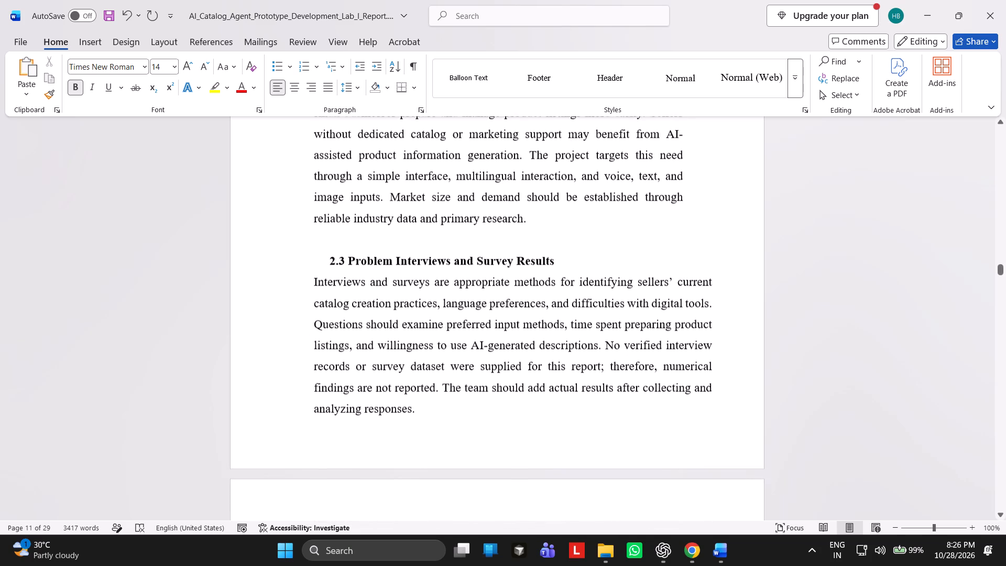
scroll(468, 334, "down", 1)
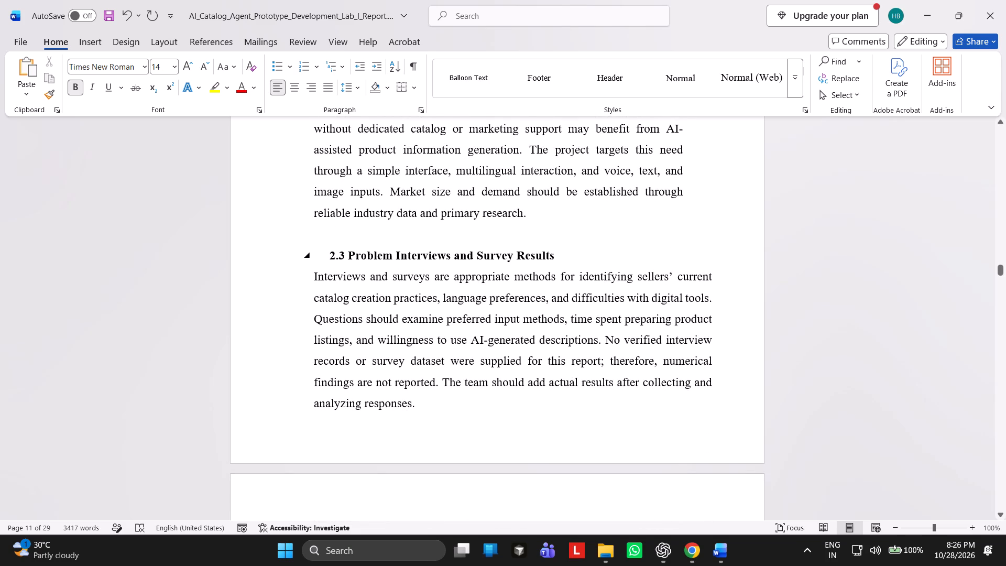
left_click(330, 255)
key("BackSpace")
key("BackSpace")
scroll(330, 255, "up", 1)
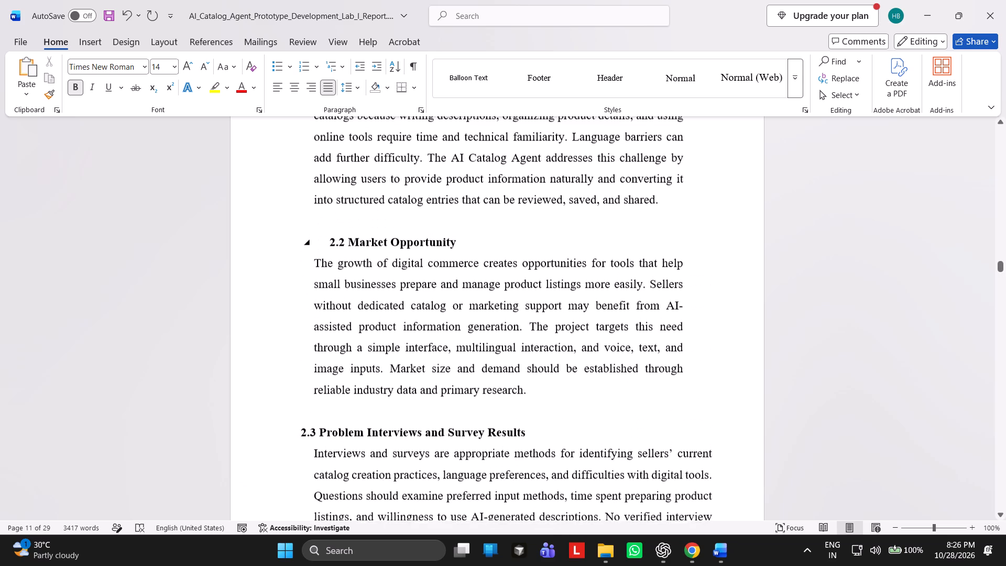
left_click(333, 244)
key("Left")
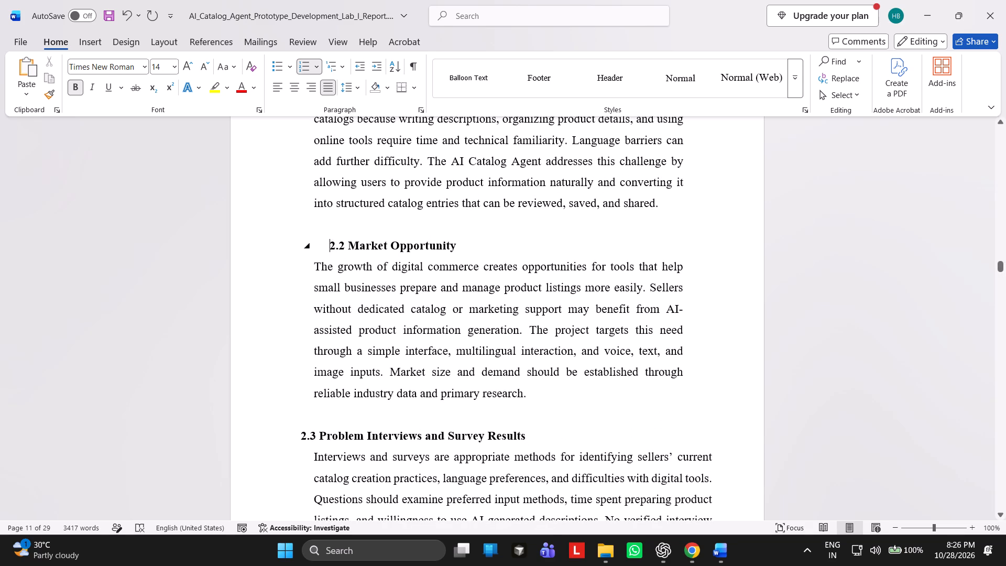
key("BackSpace")
key("BackSpace")
scroll(333, 244, "up", 1)
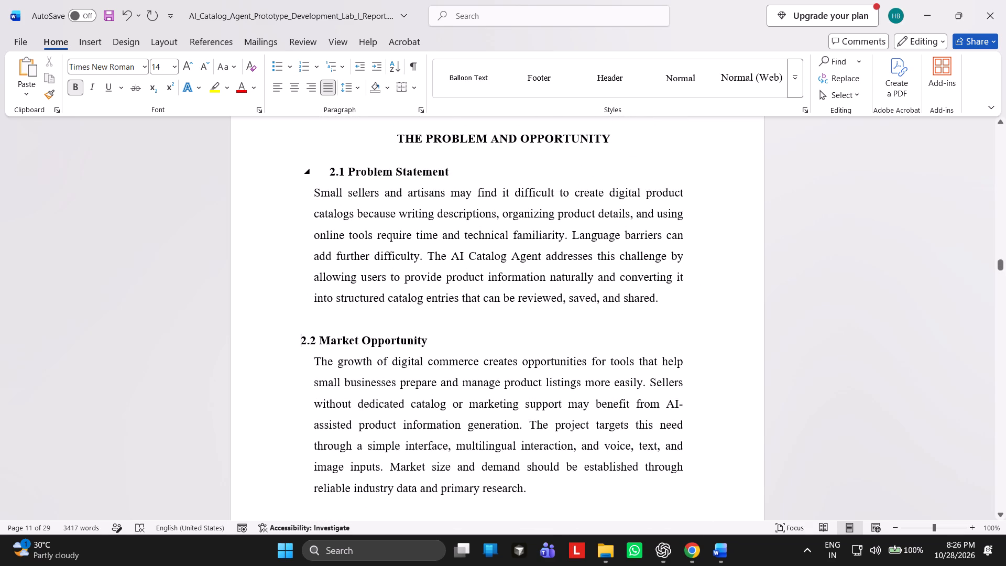
left_click(327, 169)
key("BackSpace")
key("BackSpace")
Remove the indent from Chapter 1's section headings 1.1, 1.2 and 1.3 so they start at the page margin.
scroll(327, 169, "up", 2)
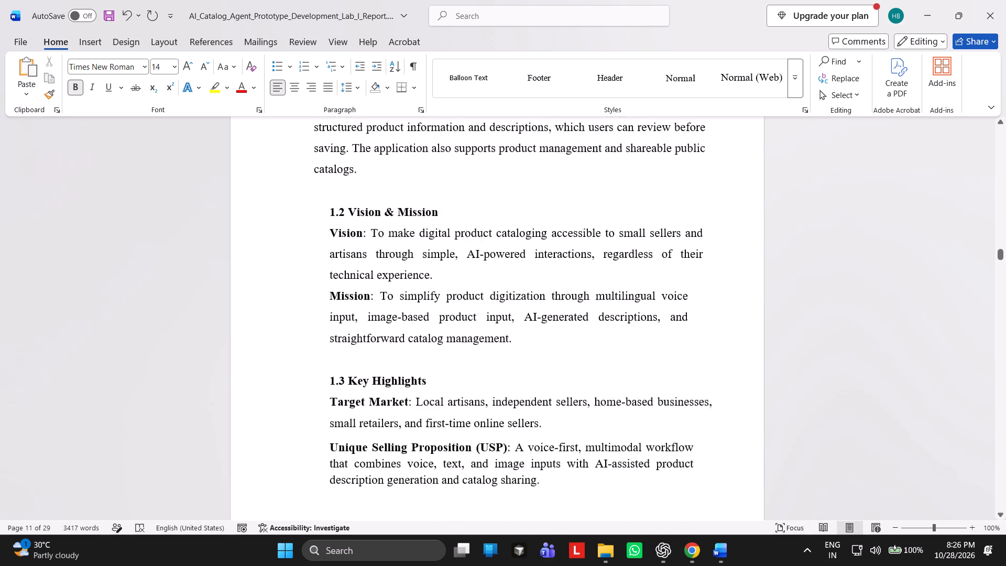
scroll(327, 169, "down", 1)
scroll(327, 169, "up", 1)
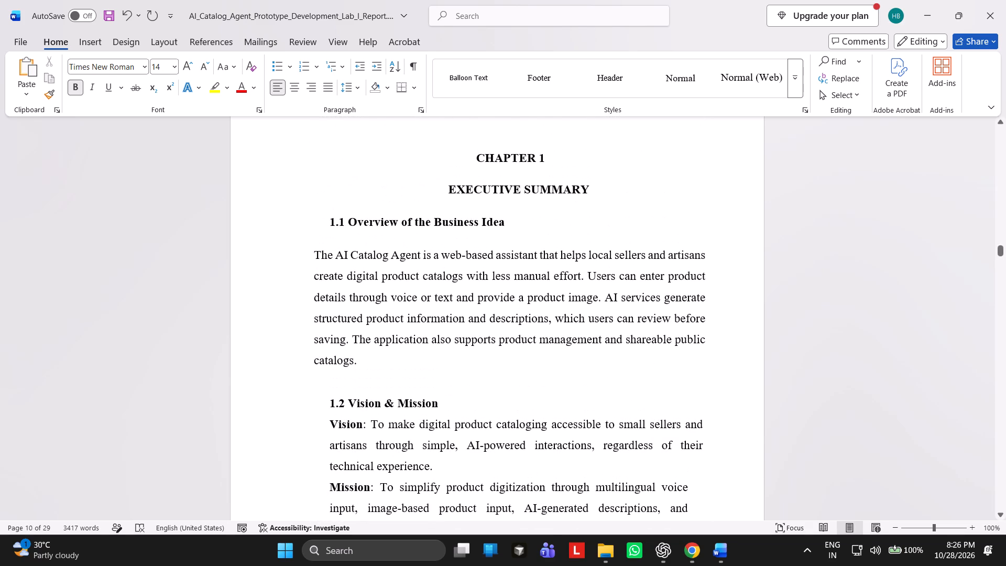
left_click(330, 217)
key("BackSpace")
key("BackSpace")
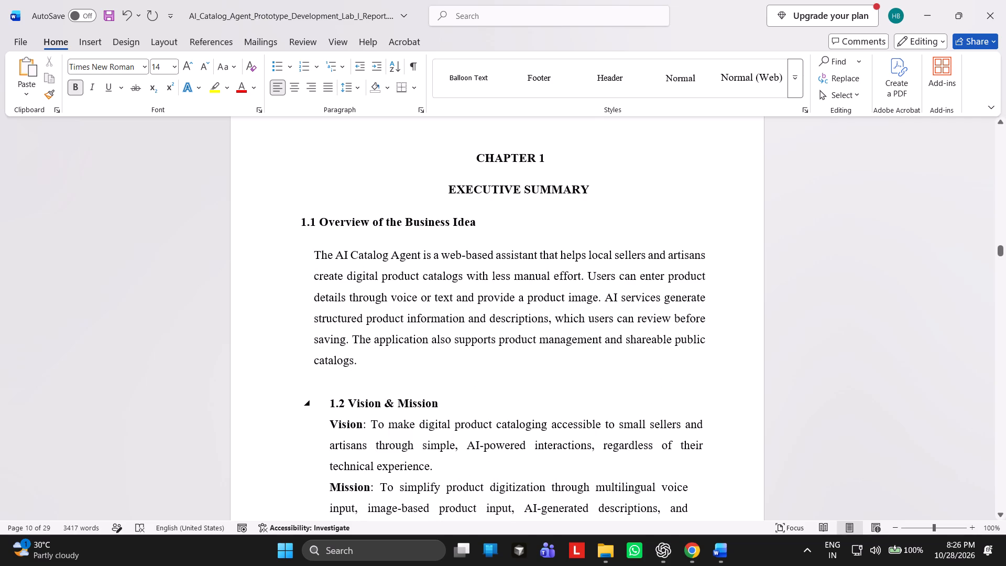
left_click(330, 404)
key("BackSpace")
key("BackSpace")
scroll(330, 404, "down", 1)
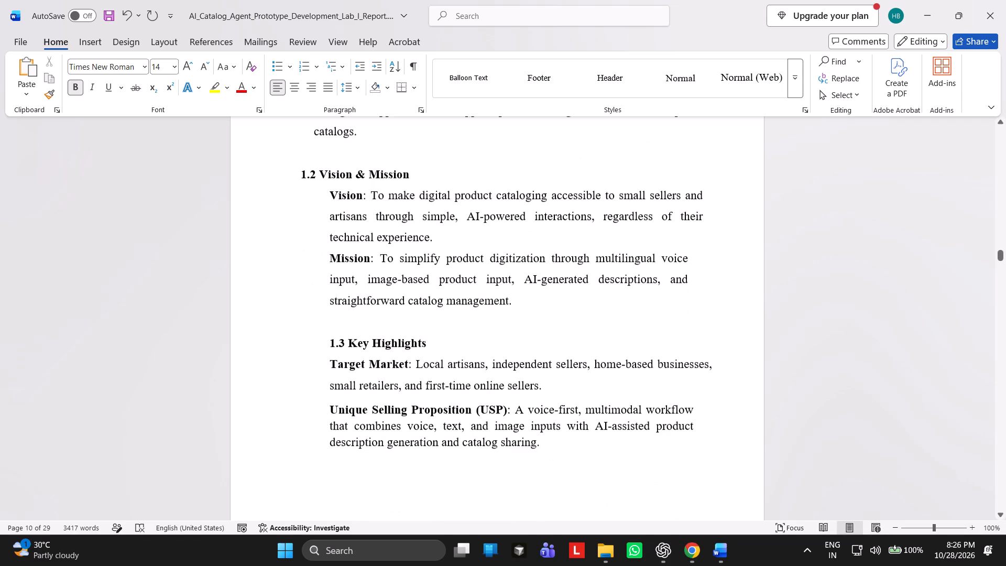
double_click(332, 343)
left_click(332, 343)
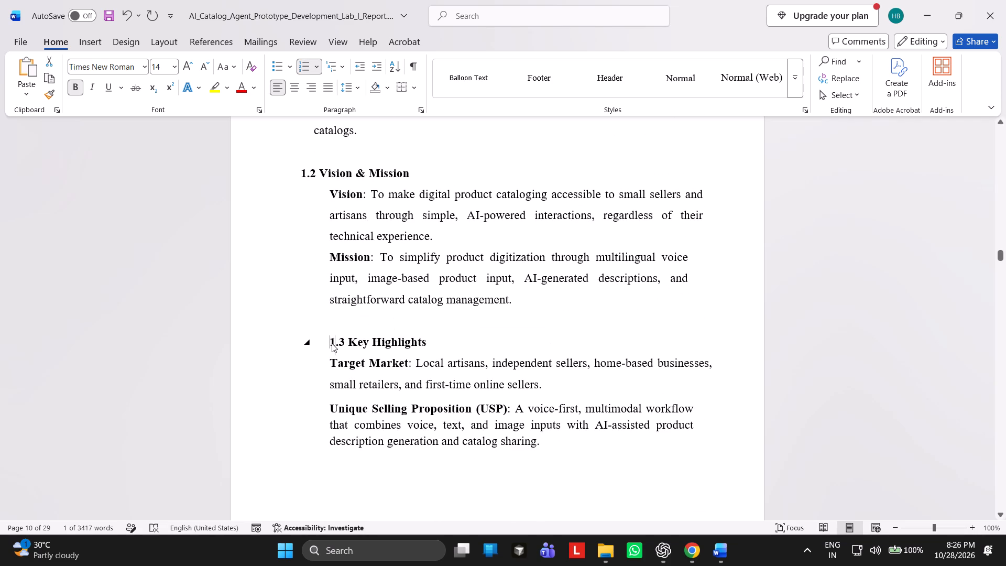
key("BackSpace")
key("BackSpace")
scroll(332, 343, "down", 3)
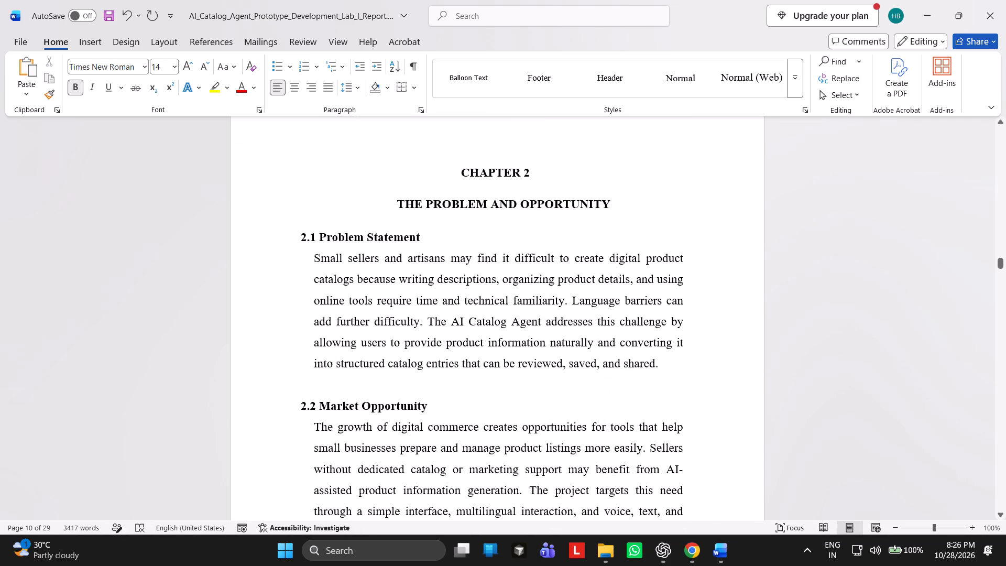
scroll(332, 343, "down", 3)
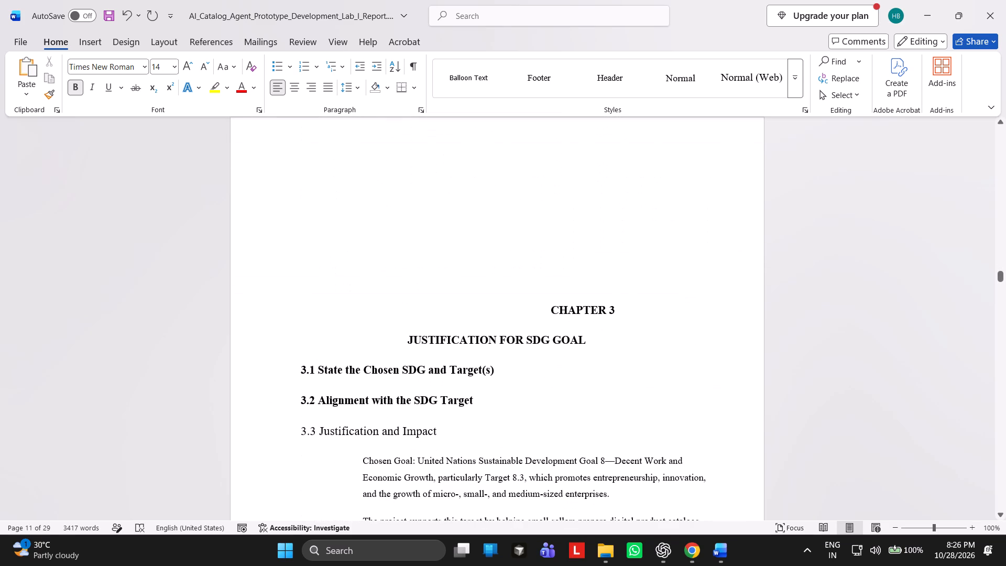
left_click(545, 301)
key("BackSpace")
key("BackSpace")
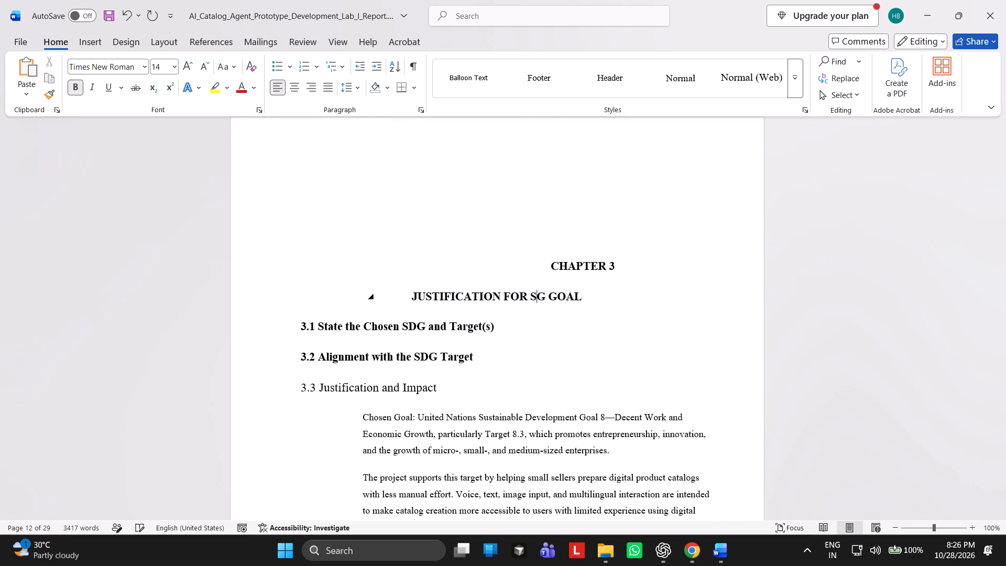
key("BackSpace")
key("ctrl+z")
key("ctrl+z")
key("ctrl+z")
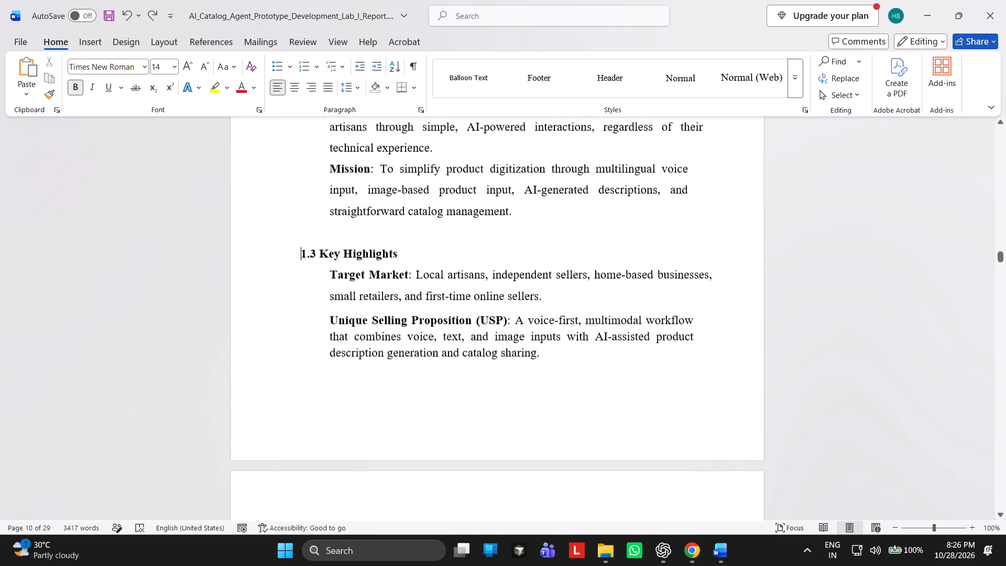
Delete the blank lines above the CHAPTER 3 heading so it starts at the top of its page.
scroll(476, 385, "down", 1)
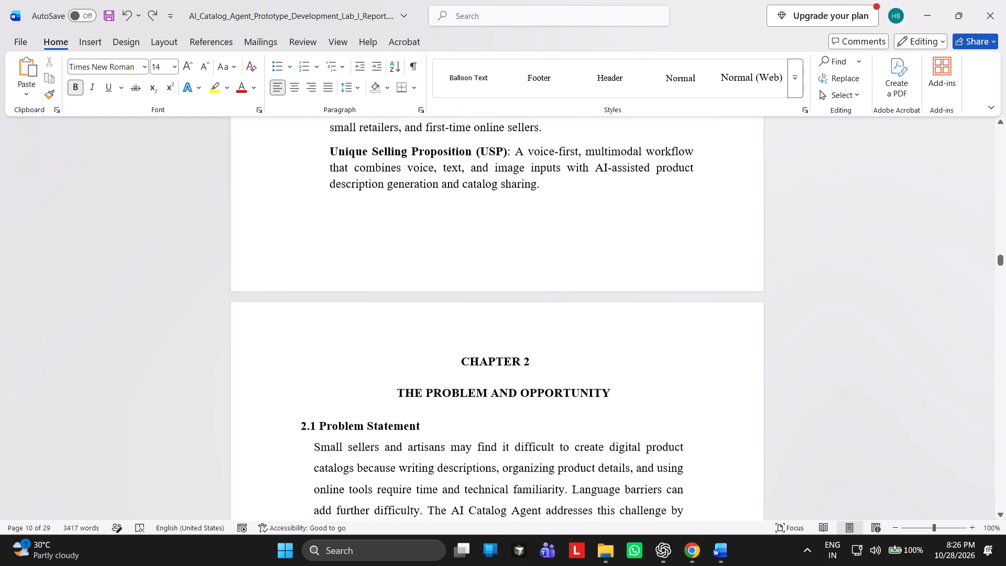
scroll(476, 385, "down", 2)
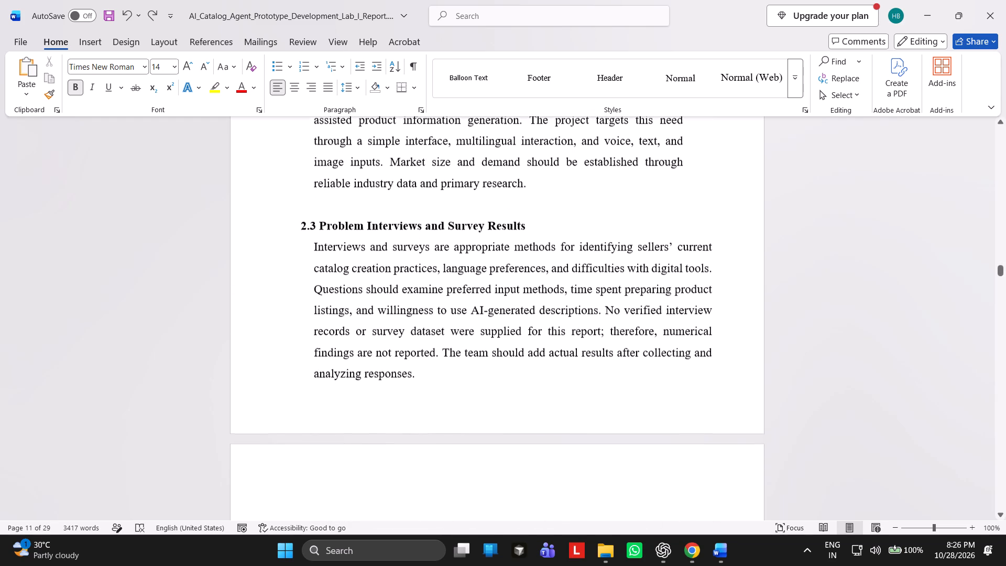
scroll(476, 385, "down", 1)
left_click(535, 347)
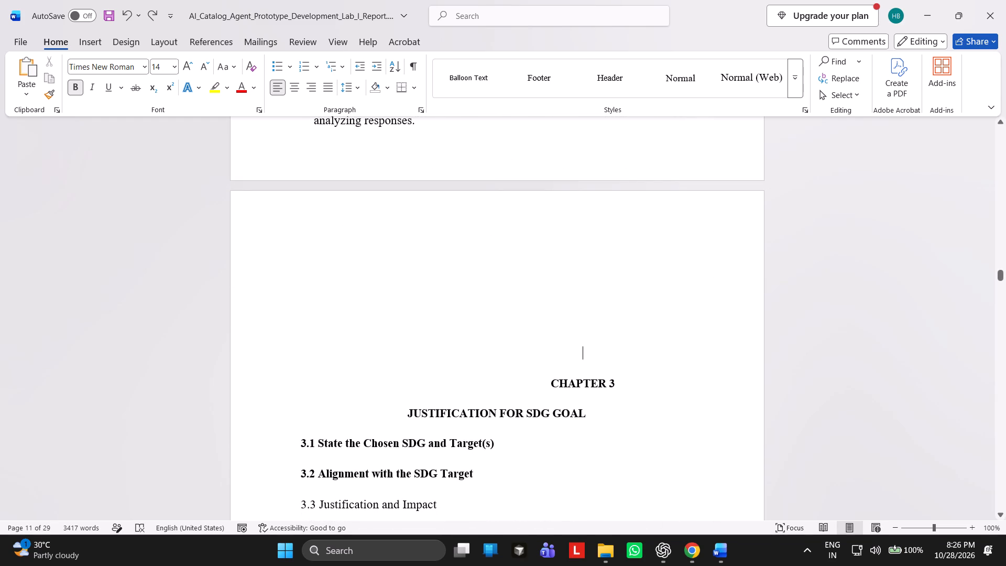
key("BackSpace")
key("BackSpace")
key("BackSpace")
key("BackSpace")
key("BackSpace")
key("BackSpace")
key("BackSpace")
key("BackSpace")
key("BackSpace")
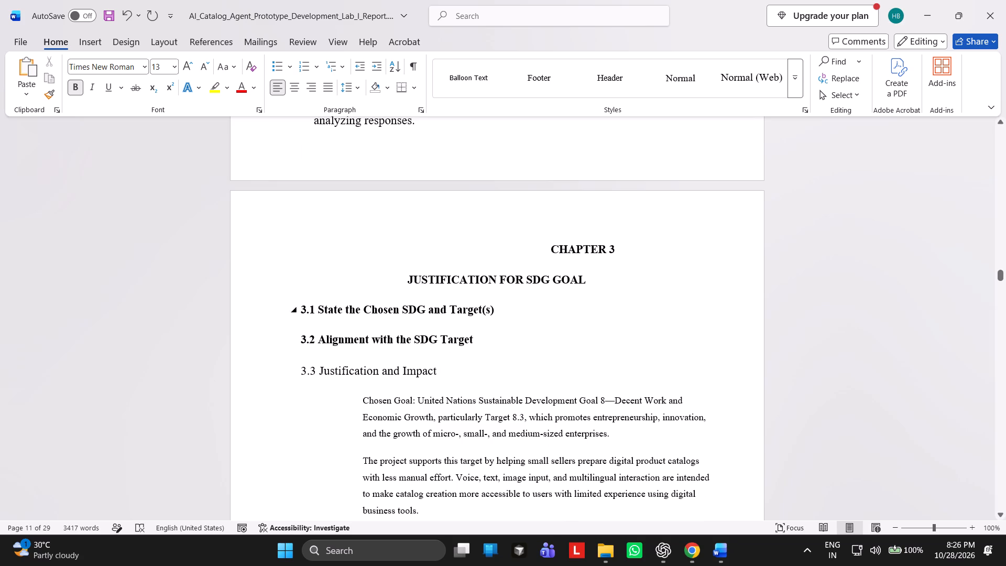
Left-align the CHAPTER 3 heading and reduce its indent until it sits roughly centred above its title.
left_click(550, 240)
key("BackSpace")
key("BackSpace")
key("BackSpace")
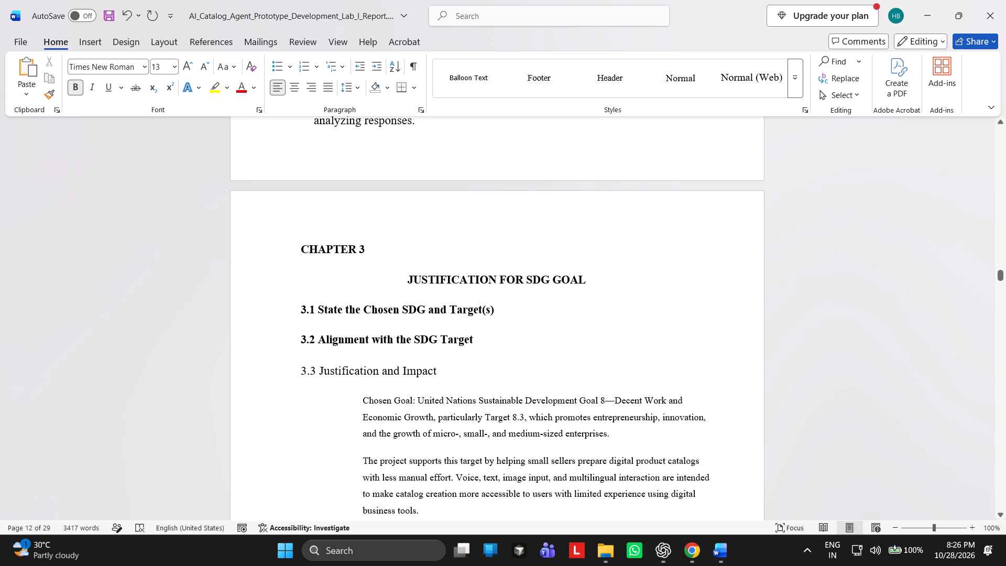
key("ctrl+z")
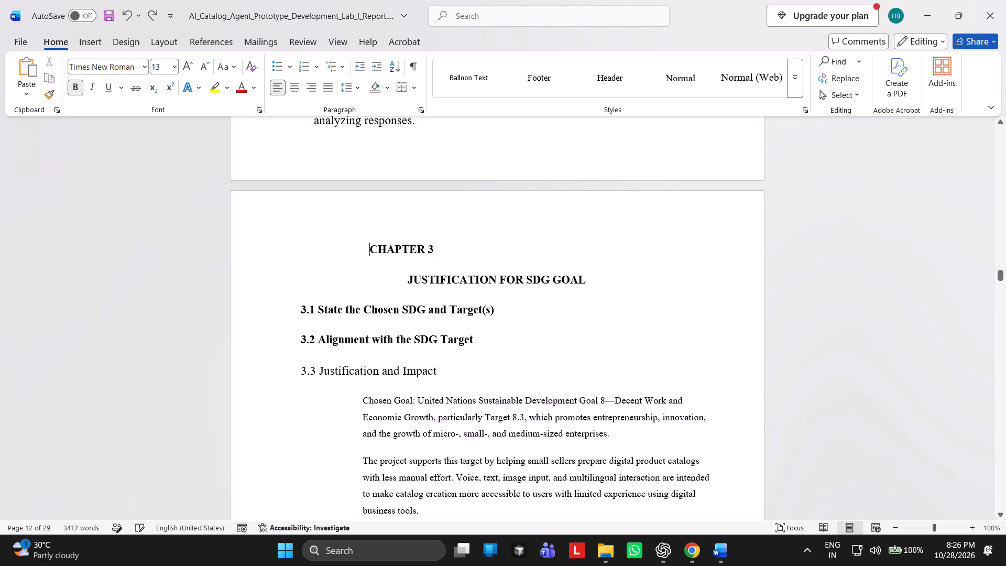
key("ctrl+z")
left_click_drag(575, 247, 506, 249)
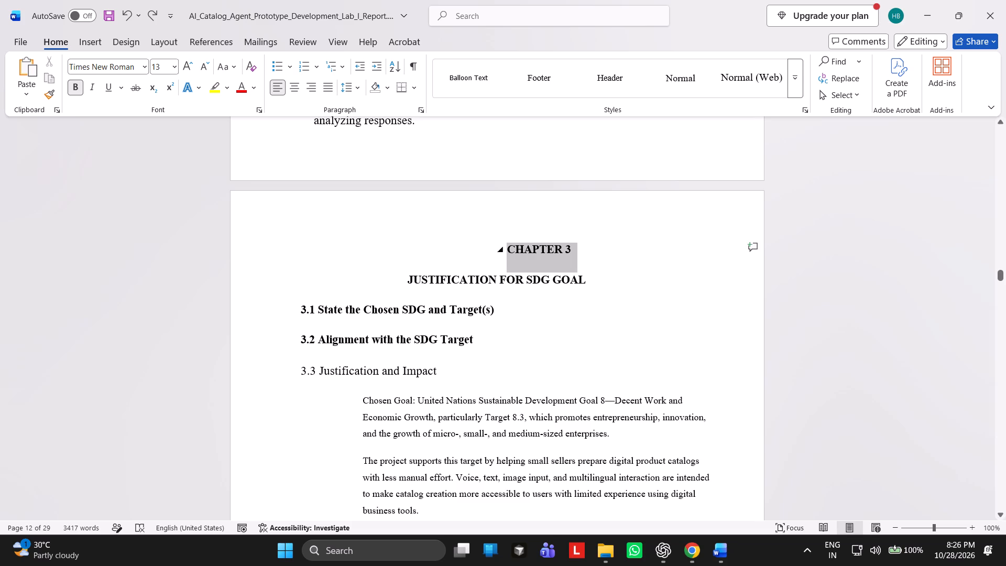
left_click_drag(506, 249, 505, 249)
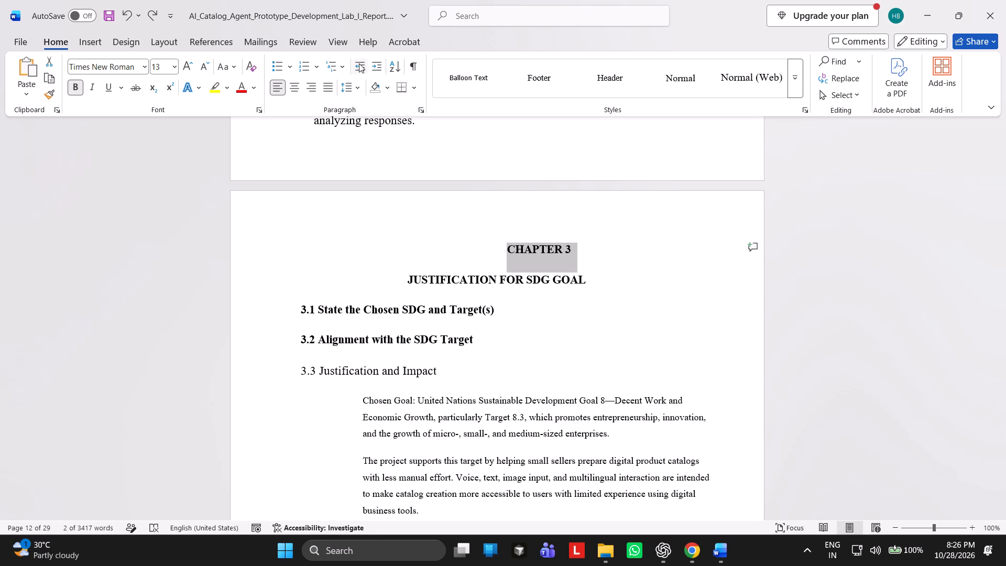
left_click(359, 63)
left_click(359, 63)
left_click(359, 63)
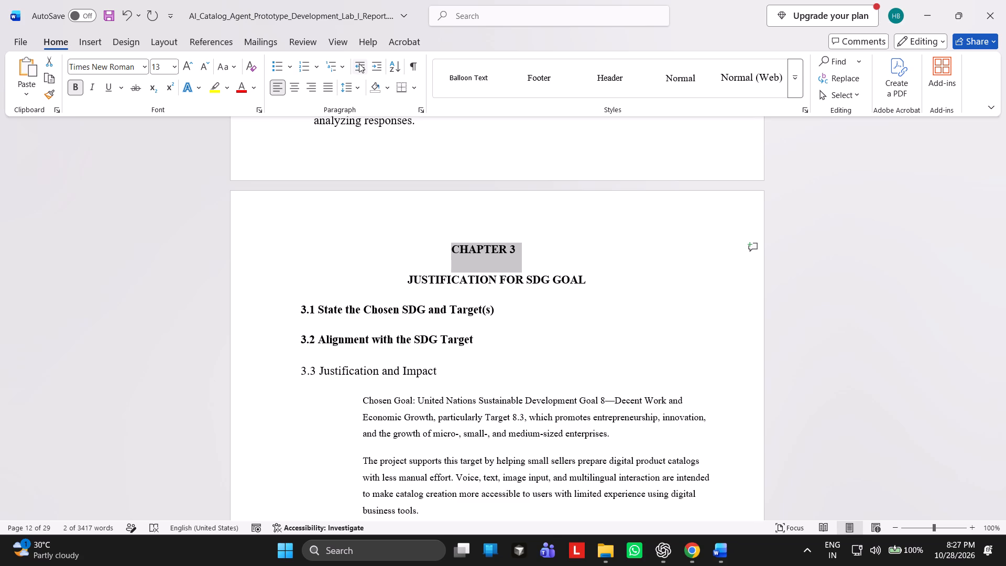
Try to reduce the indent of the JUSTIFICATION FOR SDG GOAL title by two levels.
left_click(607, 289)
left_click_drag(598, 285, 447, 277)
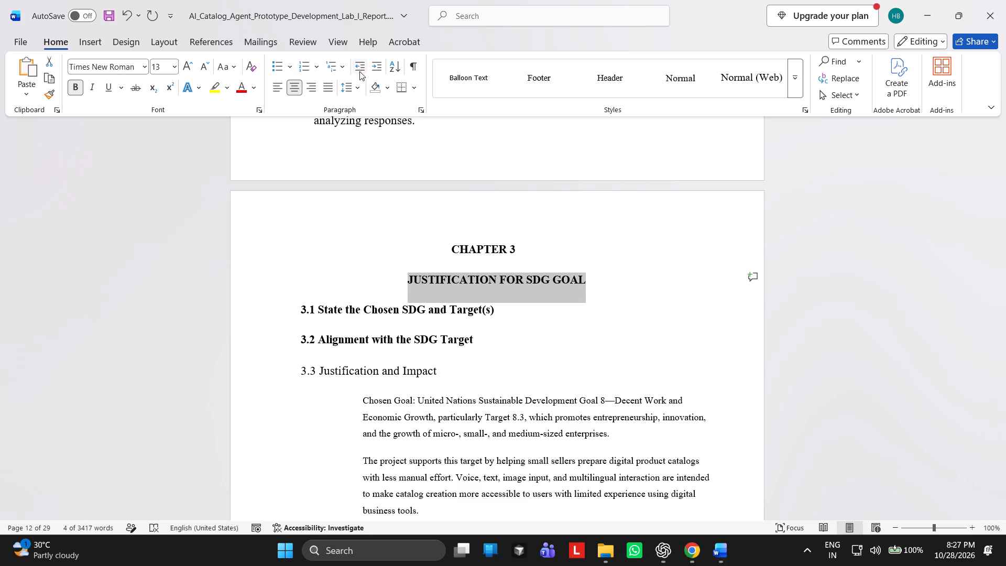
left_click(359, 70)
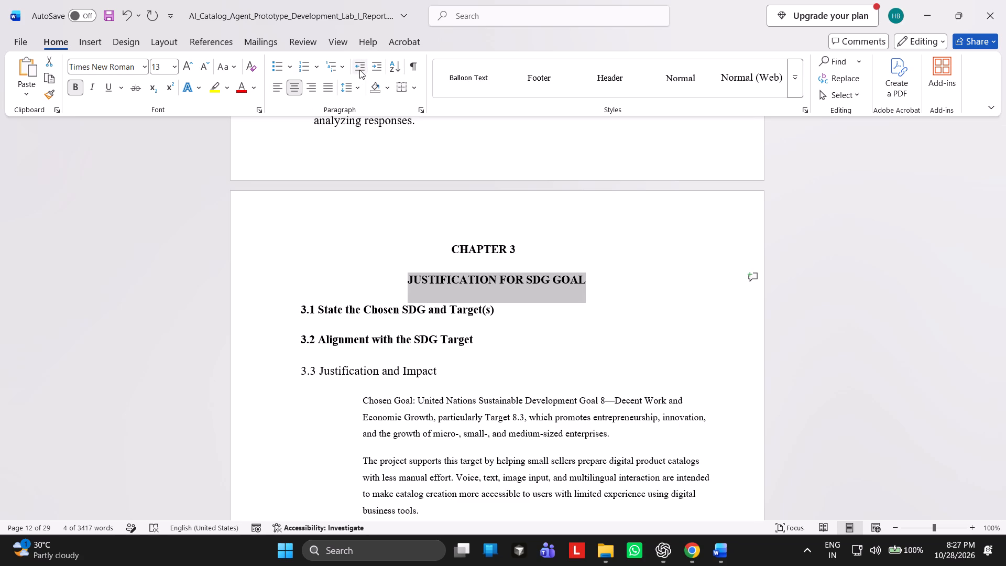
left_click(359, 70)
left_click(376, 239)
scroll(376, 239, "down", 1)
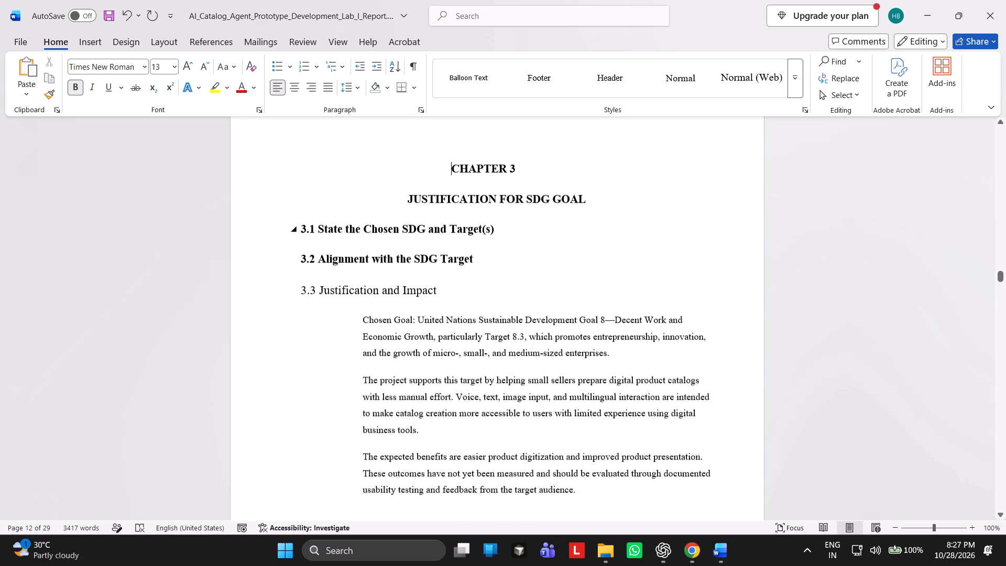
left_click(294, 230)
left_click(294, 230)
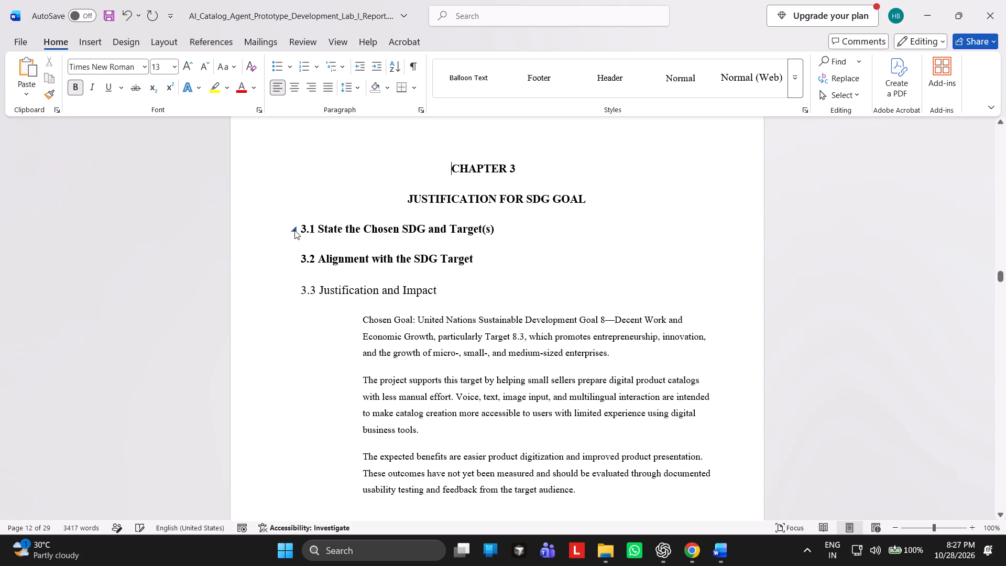
left_click(658, 552)
scroll(521, 344, "up", 1)
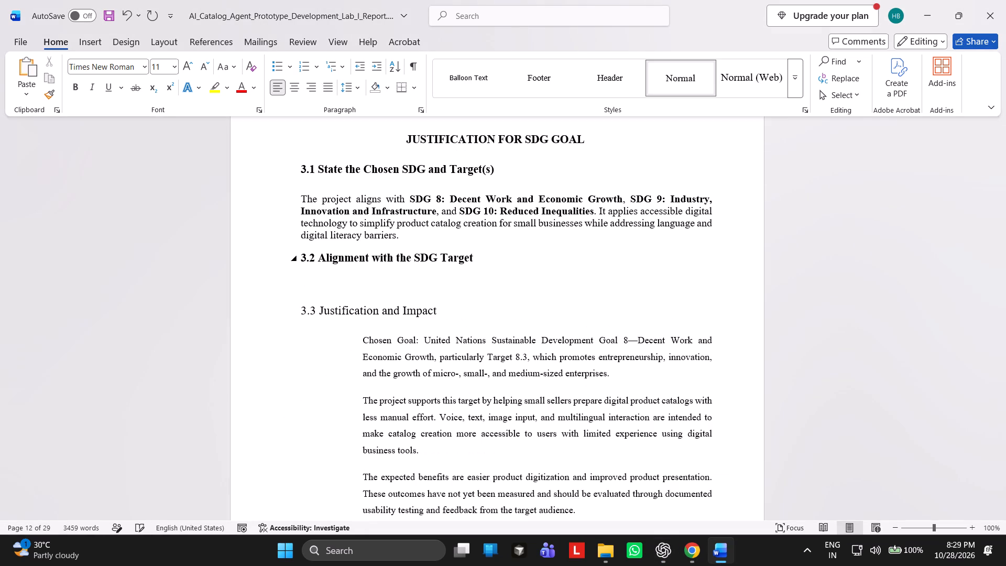
key("ctrl+v")
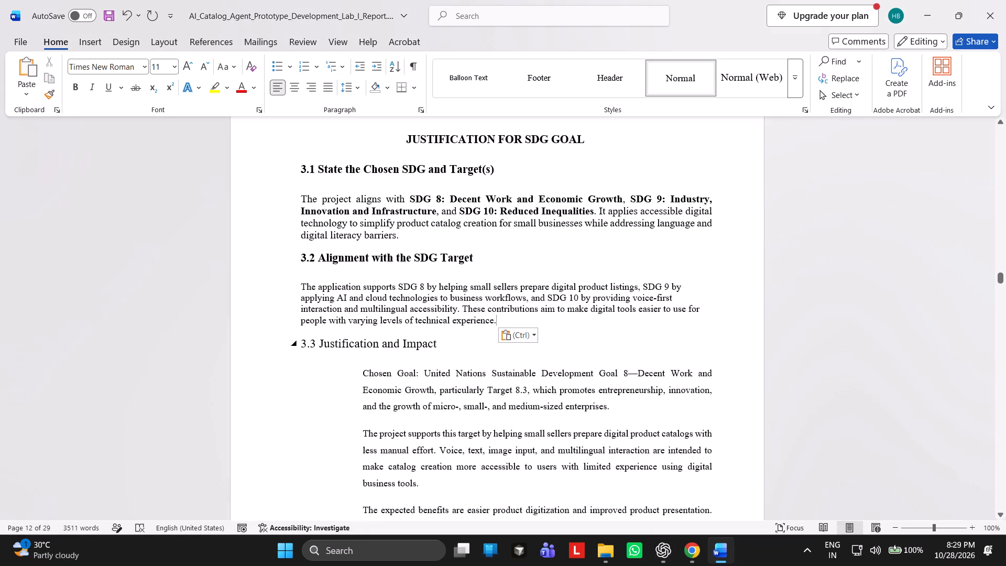
Make the heading 3.3 Justification and Impact bold.
left_click_drag(444, 343, 294, 339)
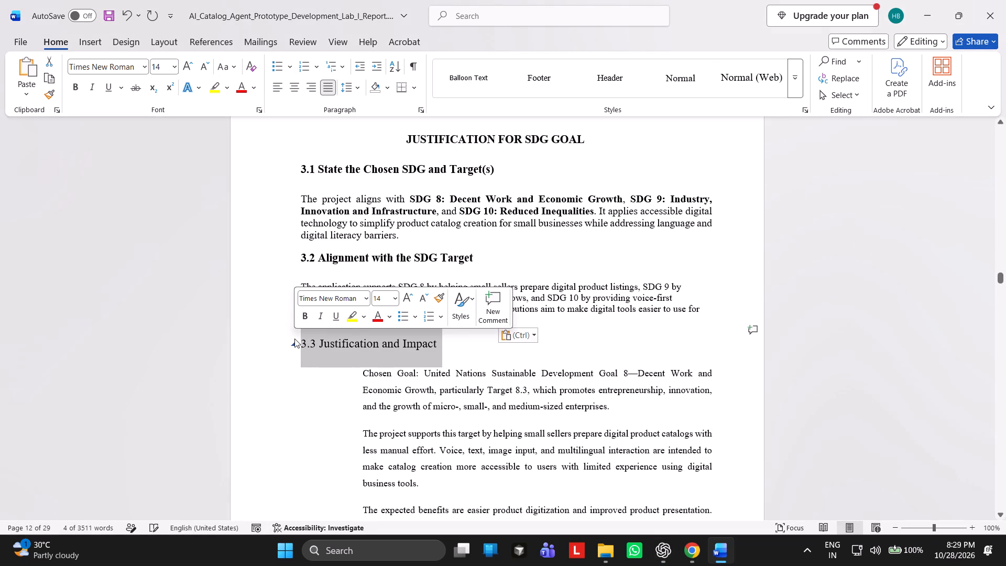
key("ctrl+b")
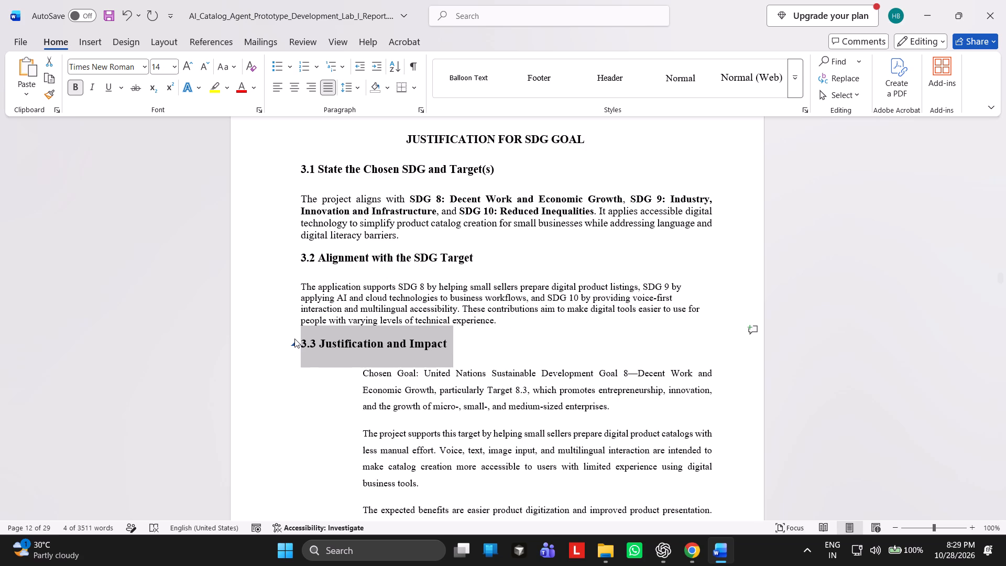
left_click(452, 350)
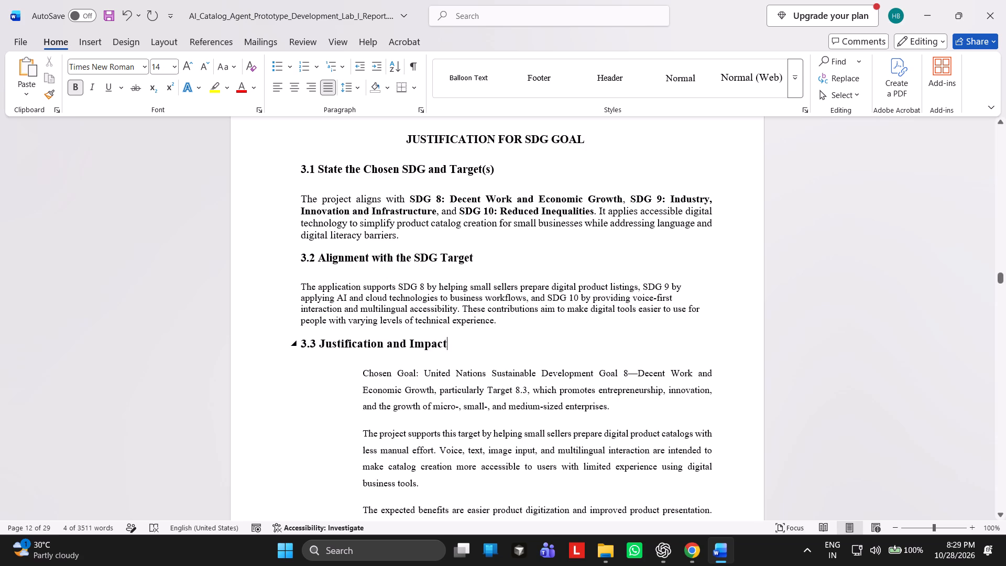
Decrease the indent of the three paragraphs under 3.3 Justification and Impact until they align with the heading's left edge.
scroll(452, 350, "down", 1)
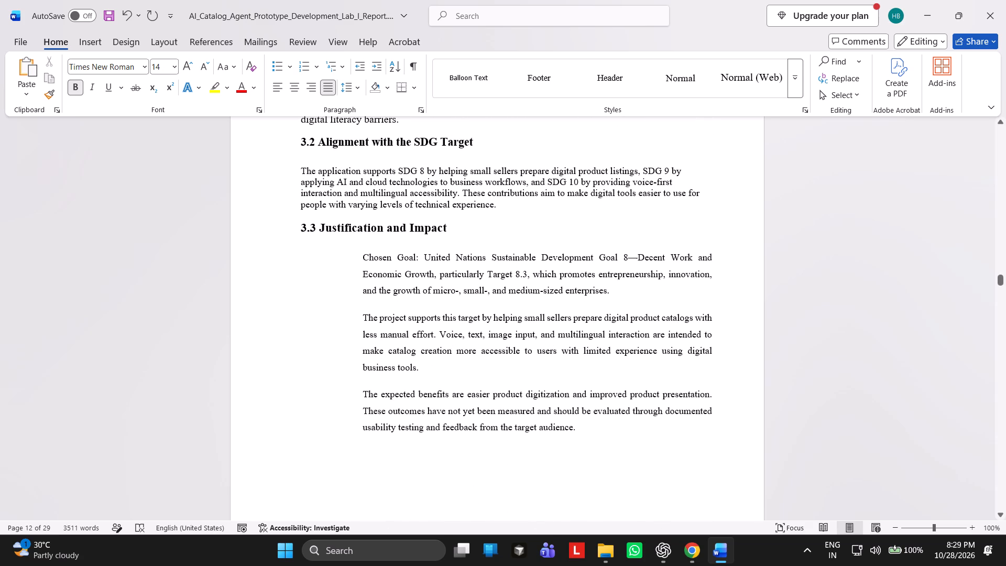
left_click_drag(363, 260, 584, 433)
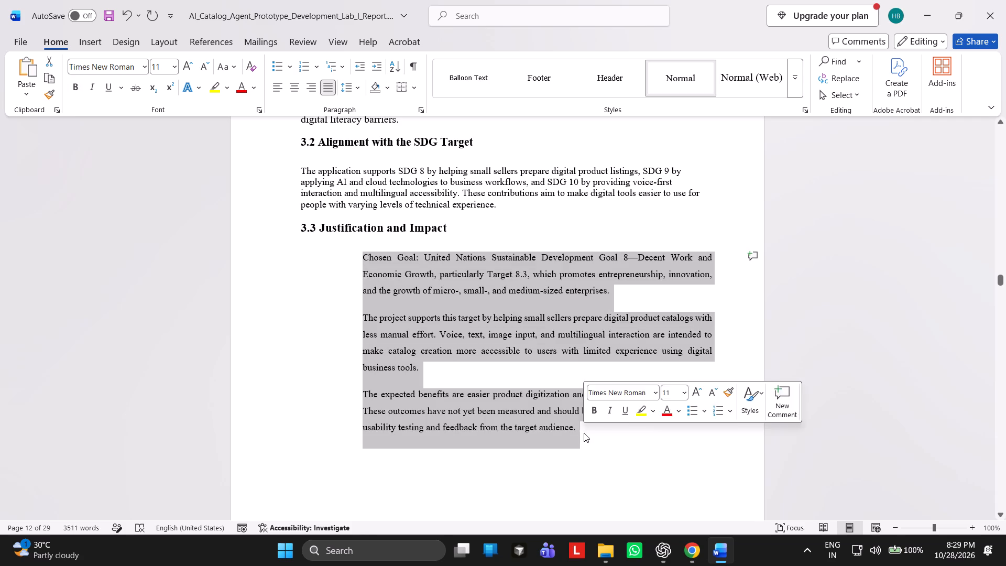
left_click(360, 68)
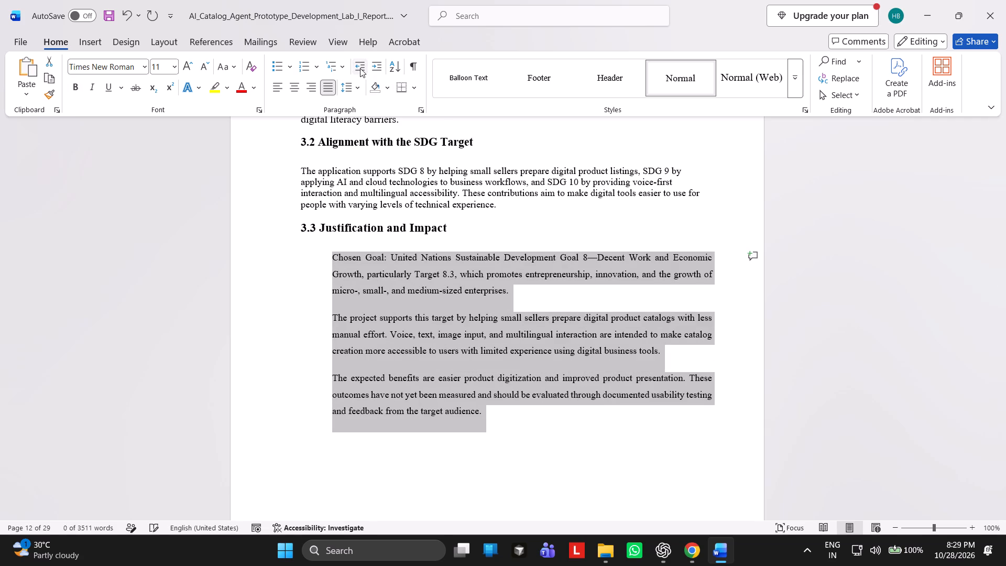
left_click(360, 68)
left_click(371, 67)
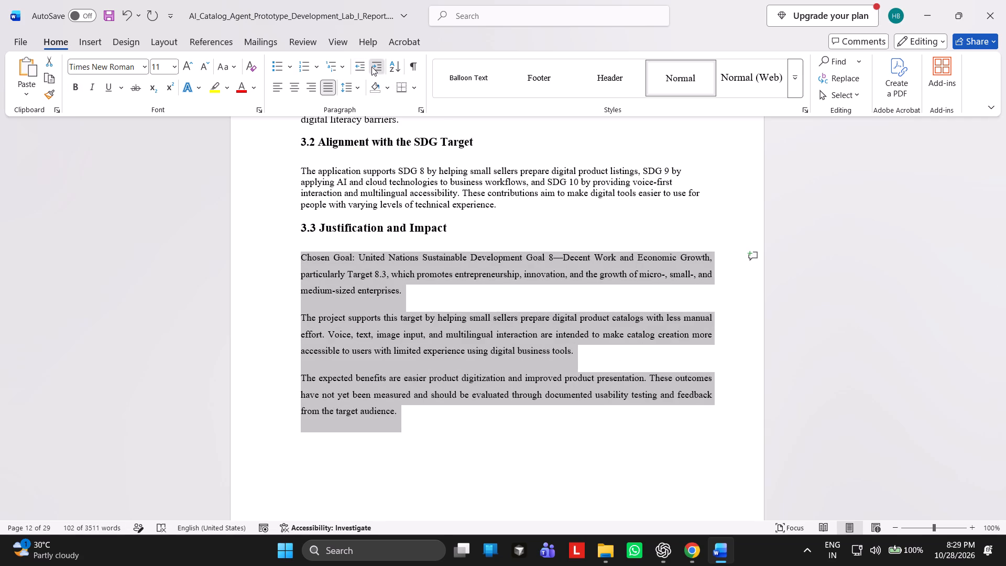
left_click(357, 62)
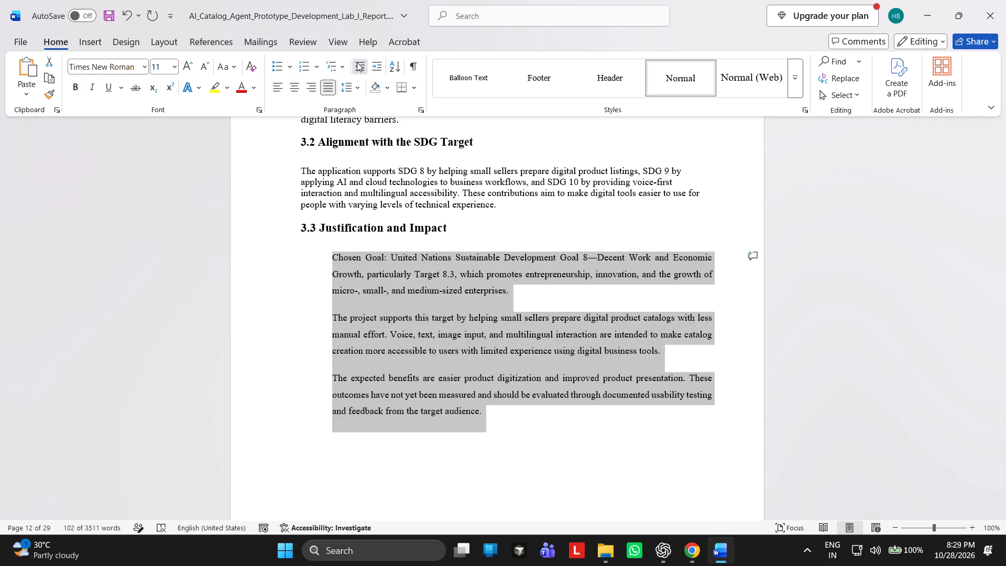
left_click(413, 228)
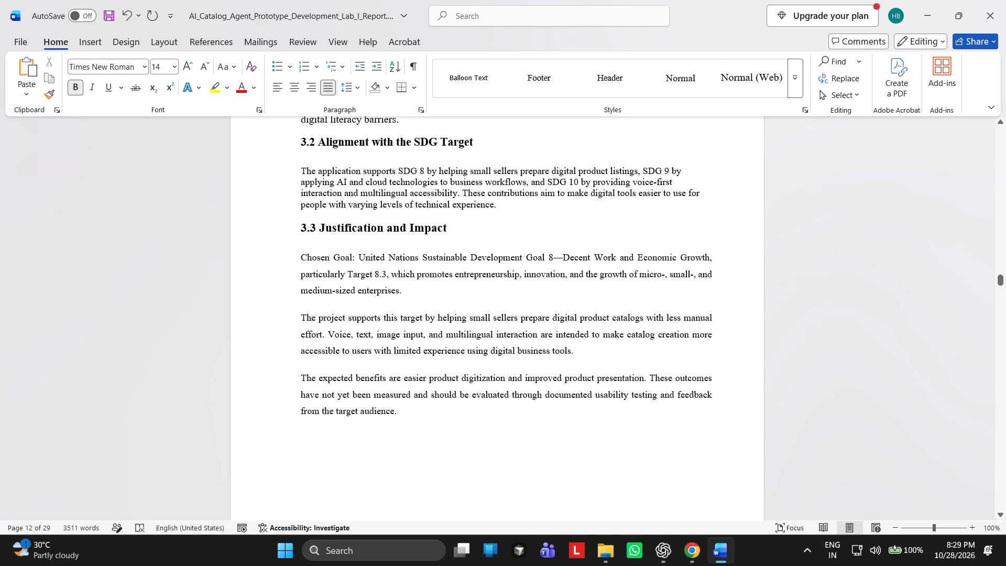
Make the words Chosen Goal at the start of the first 3.3 paragraph bold.
scroll(353, 255, "up", 1, "ctrl")
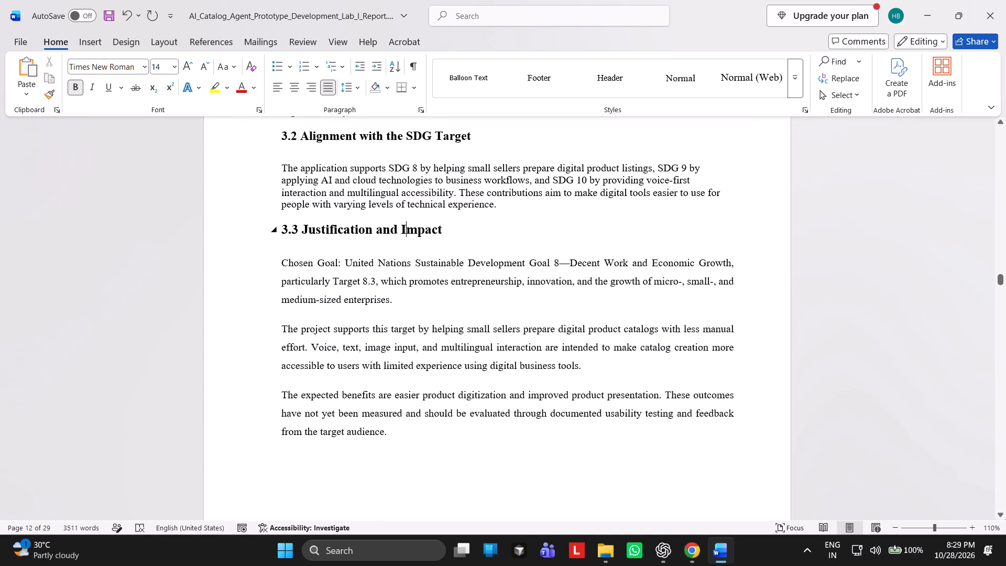
left_click_drag(337, 263, 296, 262)
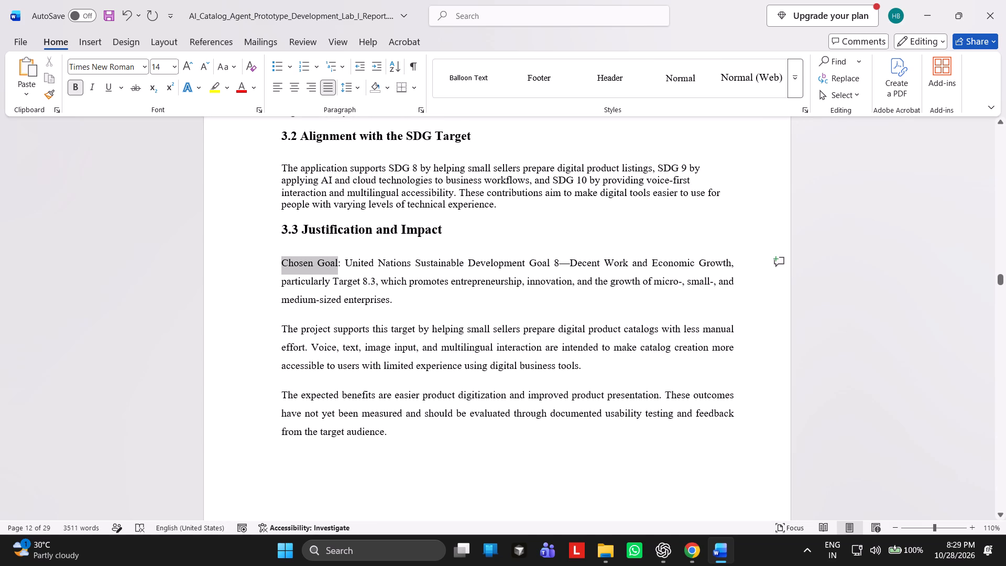
left_click_drag(296, 262, 295, 262)
key("ctrl+v")
key("ctrl+z")
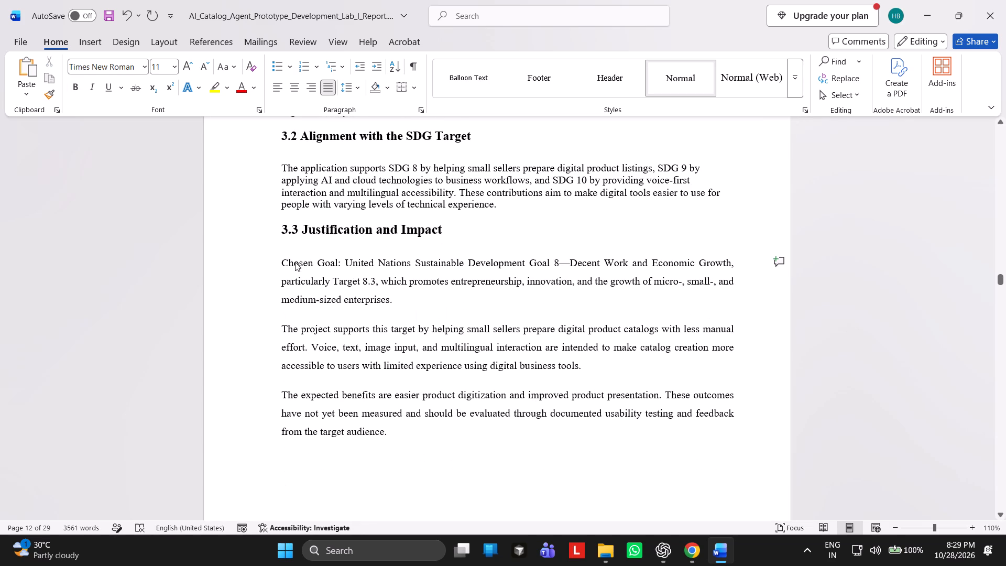
key("ctrl+b")
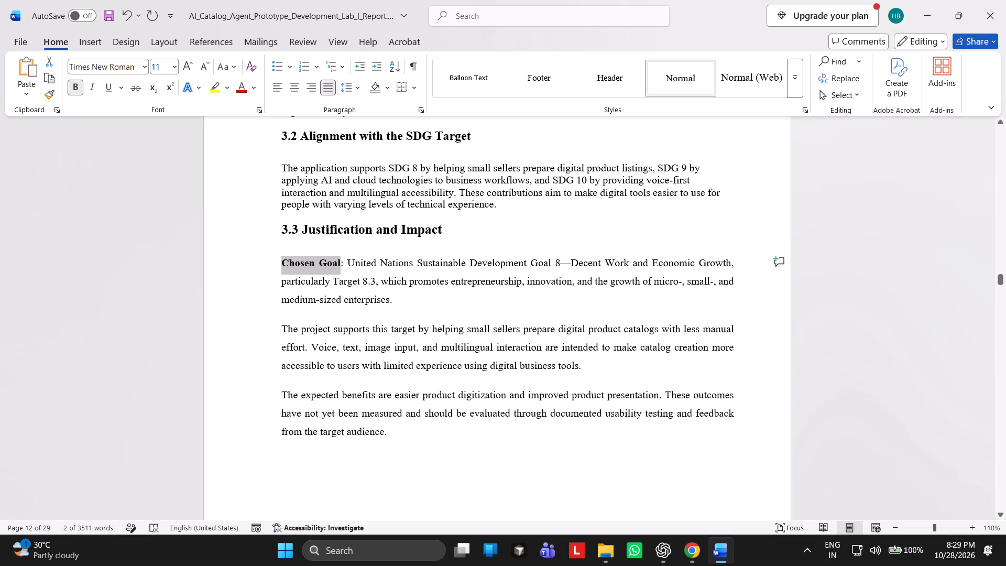
Set the line spacing of the three paragraphs under 3.3 Justification and Impact to 1.0.
scroll(373, 340, "down", 1)
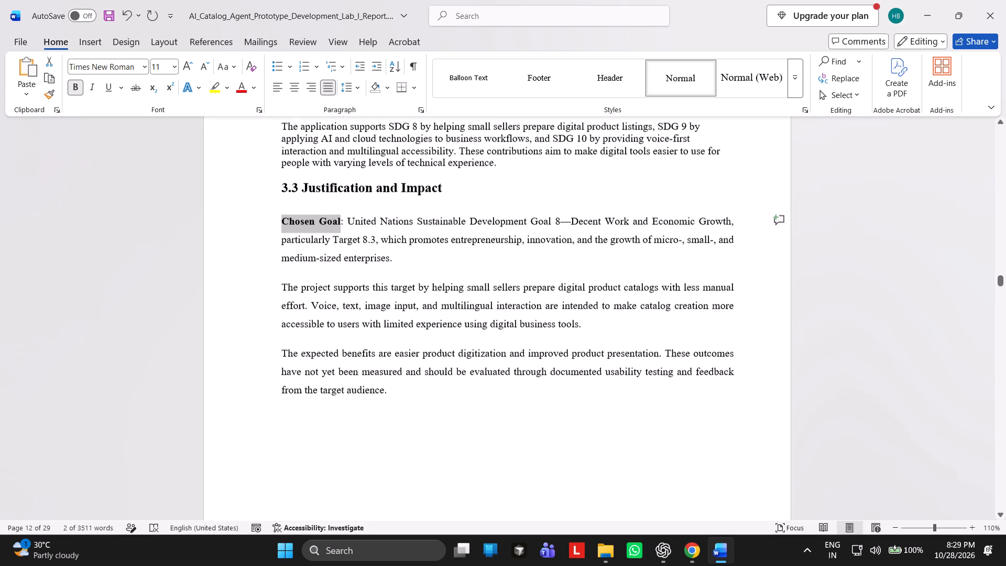
scroll(373, 340, "down", 1)
scroll(373, 340, "up", 1)
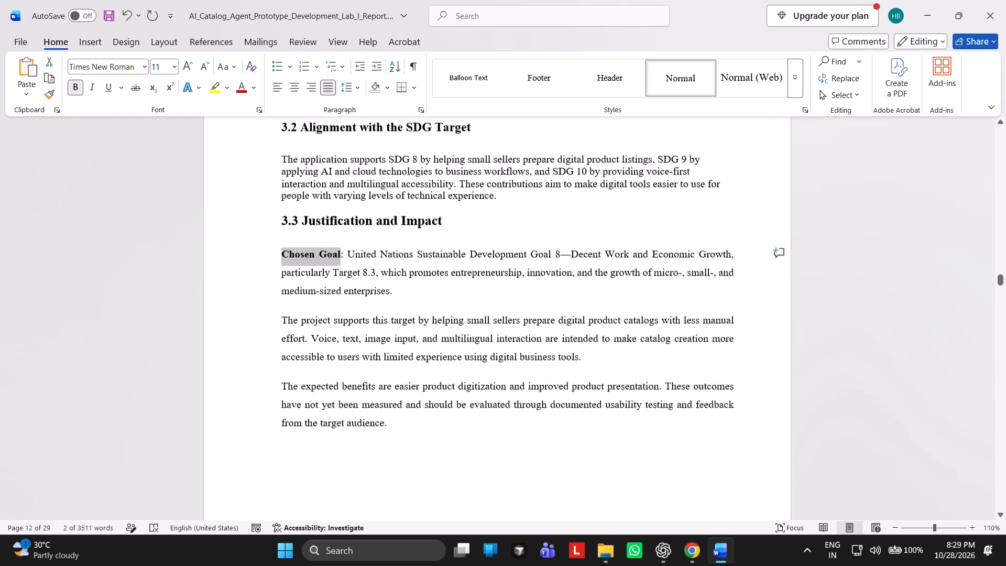
scroll(373, 340, "up", 1)
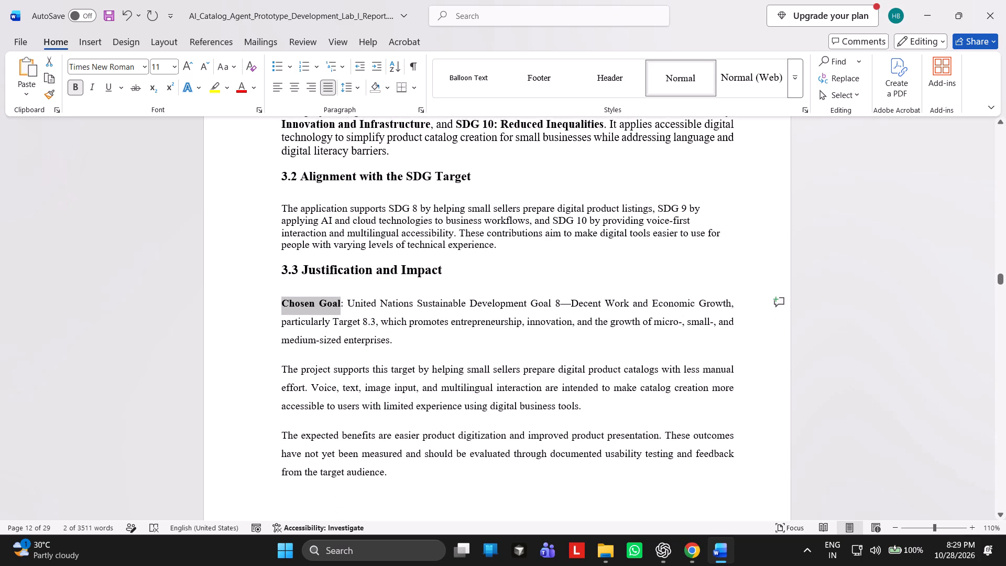
left_click_drag(397, 474, 352, 330)
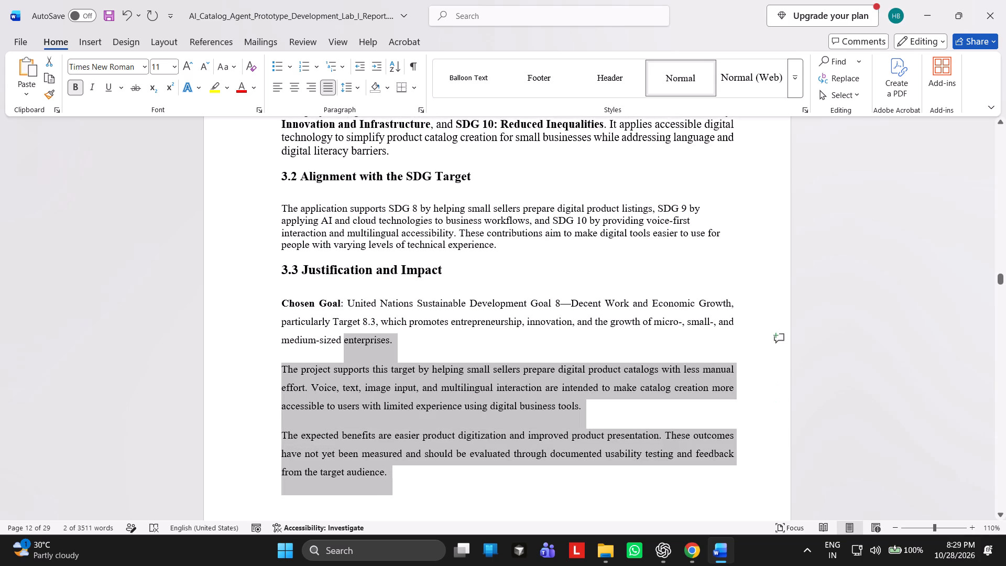
left_click_drag(352, 330, 285, 300)
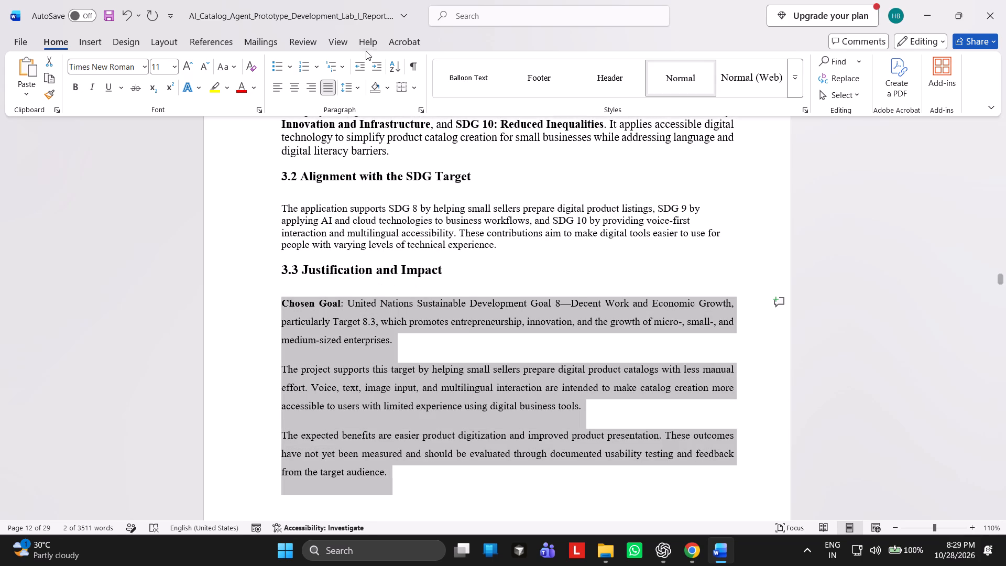
left_click(356, 87)
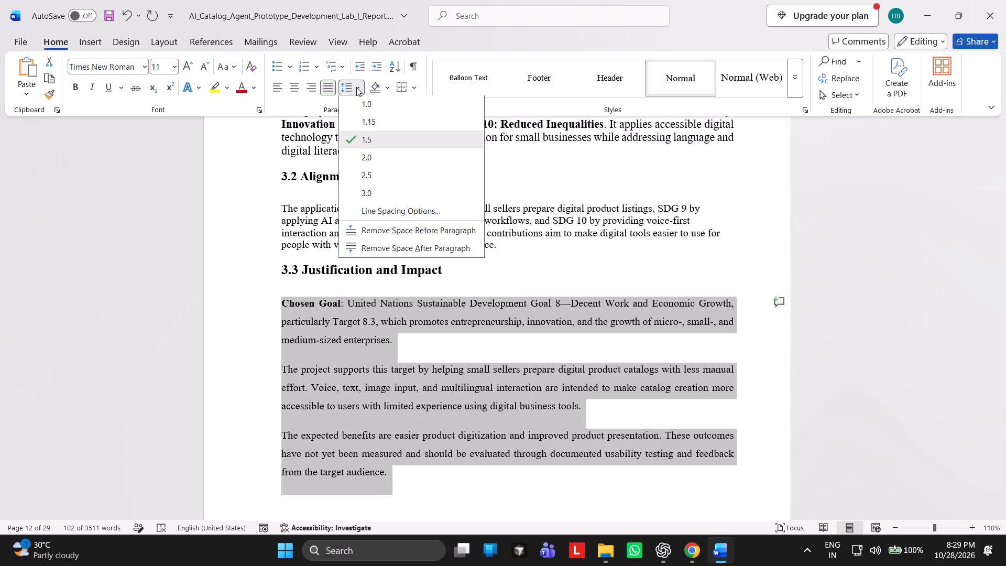
left_click(365, 107)
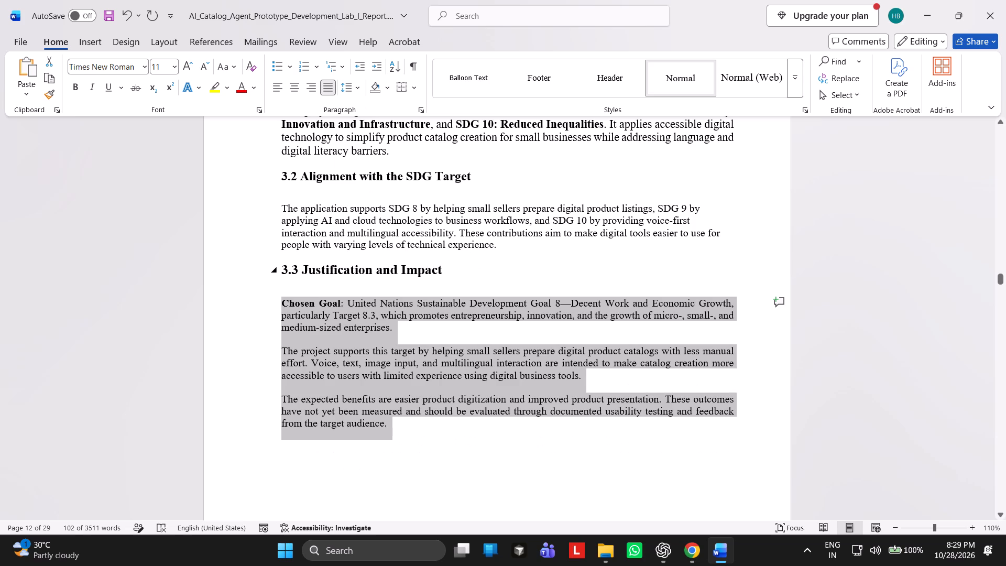
left_click(380, 250)
Merge the three paragraphs under 3.3 Justification and Impact into one continuous paragraph, with a space between the joined sentences.
scroll(380, 250, "down", 1)
left_click(285, 190)
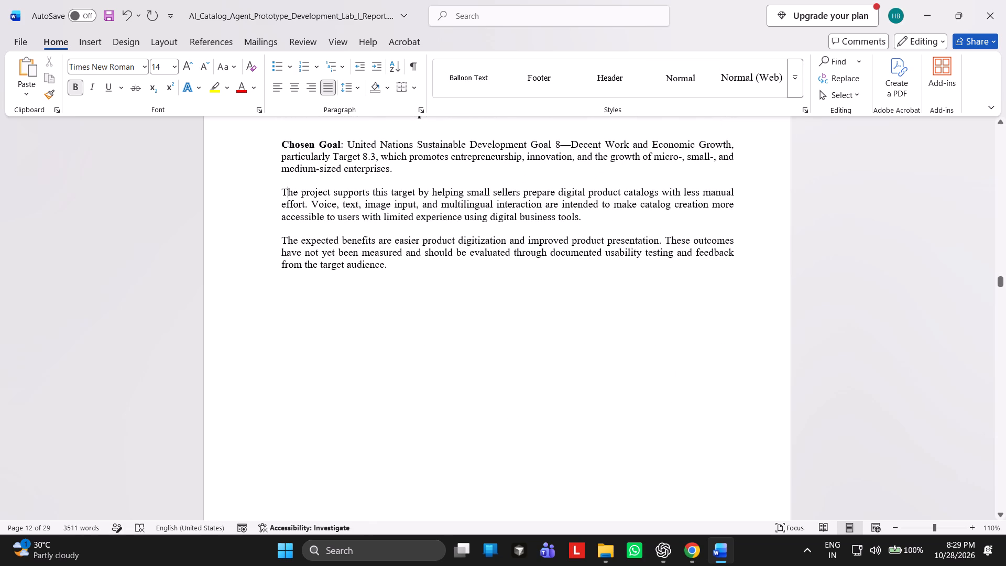
key("Left")
key("BackSpace")
key("Down")
key("Down")
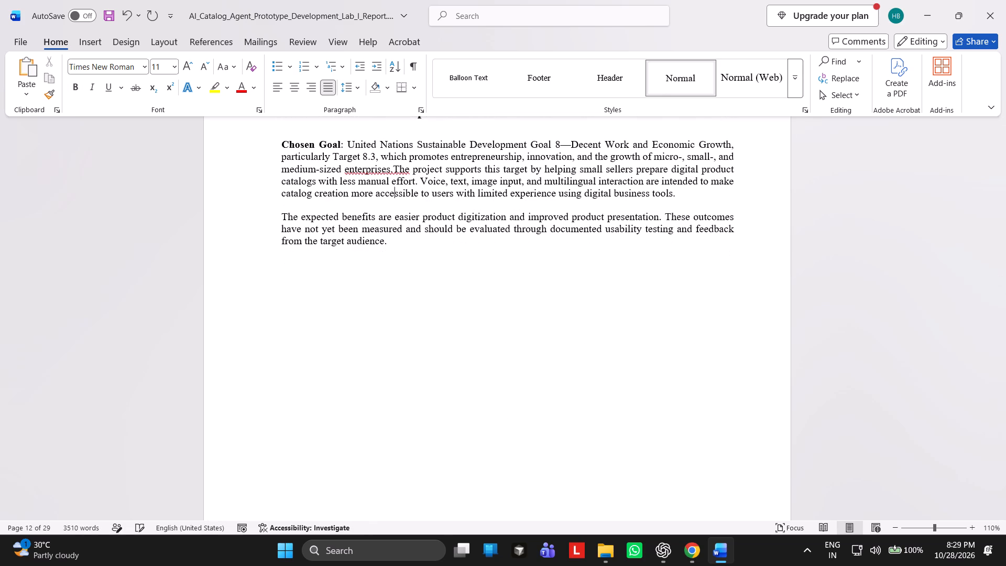
key("Down")
key("Left")
key("Left")
key("Left")
key("Left")
key("Left")
key("Left")
key("Left")
key("Left")
key("Left")
key("Left")
key("Left")
key("Left")
key("Left")
key("Left")
key("Left")
key("Left")
key("Left")
key("Left")
key("Left")
key("Left")
key("Left")
key("Left")
key("BackSpace")
key("space")
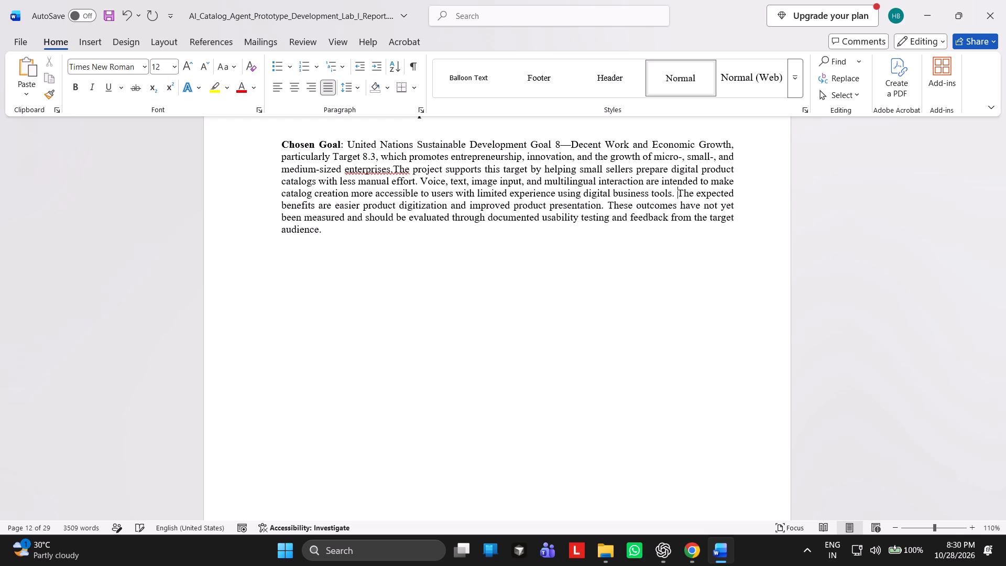
left_click(395, 173)
key("space")
Delete the extra blank lines above the CHAPTER 4 heading at the top of its page.
scroll(395, 173, "down", 1)
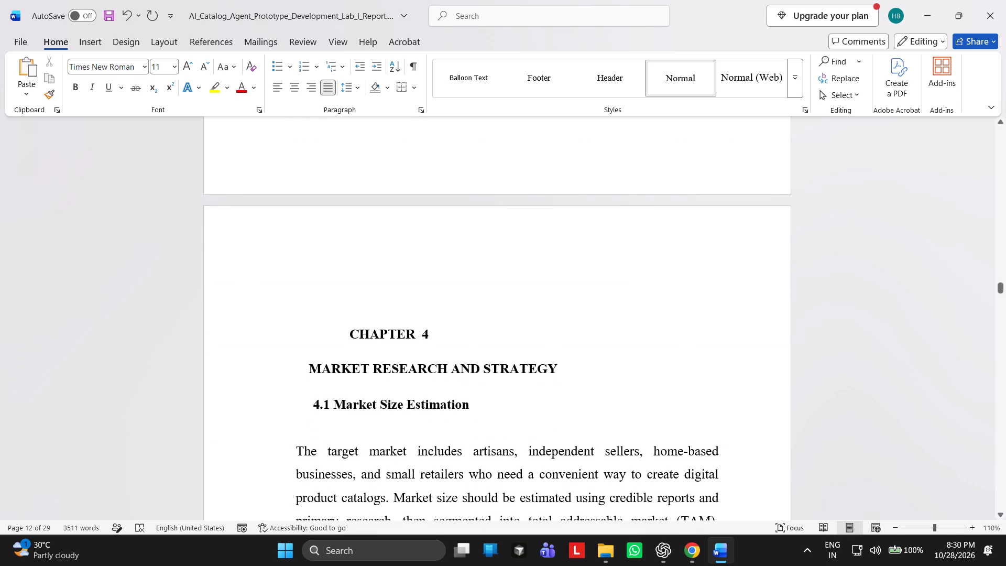
left_click(348, 292)
key("BackSpace")
key("BackSpace")
key("BackSpace")
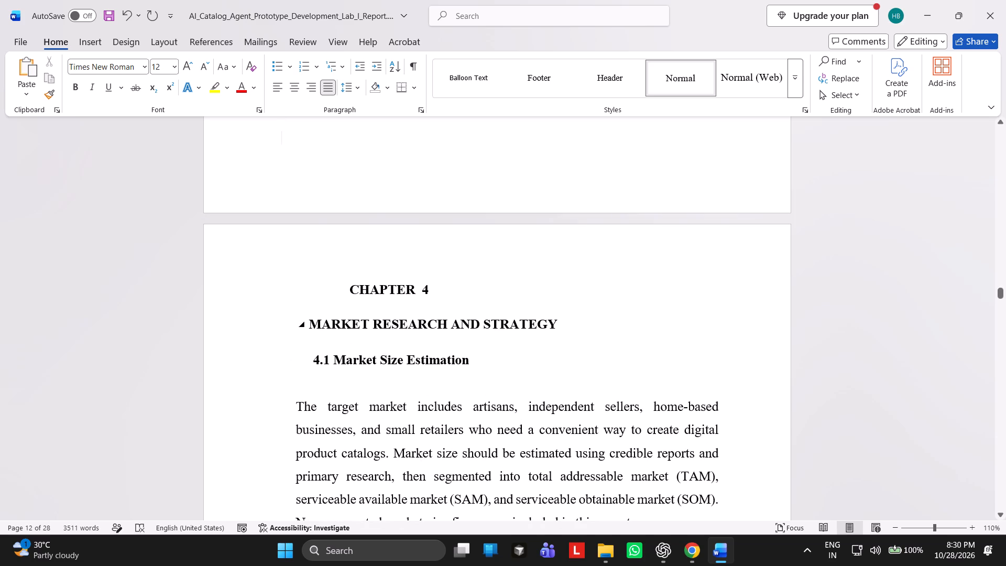
Center the CHAPTER 4 and MARKET RESEARCH AND STRATEGY lines and reduce their left indent by one level.
left_click_drag(564, 321, 374, 295)
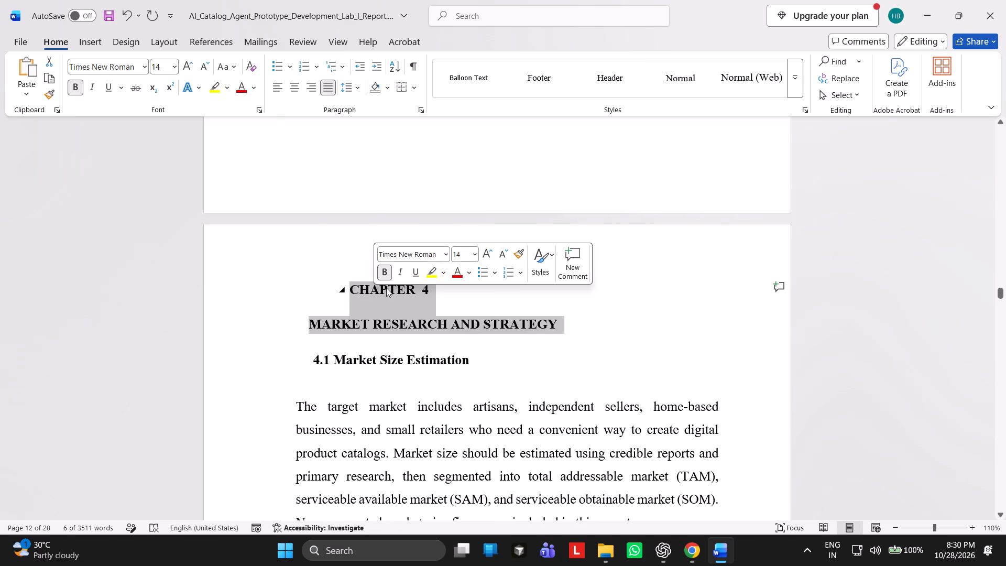
left_click(293, 87)
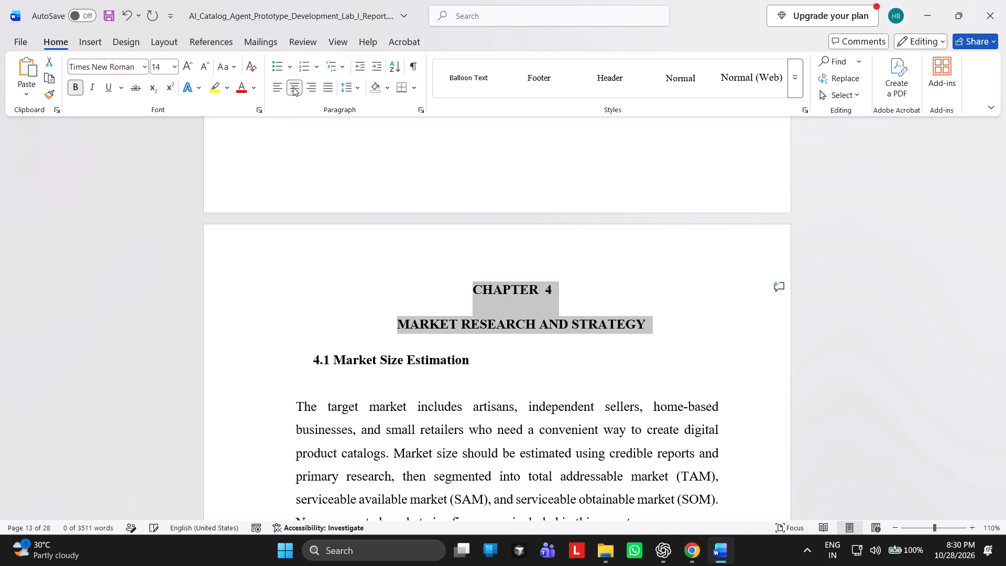
left_click(358, 64)
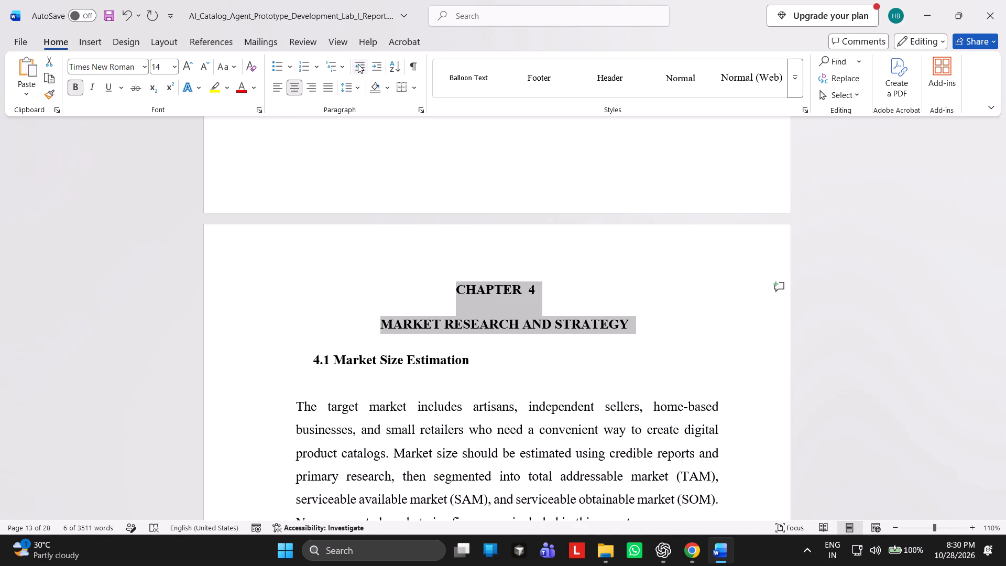
left_click(354, 64)
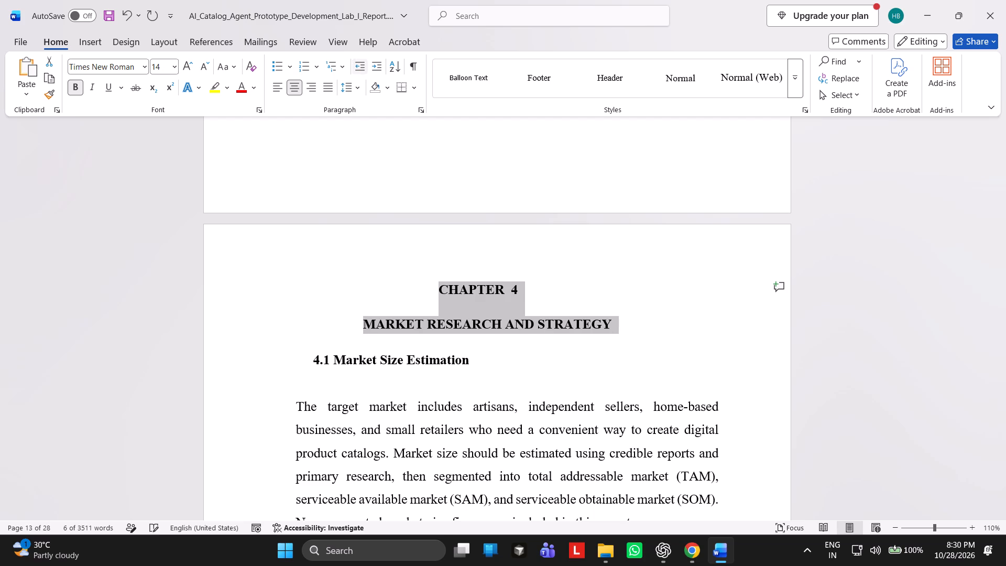
left_click(380, 67)
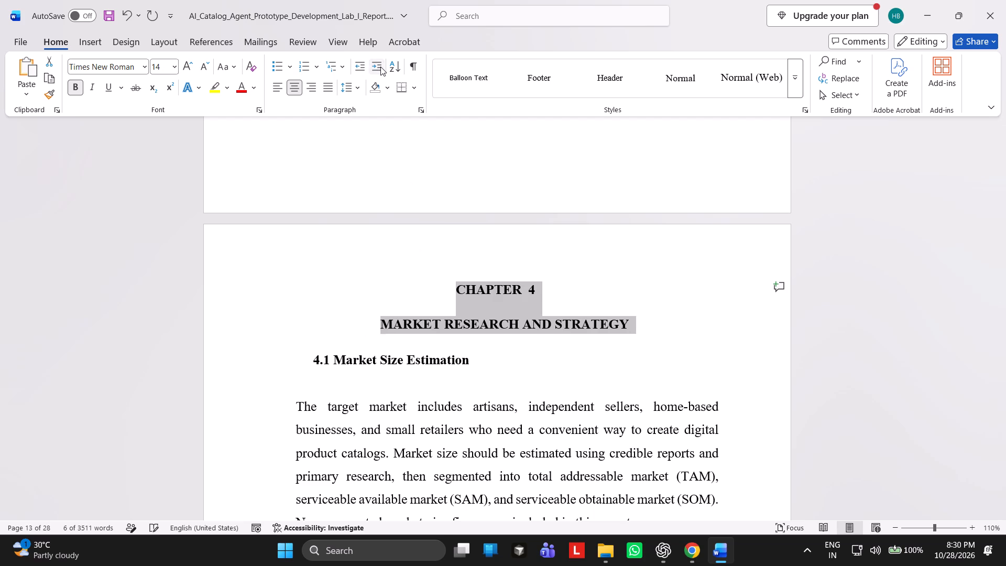
Remove the left indent of the headings 4.1 Market Size Estimation and 4.2 Target Audience and Customer Persona so they start at the margin.
scroll(427, 206, "down", 1)
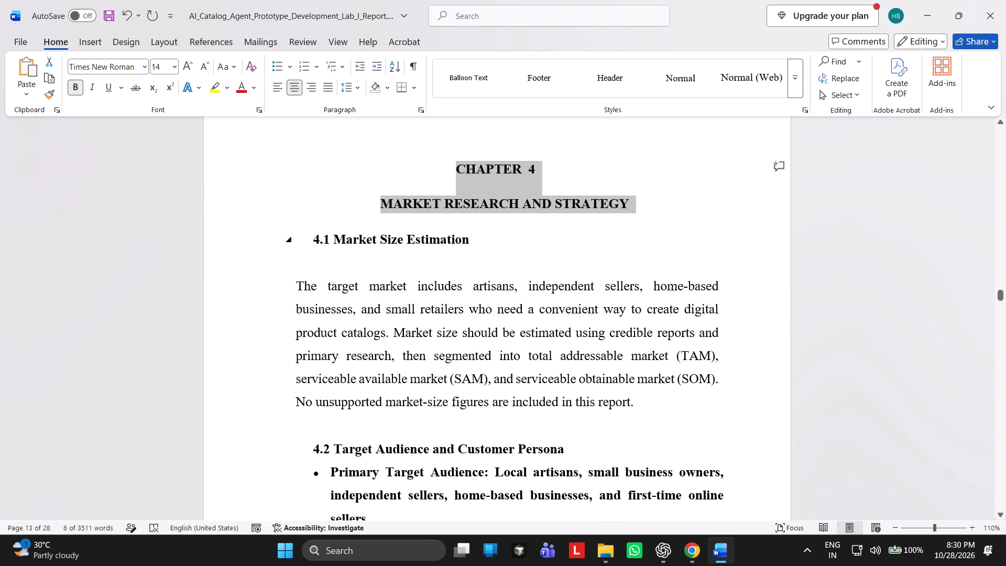
left_click(310, 241)
key("BackSpace")
key("BackSpace")
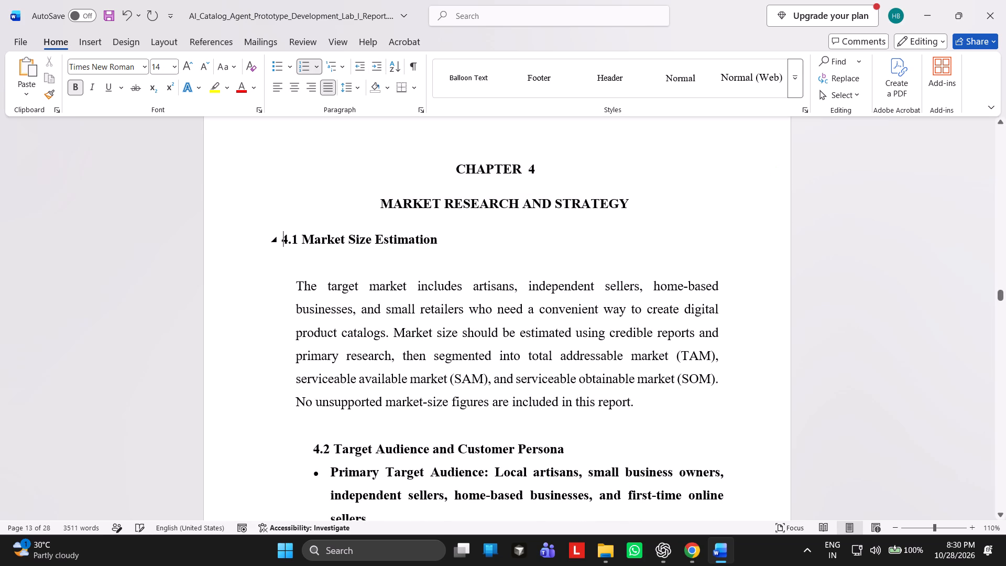
scroll(310, 241, "down", 1)
left_click(312, 314)
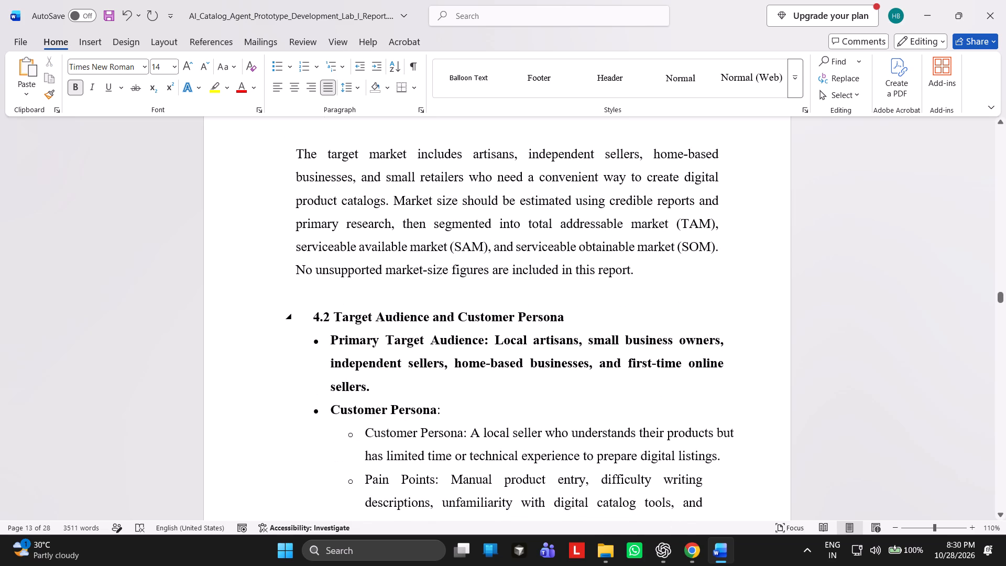
key("BackSpace")
key("BackSpace")
scroll(312, 314, "up", 1)
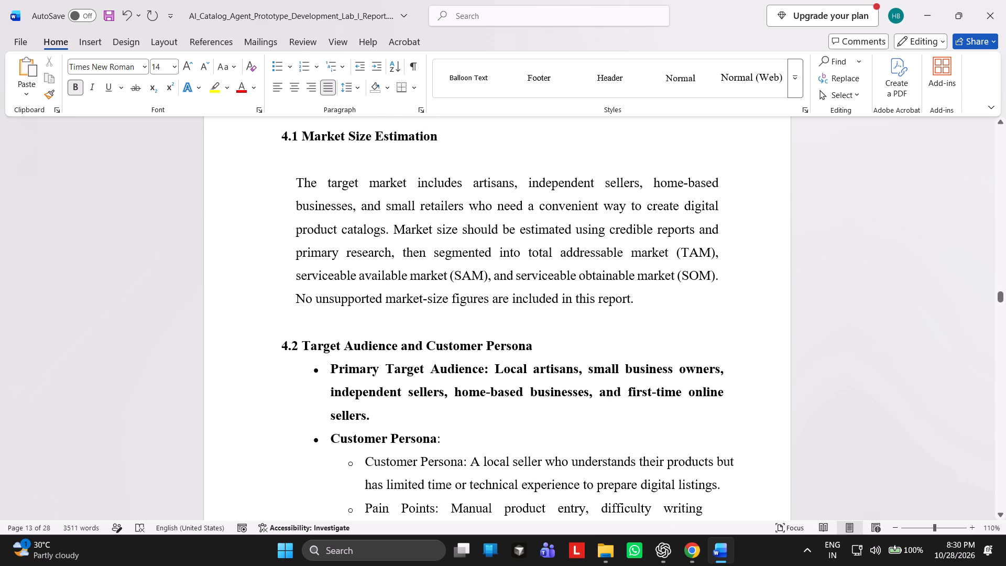
key("BackSpace")
key("Return")
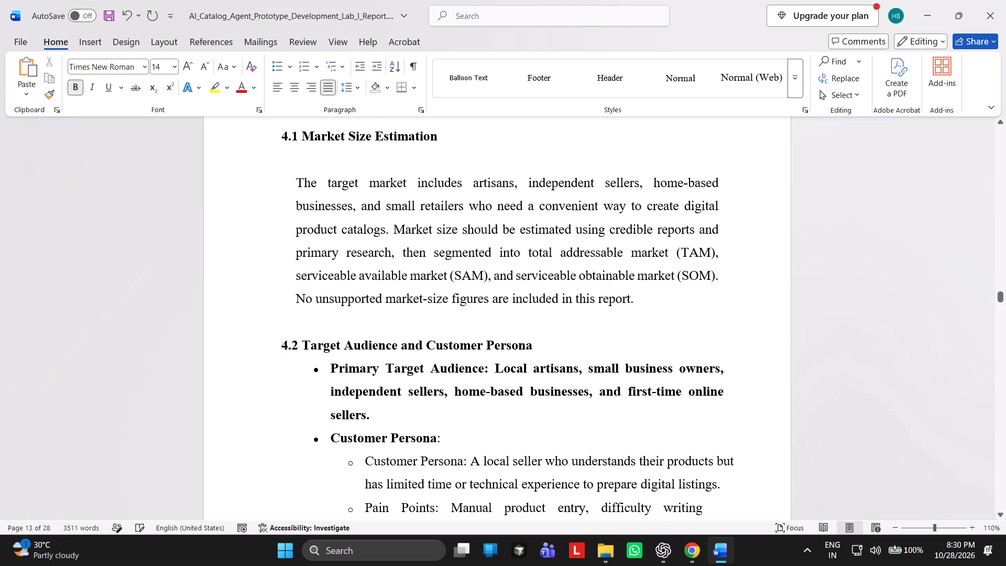
Remove the bullets from all list items under 4.2 Target Audience and Customer Persona and decrease their indent by one level.
scroll(646, 299, "down", 1)
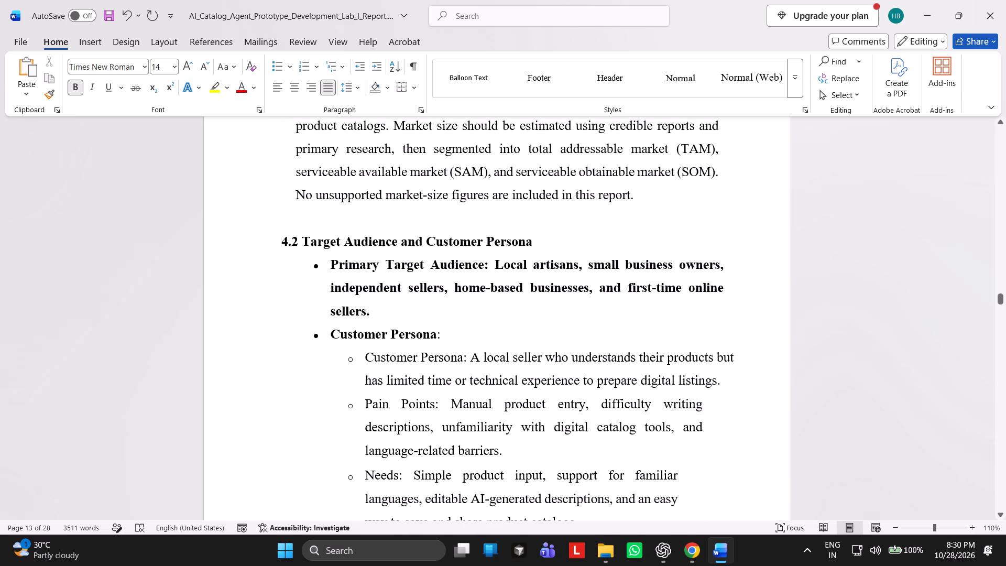
left_click_drag(329, 262, 462, 473)
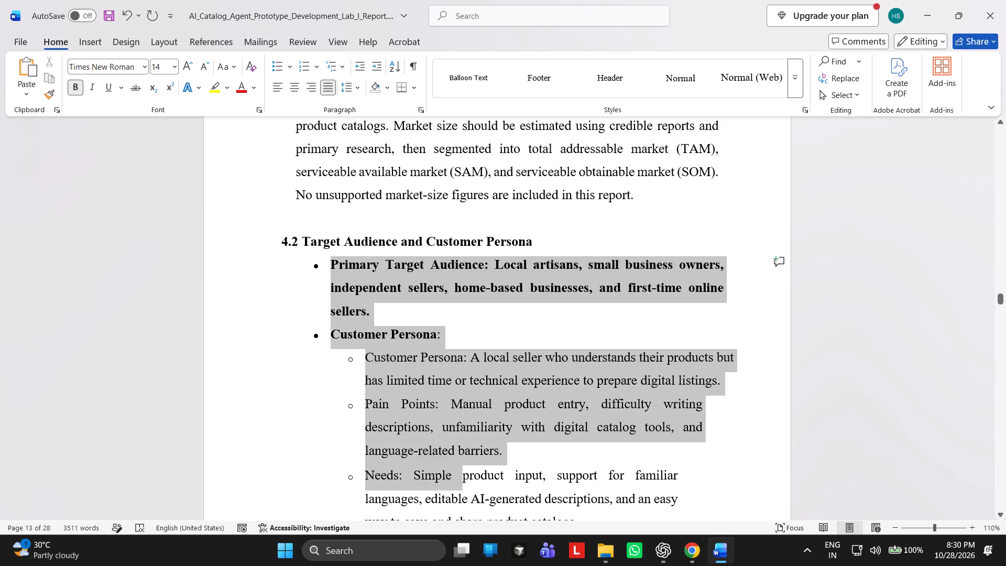
left_click_drag(462, 473, 602, 409)
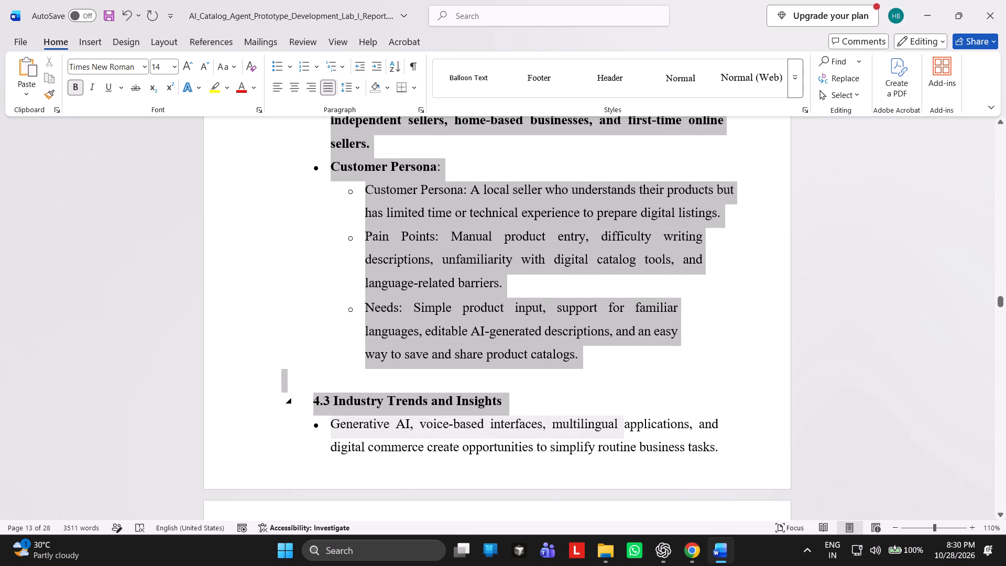
left_click_drag(602, 409, 590, 357)
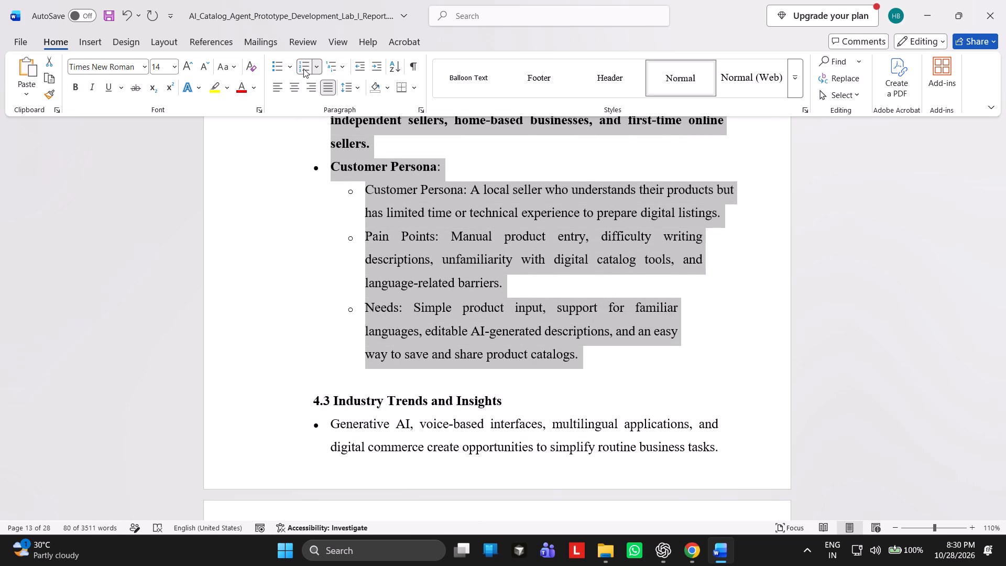
left_click(303, 69)
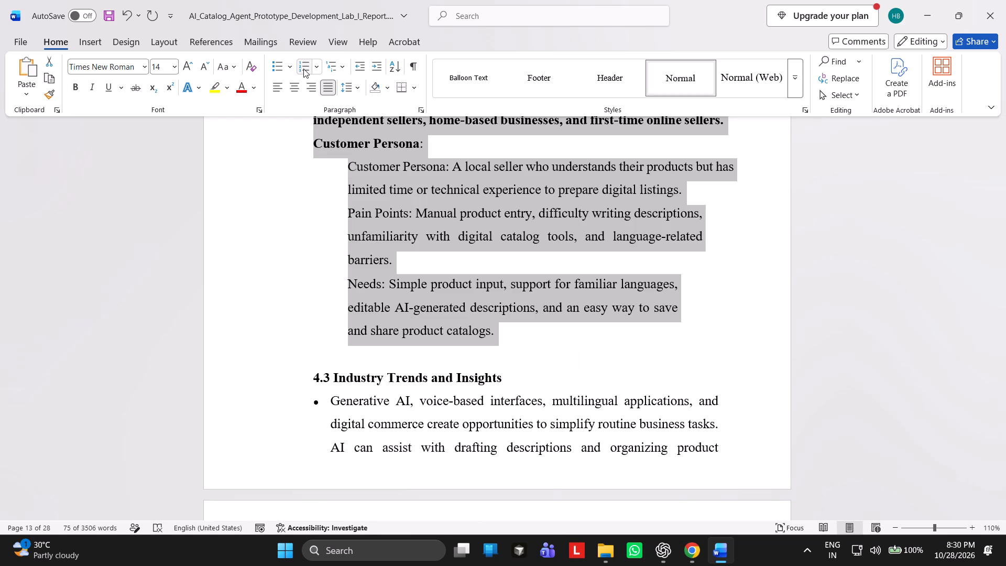
scroll(303, 69, "up", 1)
left_click(362, 71)
left_click(397, 240)
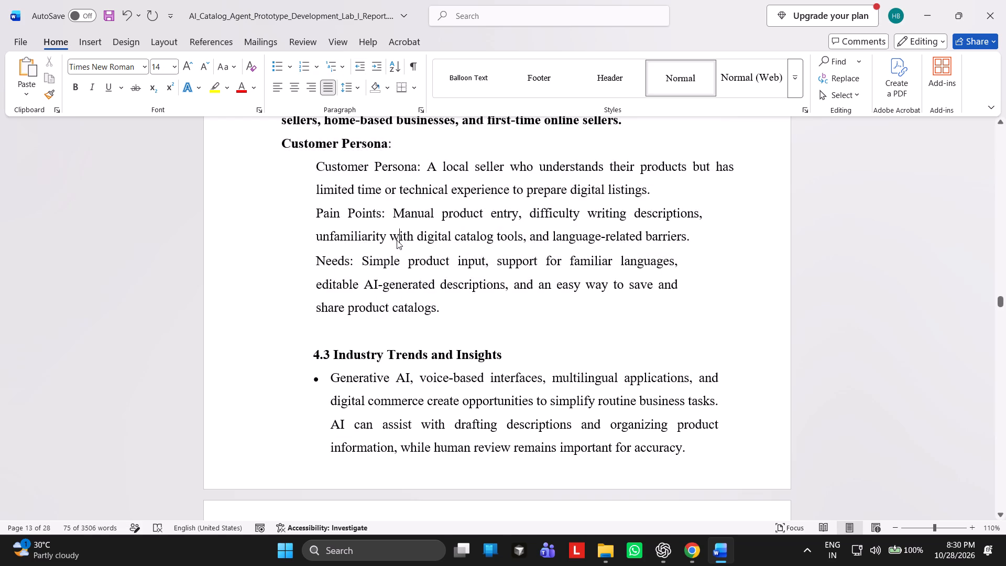
Remove the bold from the description after Primary Target Audience, from Local artisans to online sellers.
scroll(397, 240, "up", 1)
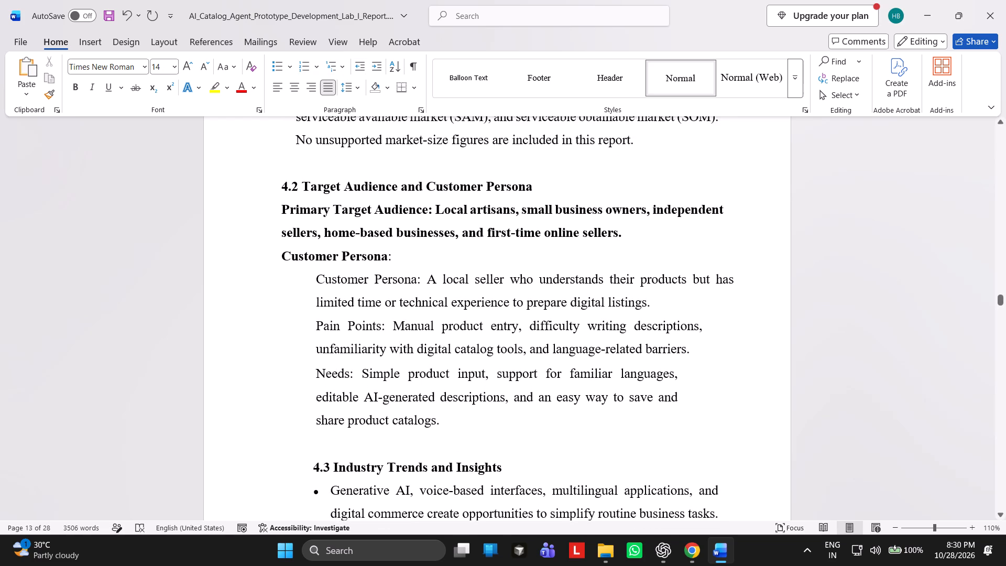
left_click_drag(436, 211, 618, 230)
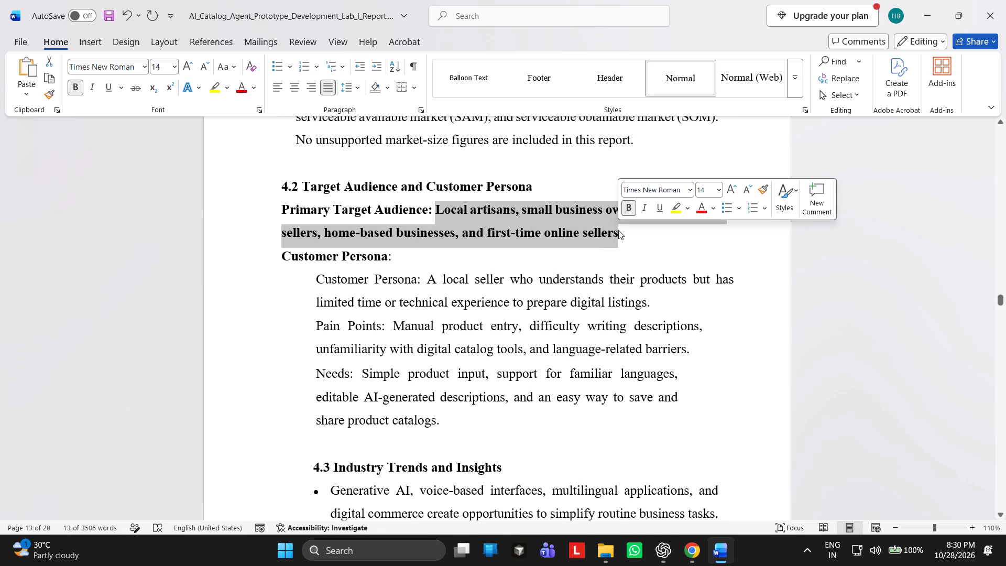
key("shift+Right")
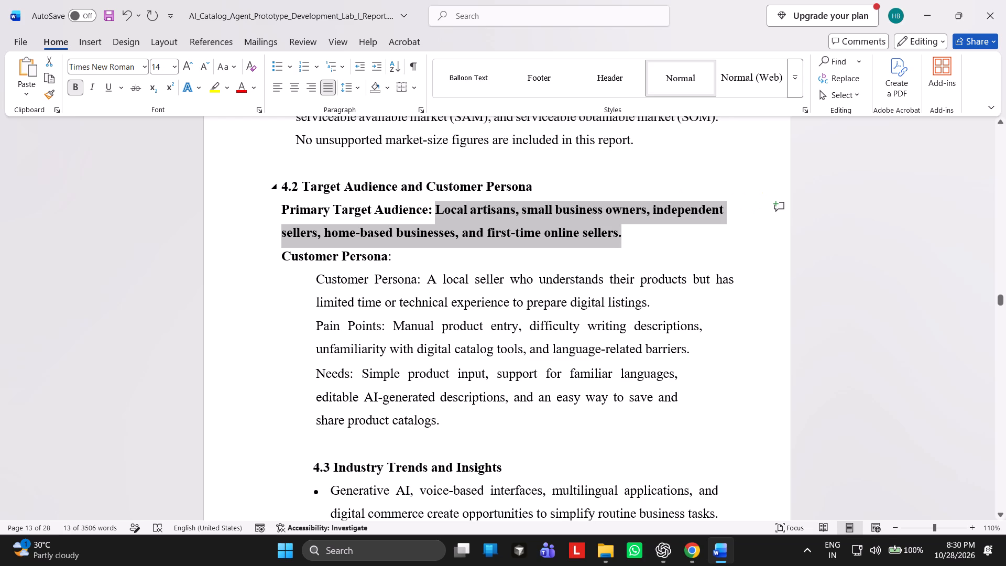
left_click(77, 85)
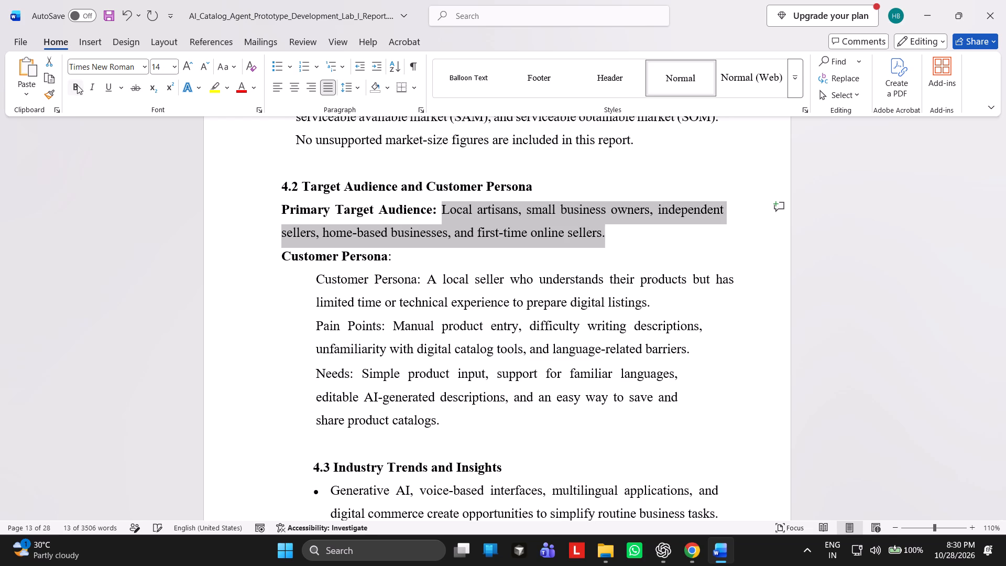
left_click(402, 272)
Make the labels Customer Persona, Pain Points and Needs bold at the start of the three indented paragraphs under 4.2.
scroll(402, 272, "down", 1)
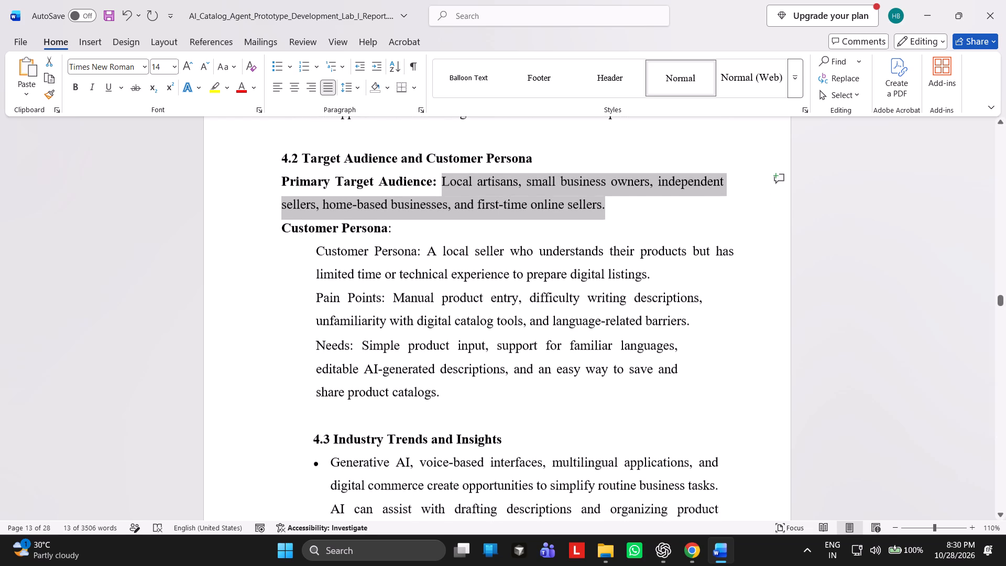
left_click_drag(414, 253, 324, 251)
key("ctrl+b")
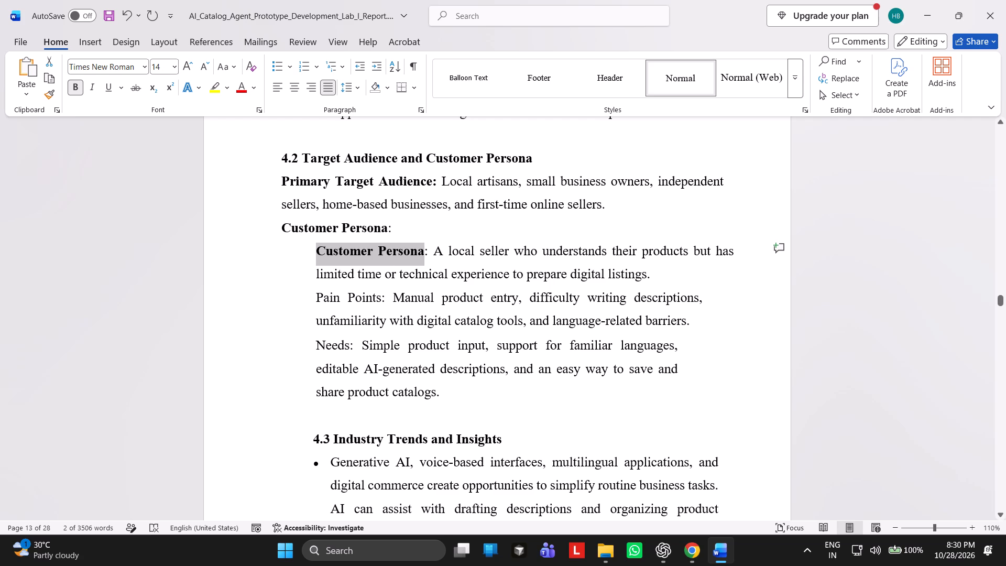
left_click_drag(380, 301, 316, 297)
key("ctrl+b")
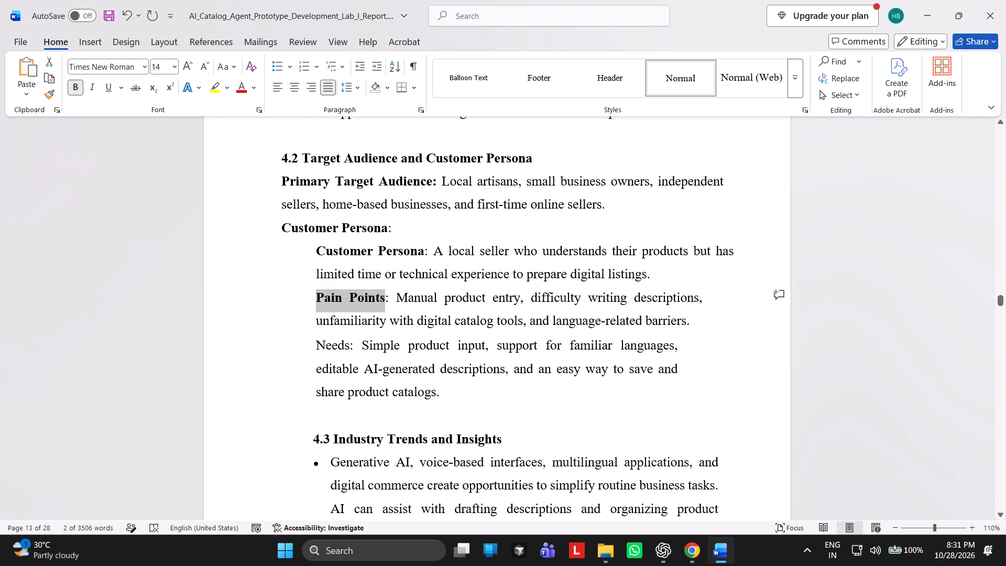
left_click_drag(350, 350, 321, 346)
key("ctrl+b")
Remove the left indent of the headings 4.3 Industry Trends and Insights and 4.4 Competition Analysis so they start at the margin.
scroll(321, 346, "down", 1)
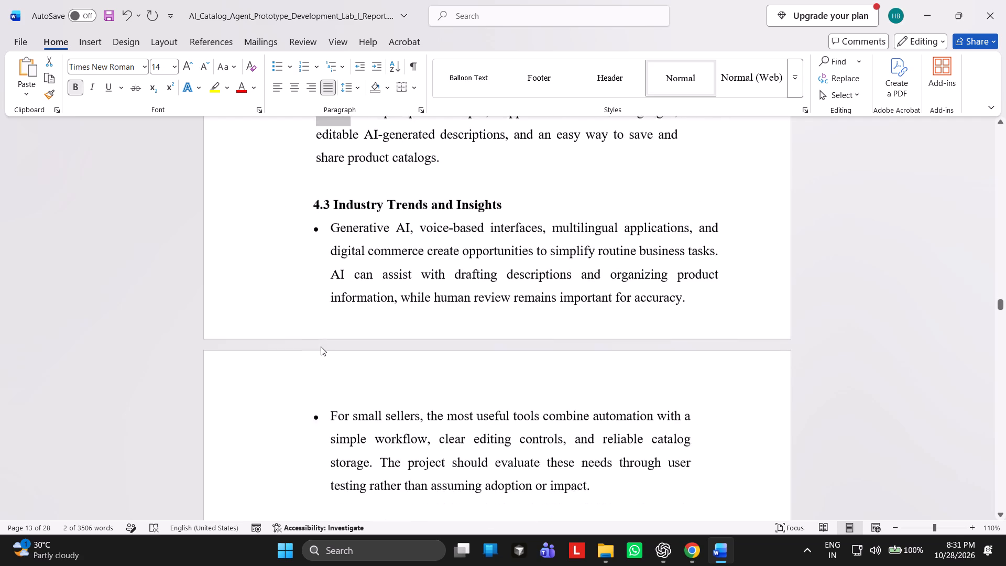
scroll(321, 346, "down", 1)
scroll(314, 194, "up", 1)
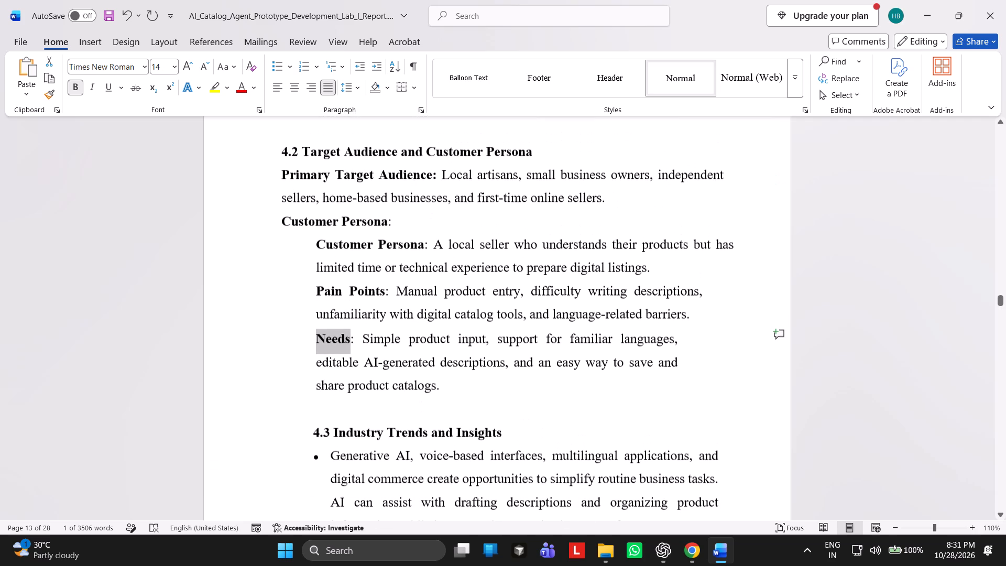
left_click(313, 439)
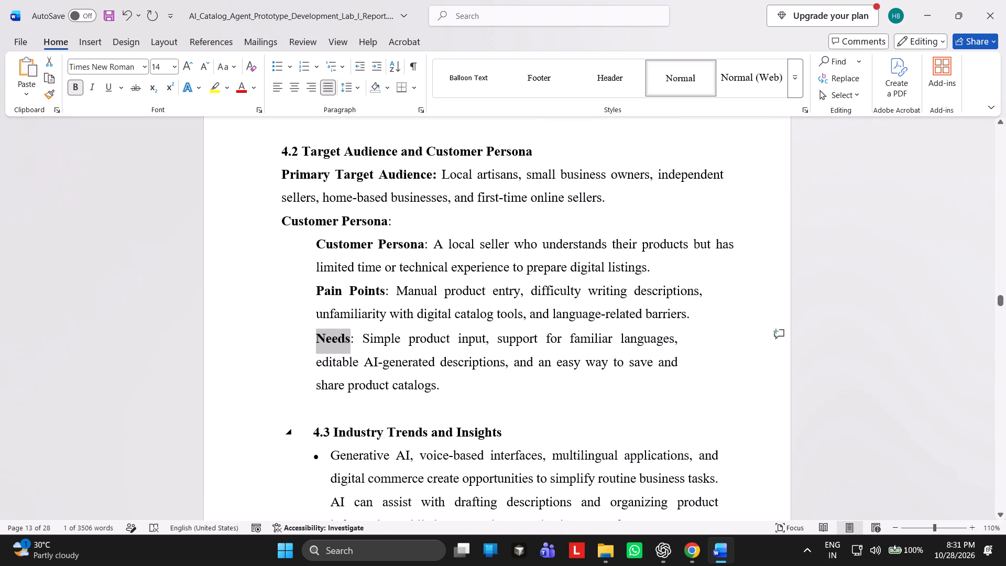
key("BackSpace")
key("BackSpace")
scroll(313, 439, "down", 1)
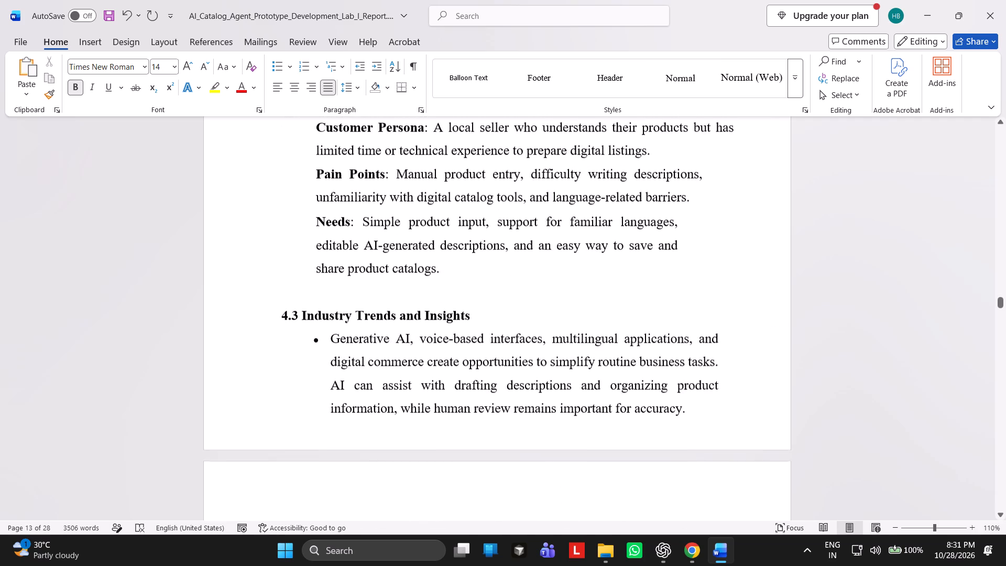
scroll(313, 439, "down", 1)
scroll(329, 378, "down", 2)
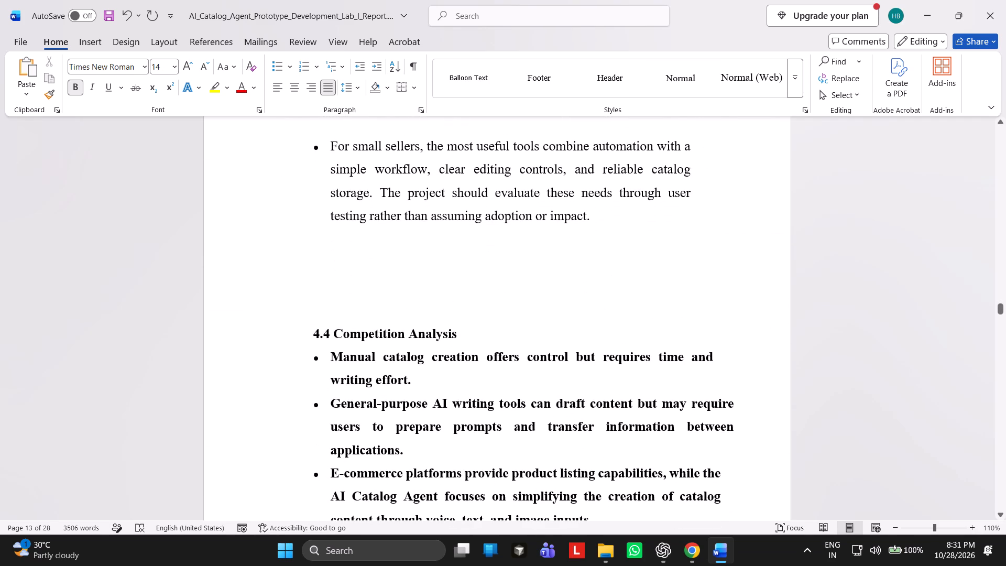
left_click(311, 332)
key("BackSpace")
key("BackSpace")
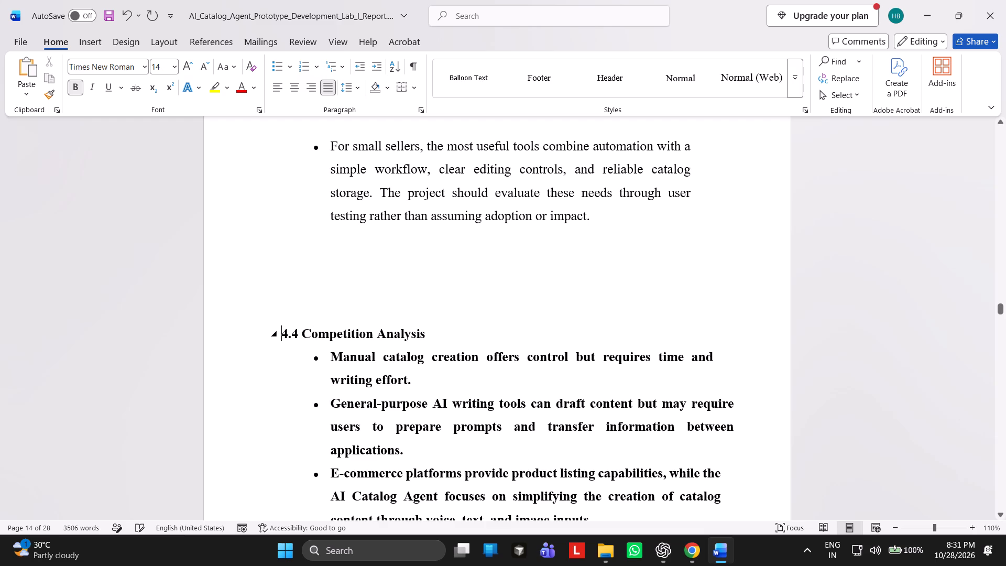
Delete two of the blank lines above the 4.4 Competition Analysis heading.
key("BackSpace")
key("BackSpace")
Remove the bold from all three bullet points under 4.4 Competition Analysis.
scroll(311, 332, "down", 1)
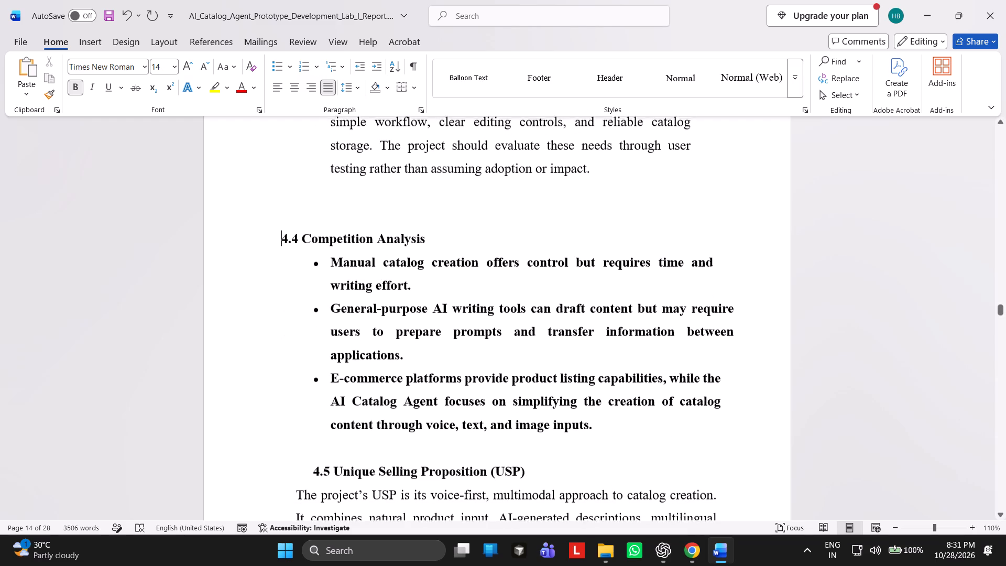
left_click_drag(329, 256, 601, 406)
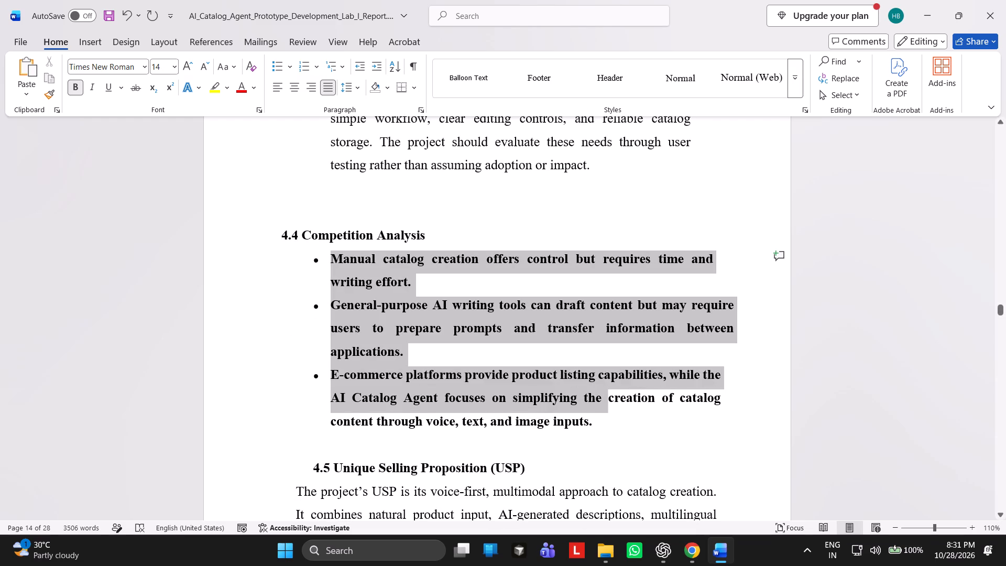
left_click_drag(601, 406, 594, 421)
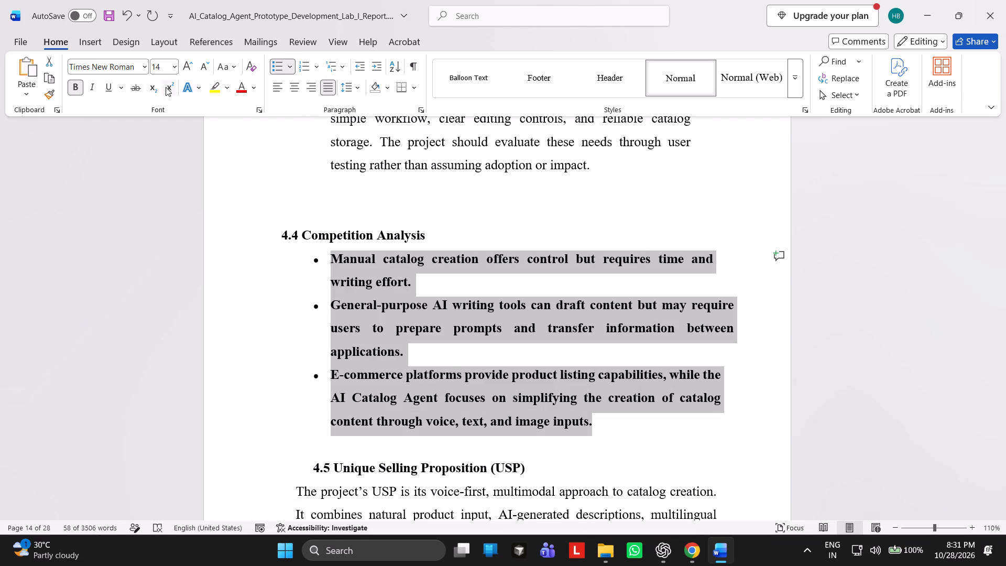
left_click(75, 84)
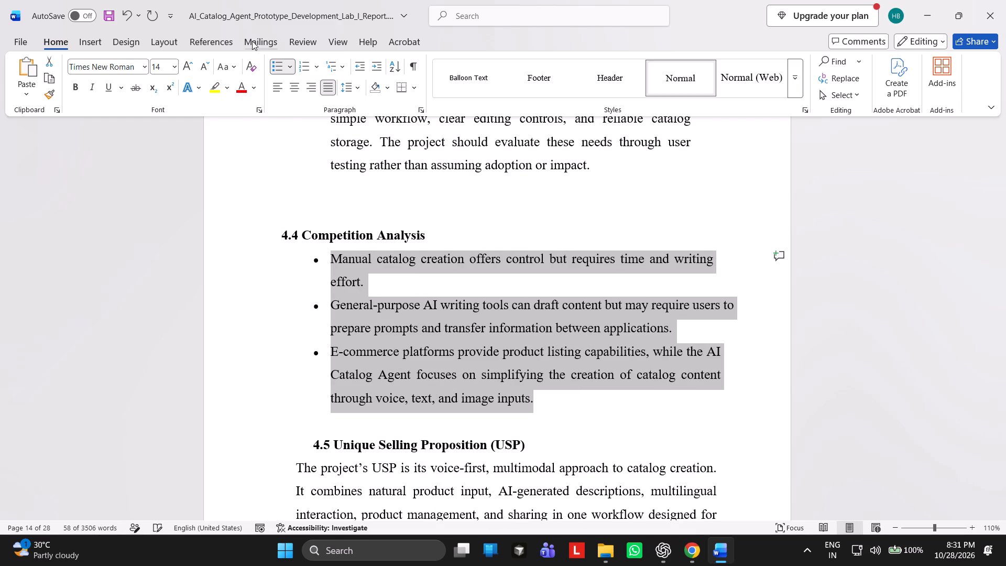
Reapply standard round bullets to the three points under 4.4 and shift the list slightly left toward the heading.
left_click(279, 64)
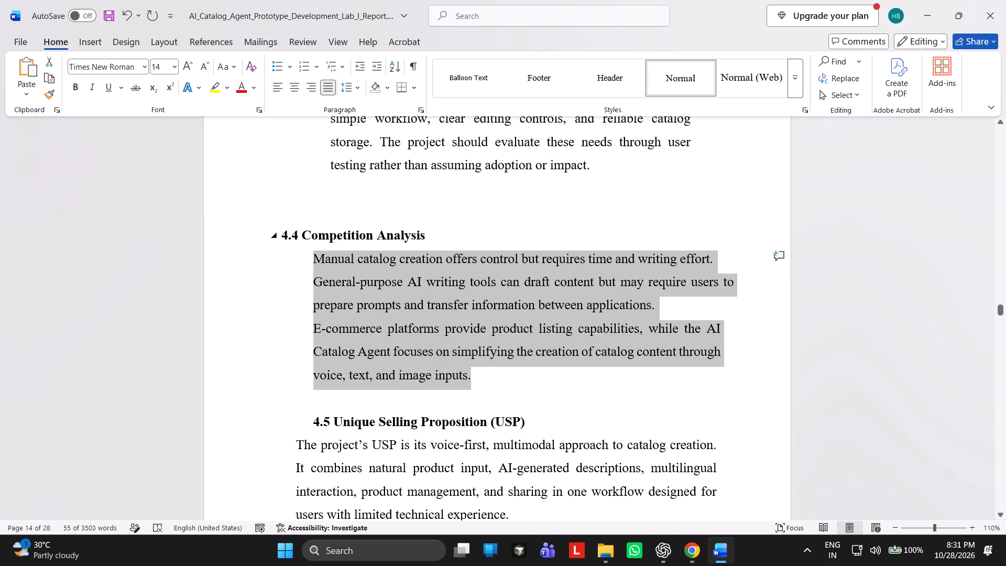
left_click(277, 68)
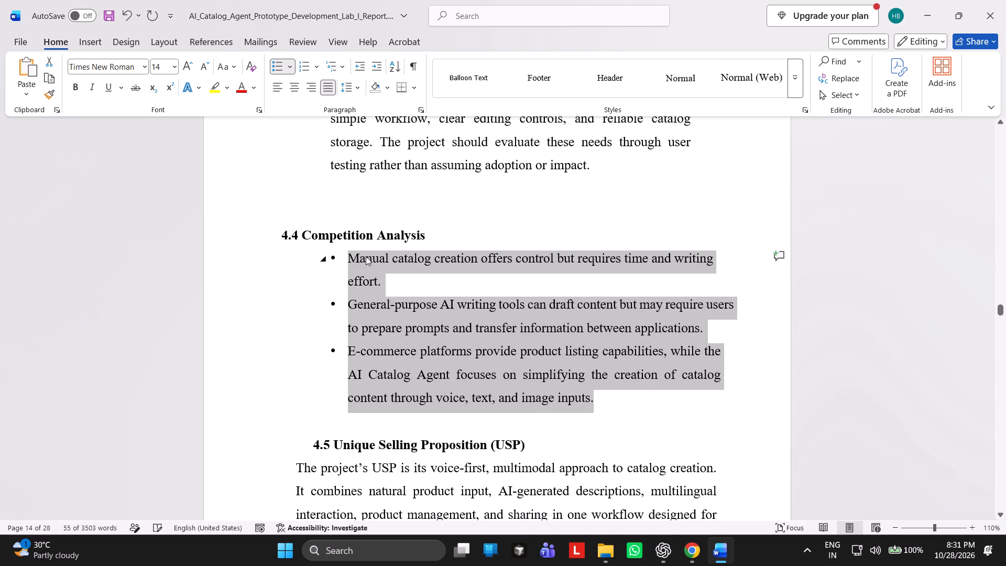
left_click(331, 239)
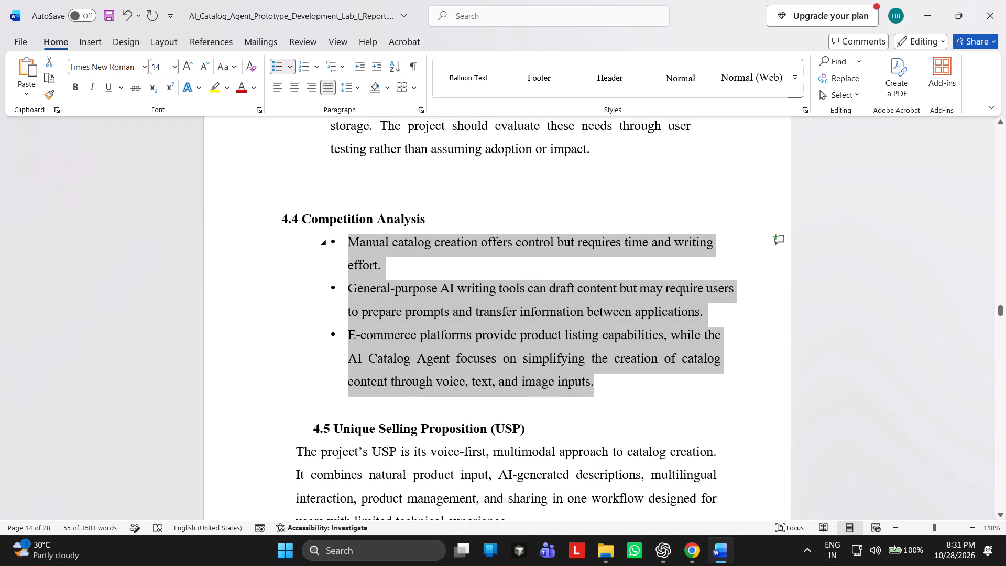
left_click(334, 245)
left_click_drag(334, 245, 314, 243)
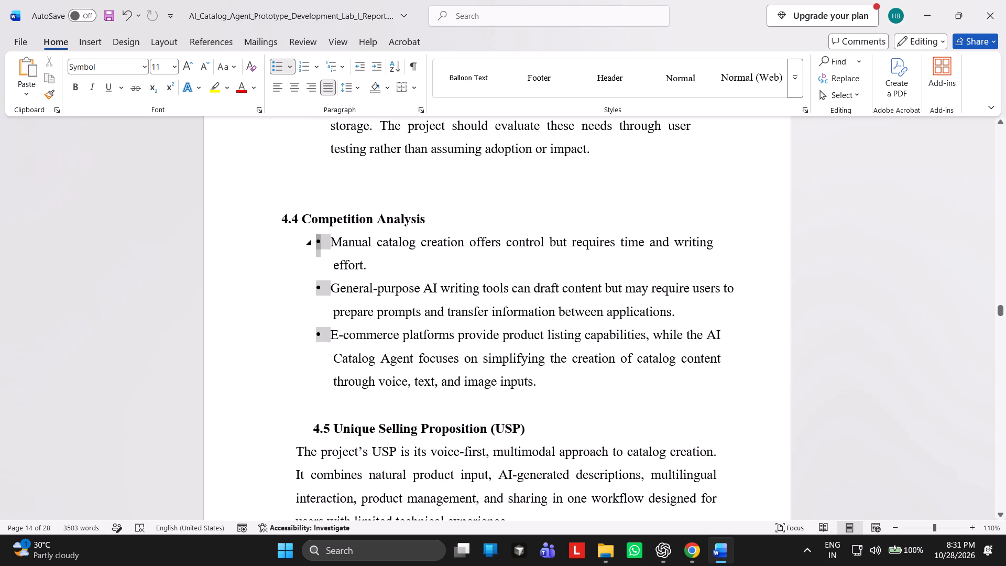
Remove the left indent of the heading 4.5 Unique Selling Proposition (USP) so it starts at the margin.
scroll(376, 339, "down", 1)
left_click(315, 317)
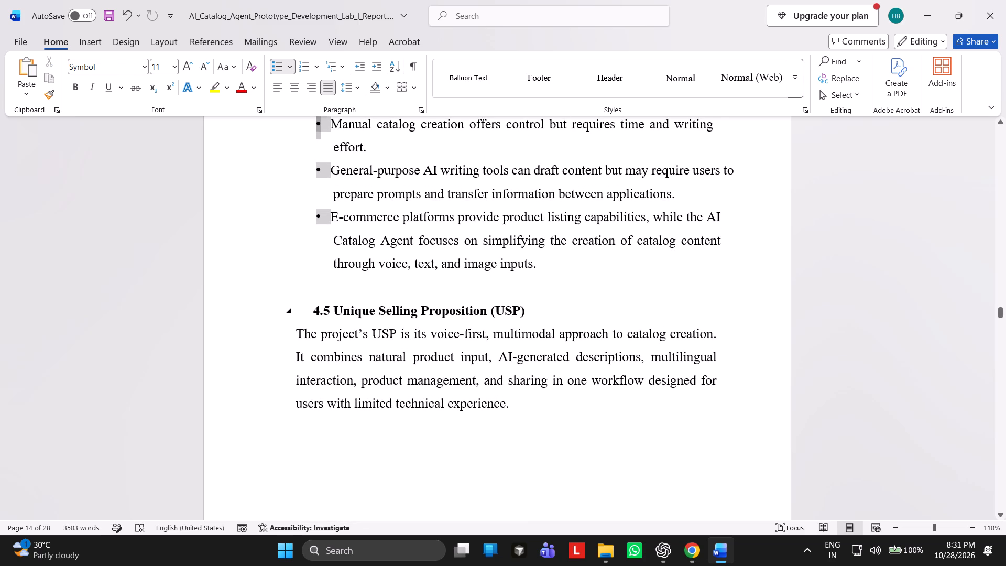
key("BackSpace")
key("BackSpace")
Delete the indent and the blank space before CHAPTER 5 so the heading directly follows the 4.5 paragraph at the margin.
scroll(315, 317, "down", 1)
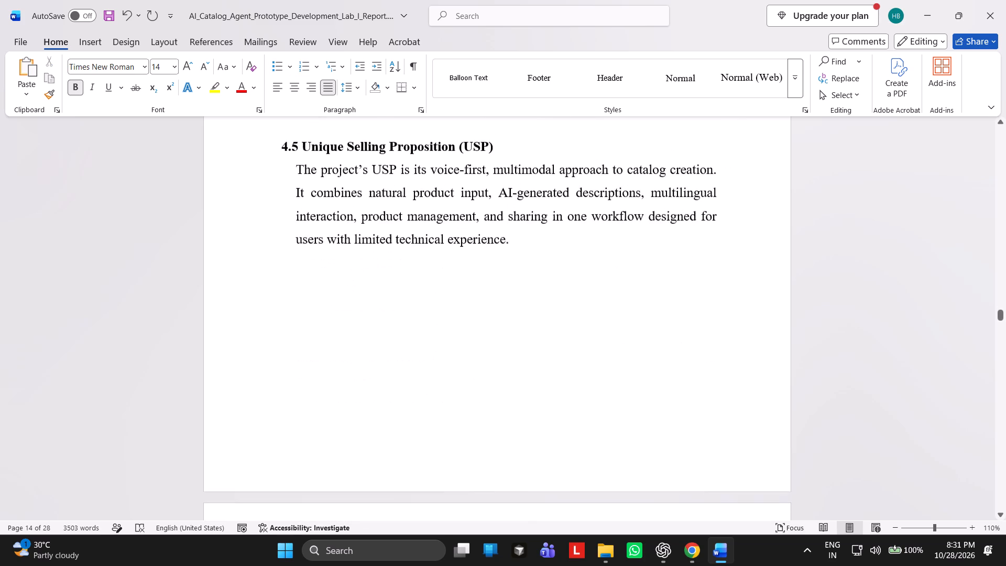
scroll(315, 317, "down", 2)
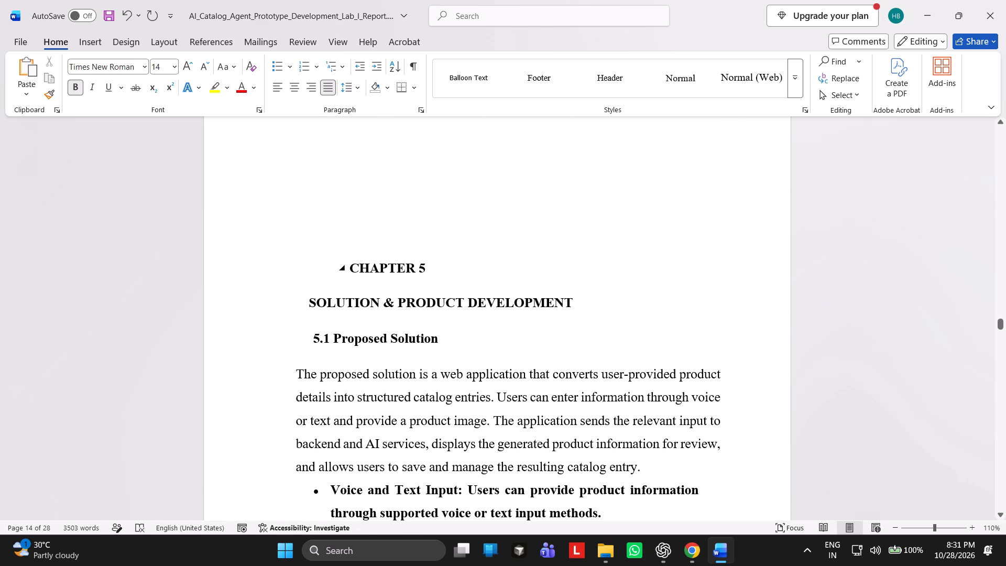
left_click(349, 265)
key("BackSpace")
key("BackSpace")
key("BackSpace")
key("BackSpace")
key("BackSpace")
key("BackSpace")
key("BackSpace")
key("BackSpace")
key("BackSpace")
key("BackSpace")
key("BackSpace")
key("BackSpace")
key("BackSpace")
Insert six blank lines before the CHAPTER 5 heading to push it to the top of the following page.
scroll(349, 265, "up", 1)
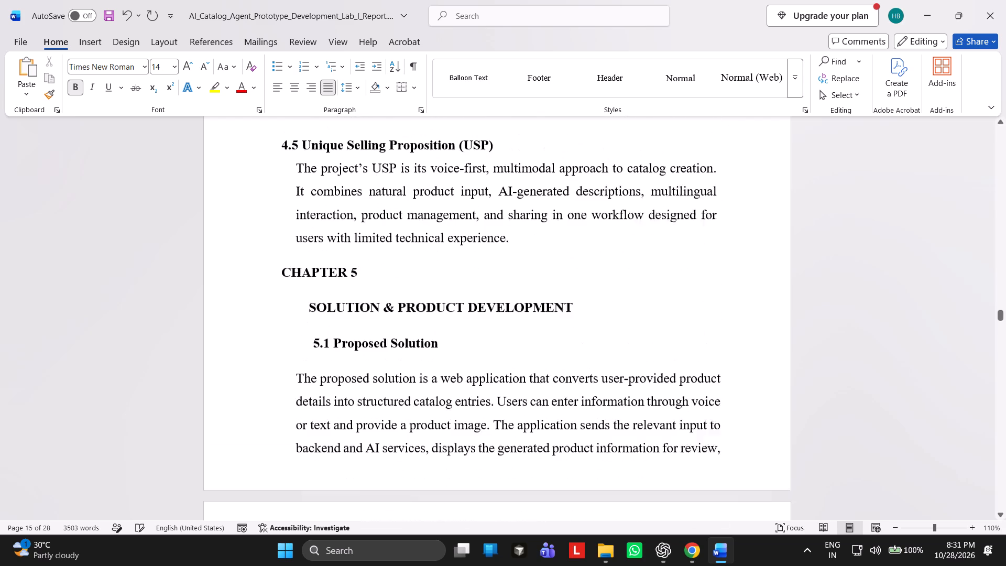
scroll(349, 265, "up", 1)
key("Return")
key("Return")
key("Return")
key("Return")
key("Return")
key("Return")
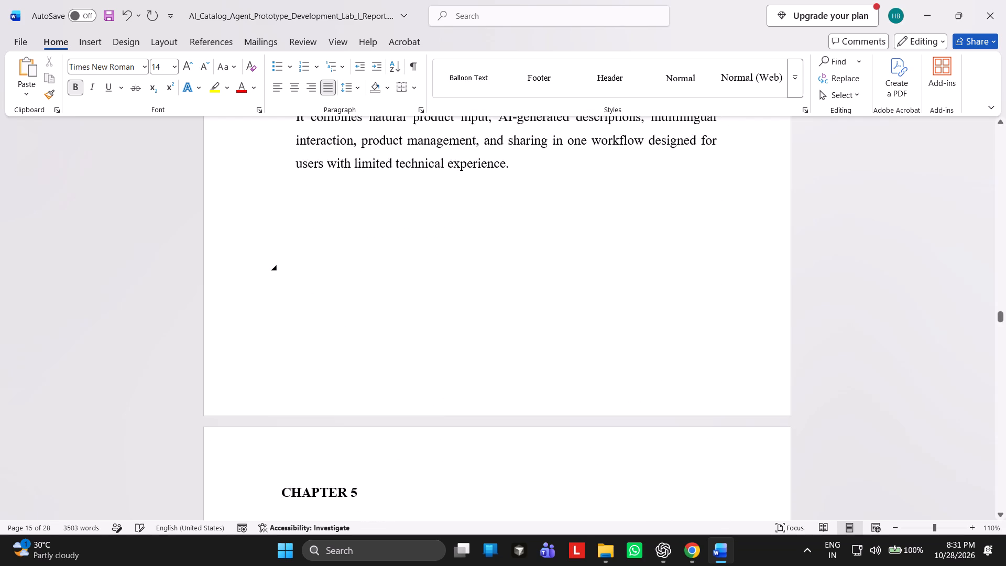
Centre the CHAPTER 5 and SOLUTION & PRODUCT DEVELOPMENT title lines and increase their indent by one level.
scroll(349, 265, "down", 1)
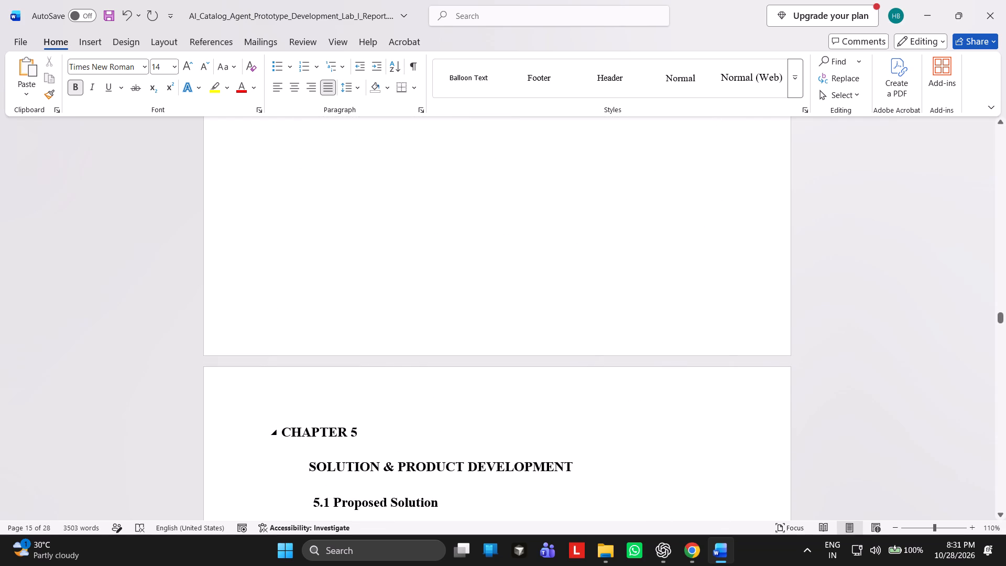
left_click_drag(583, 464, 305, 426)
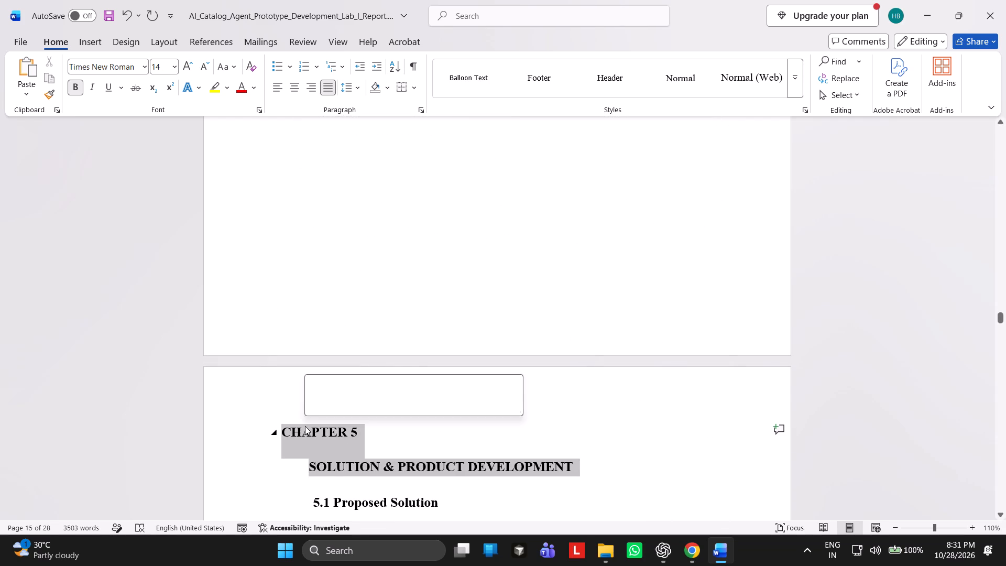
left_click(290, 86)
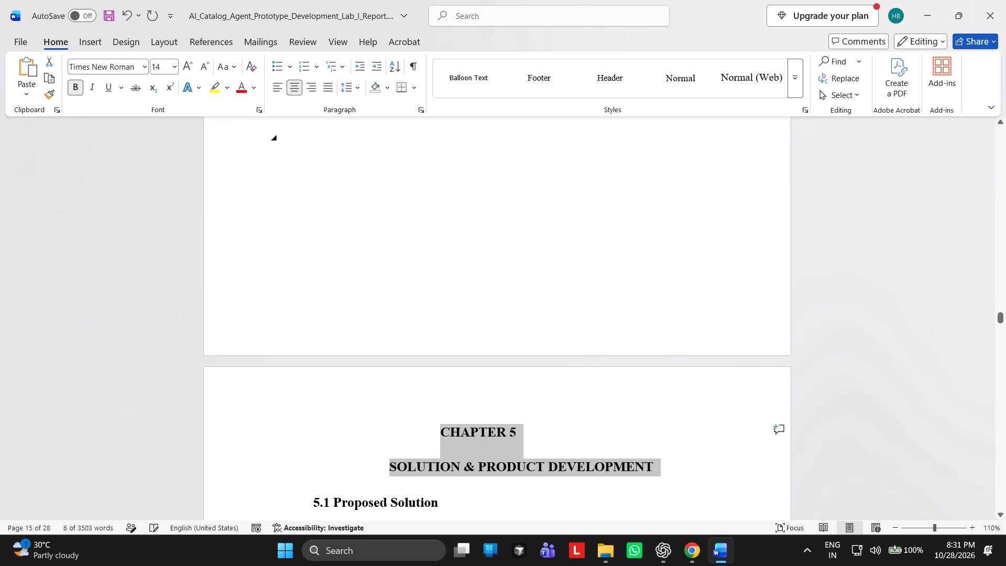
left_click(377, 64)
Reset the alignment of SOLUTION & PRODUCT DEVELOPMENT and insert eight leading spaces to position it centrally beneath CHAPTER 5.
left_click(401, 465)
key("BackSpace")
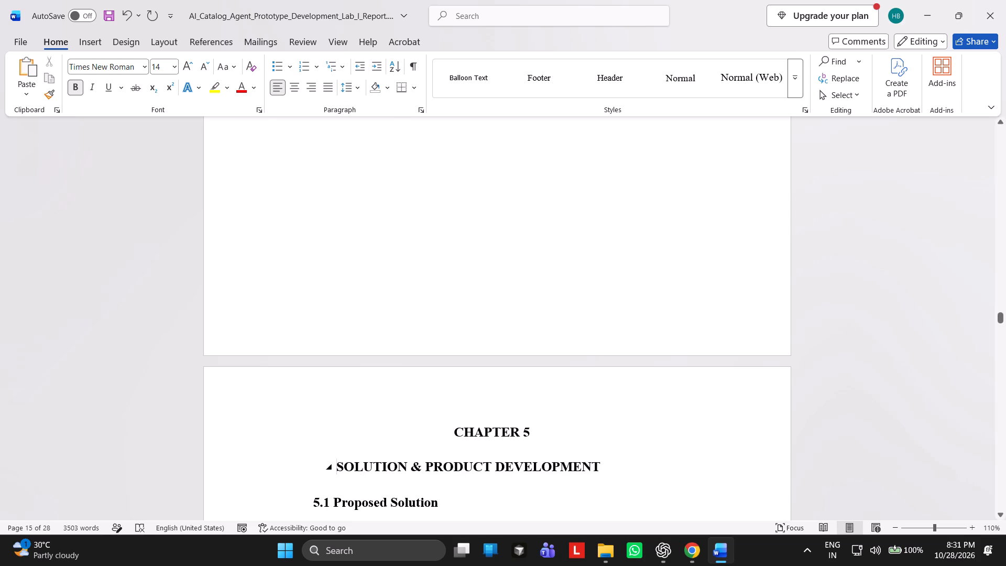
key("space")
key("space")
key("space")
key("space")
key("space")
key("space")
key("space")
key("space")
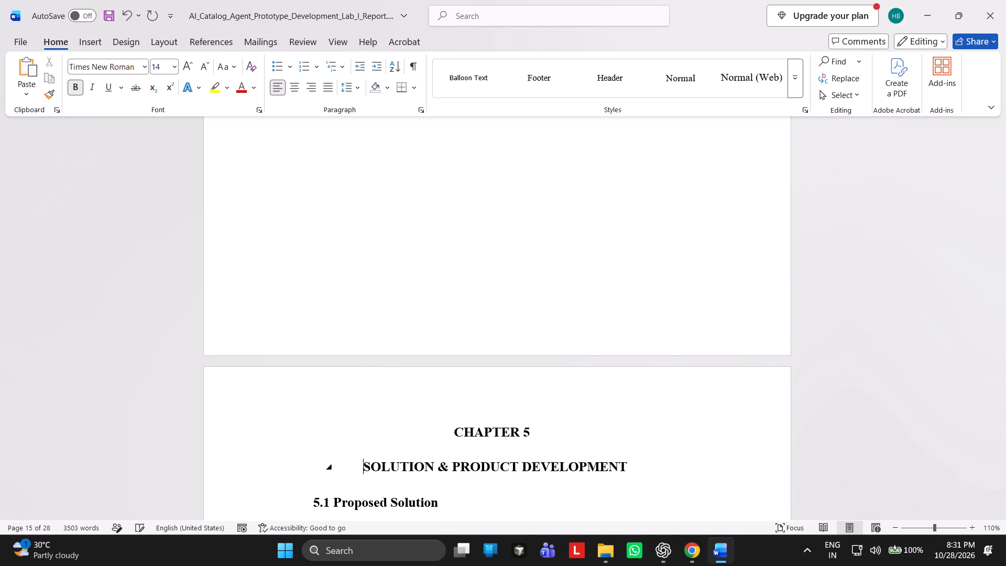
Move the heading 5.1 Proposed Solution to the left margin, keeping it on its own line below the chapter title.
scroll(401, 465, "down", 2)
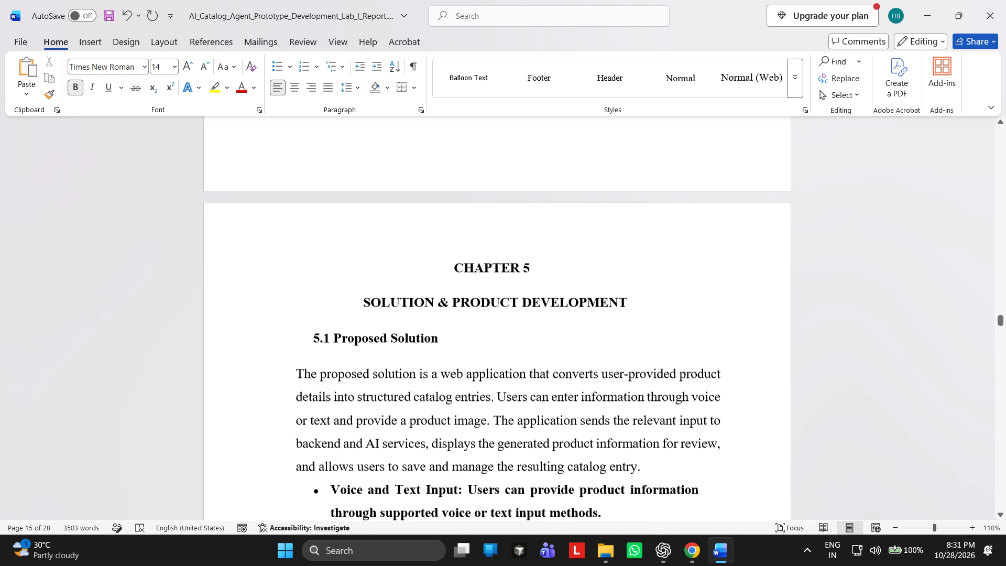
left_click(313, 336)
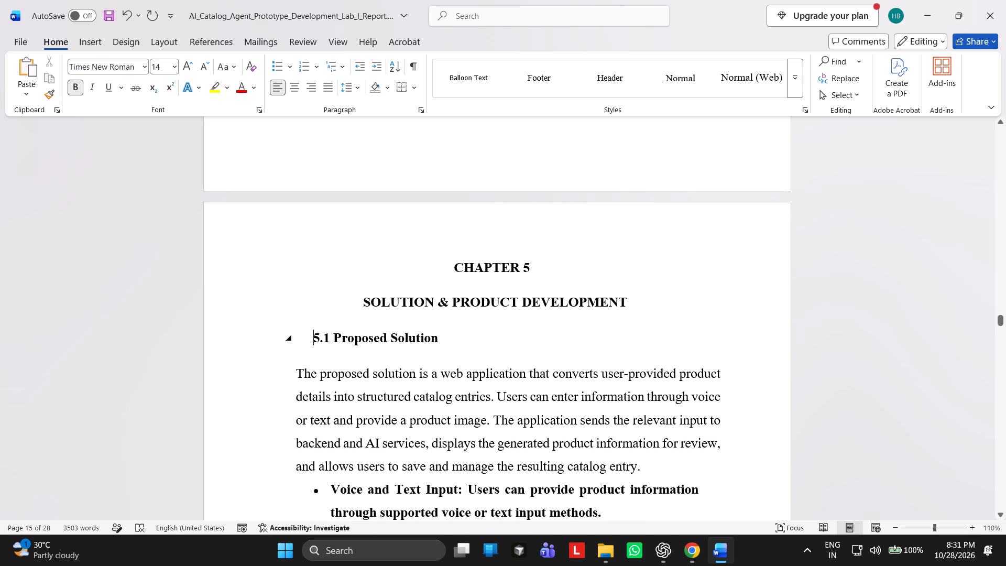
key("BackSpace")
key("BackSpace")
key("BackSpace")
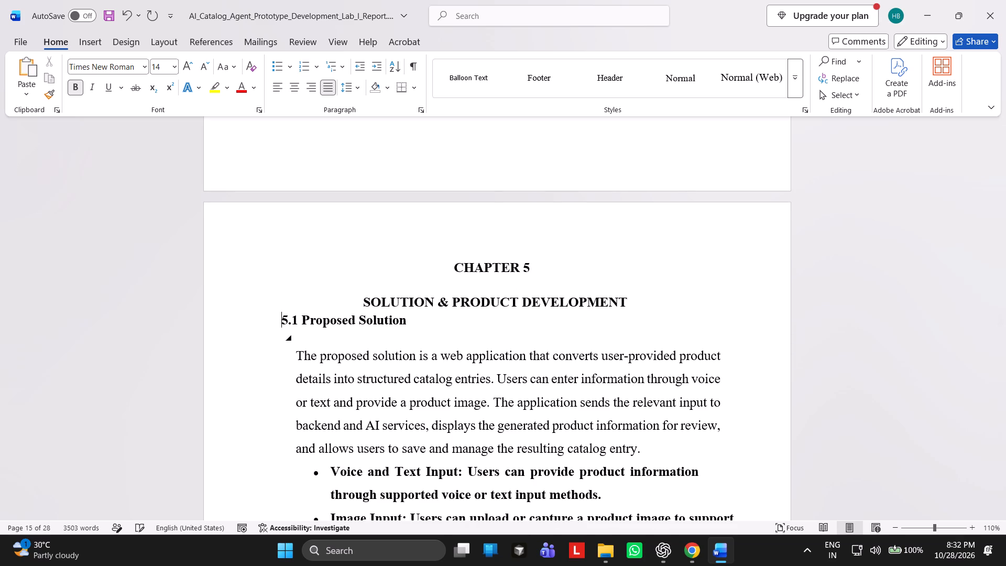
key("Return")
Move the heading 5.2 Product Features and Benefits to the left margin, keeping one blank line above it.
scroll(313, 336, "down", 1)
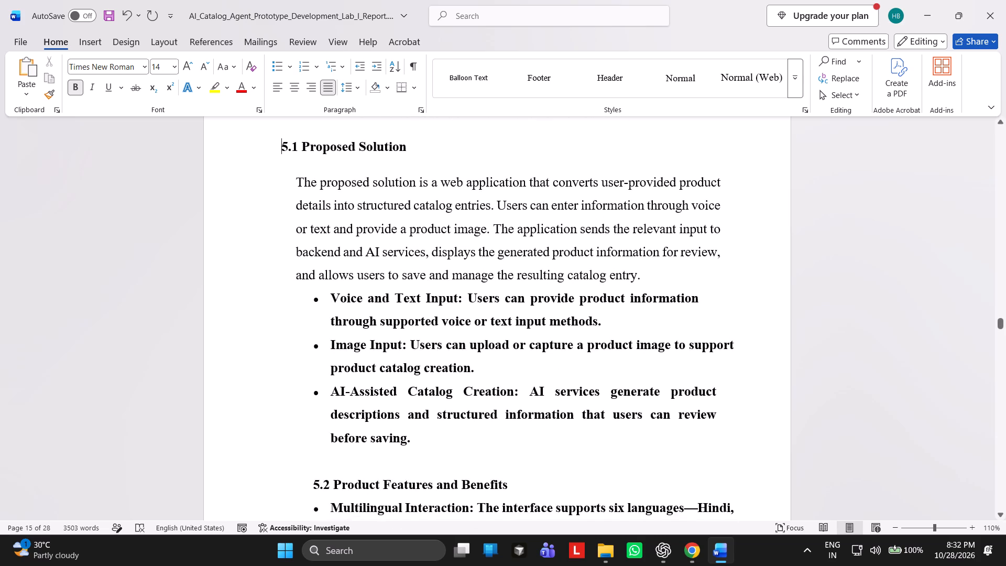
scroll(313, 336, "down", 1)
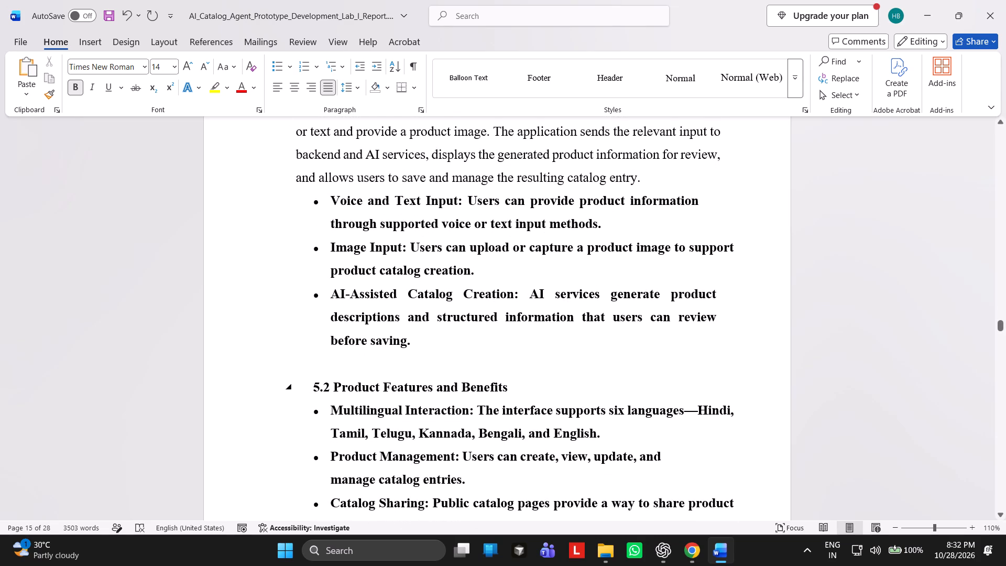
left_click(312, 382)
key("BackSpace")
key("BackSpace")
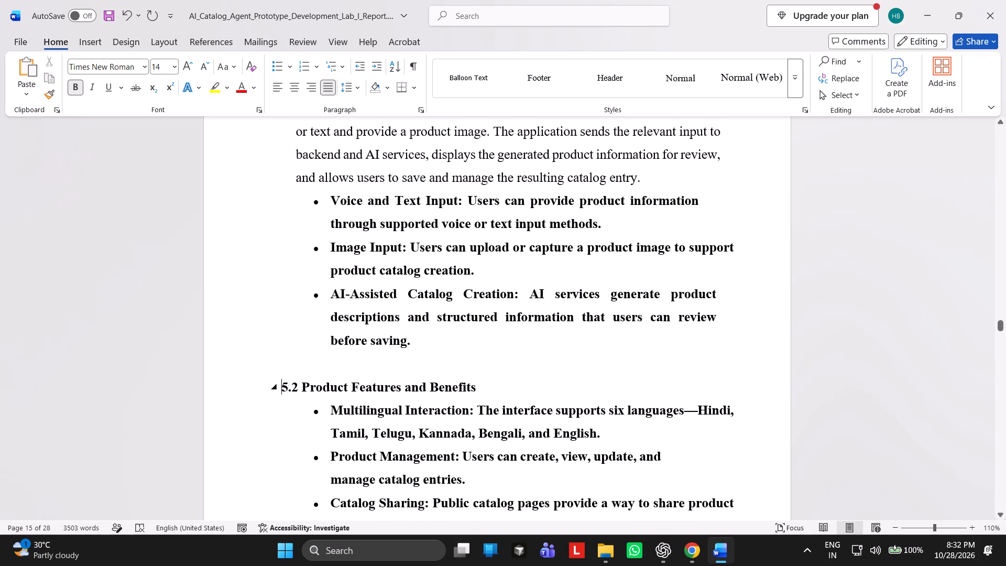
key("BackSpace")
key("Return")
Remove the bold from the descriptions after Voice and Text Input, Image Input and AI-Assisted Catalog Creation under 5.1, keeping the labels bold.
scroll(312, 382, "down", 1)
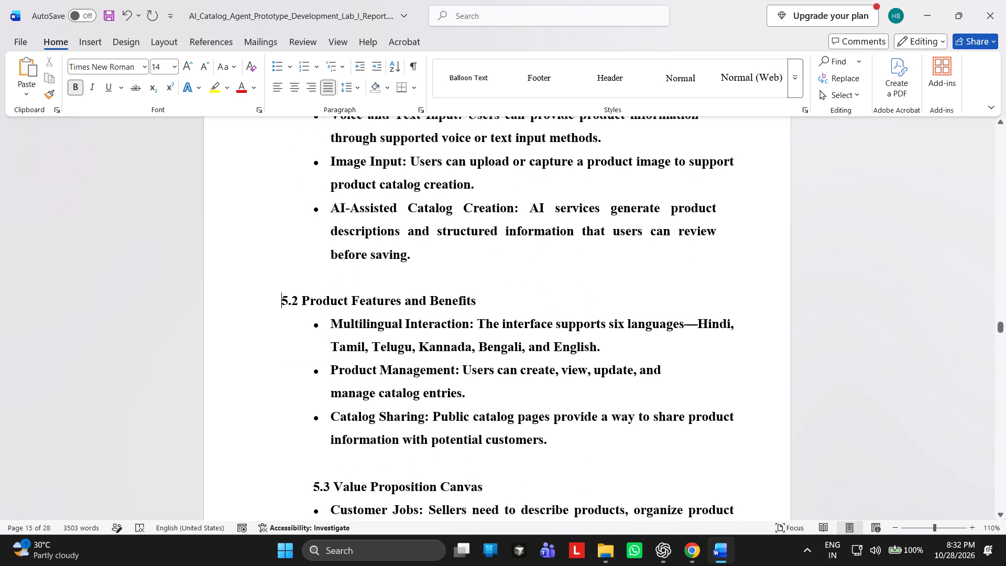
left_click(329, 314)
scroll(359, 290, "up", 1)
scroll(338, 336, "down", 1)
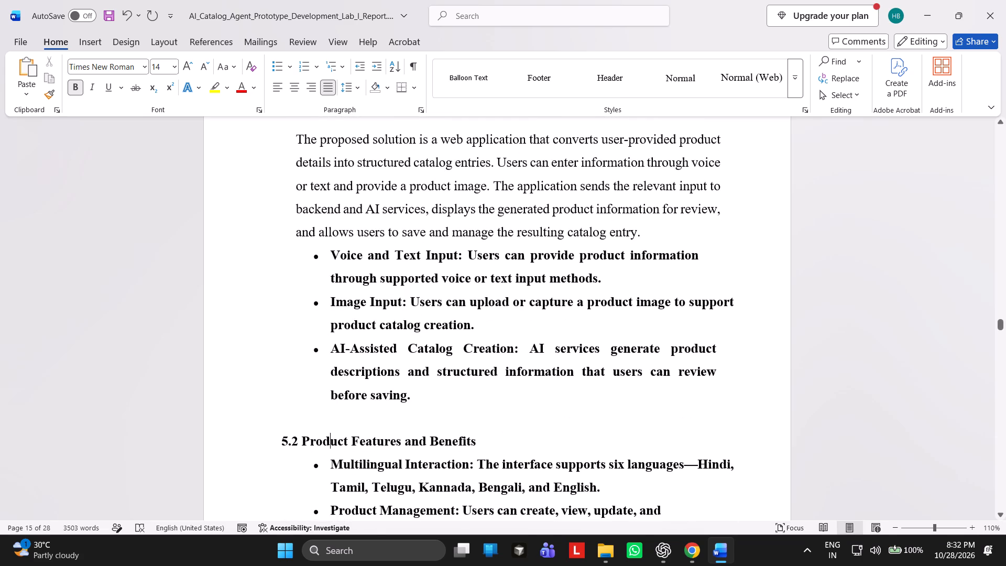
left_click_drag(466, 250, 627, 274)
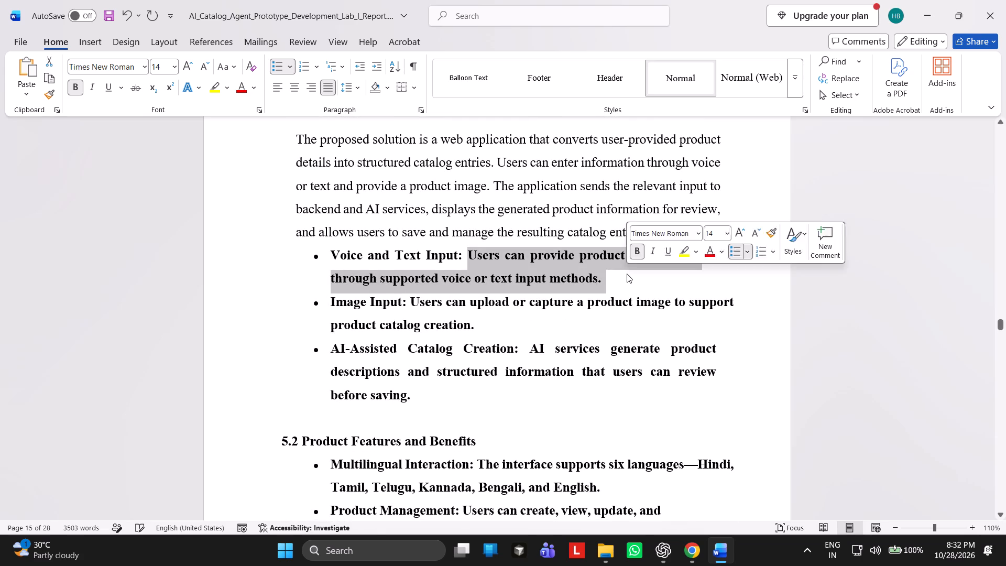
key("ctrl+b")
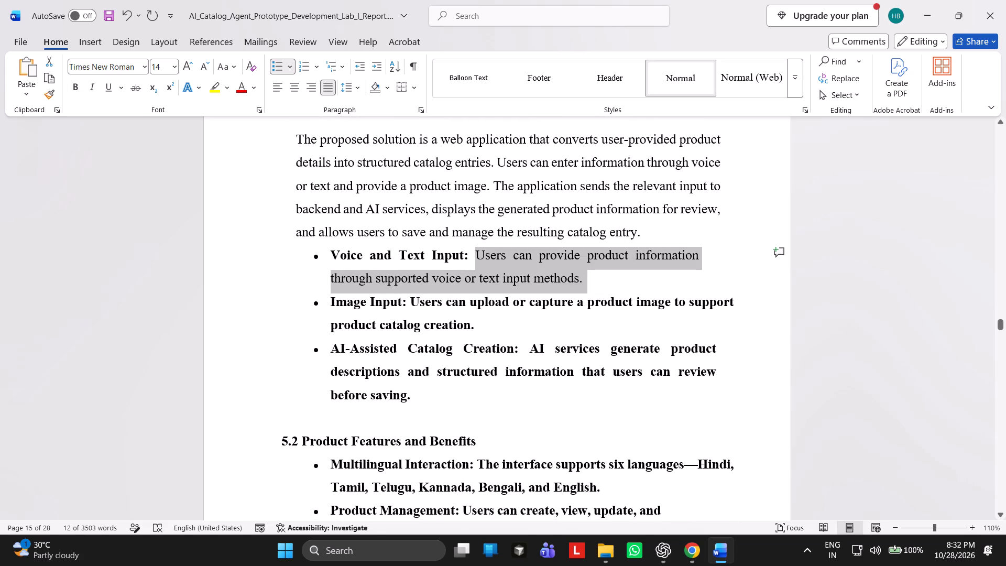
left_click_drag(411, 302, 476, 329)
key("ctrl+b")
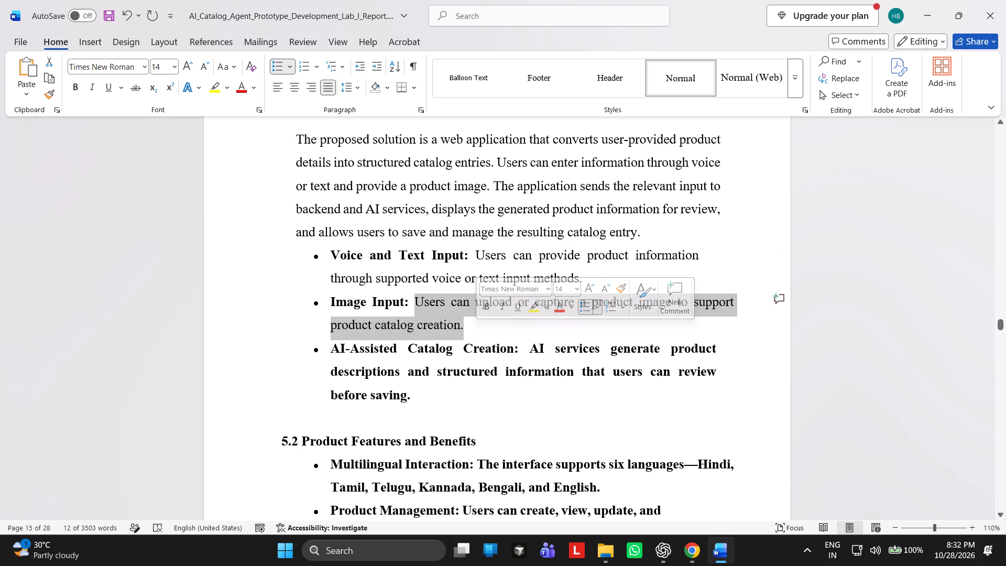
left_click_drag(526, 349, 511, 399)
key("ctrl+b")
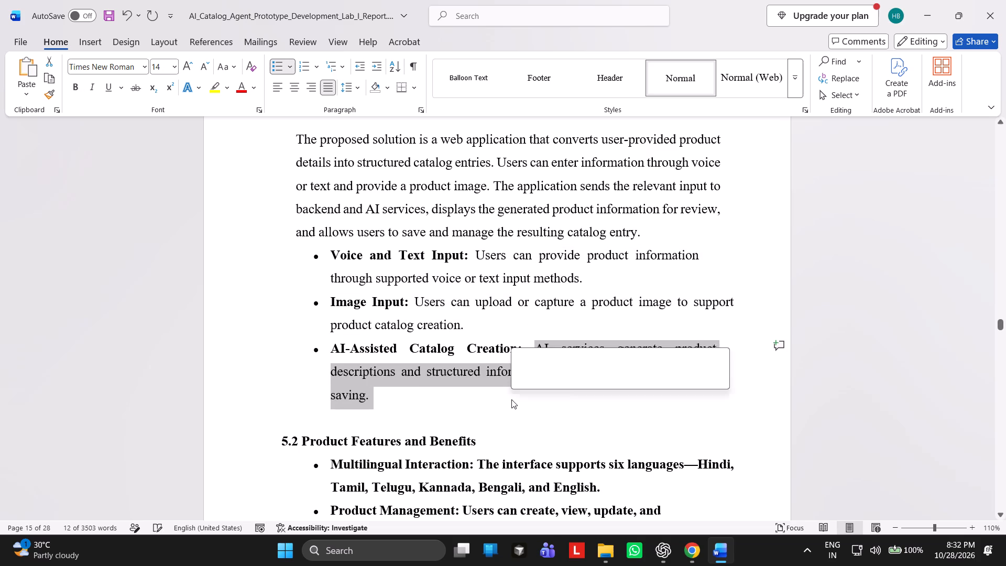
Remove the bold from the descriptions after Multilingual Interaction, Product Management and Catalog Sharing under 5.2, keeping the labels bold.
scroll(511, 399, "down", 1)
left_click_drag(477, 308, 599, 328)
key("ctrl+b")
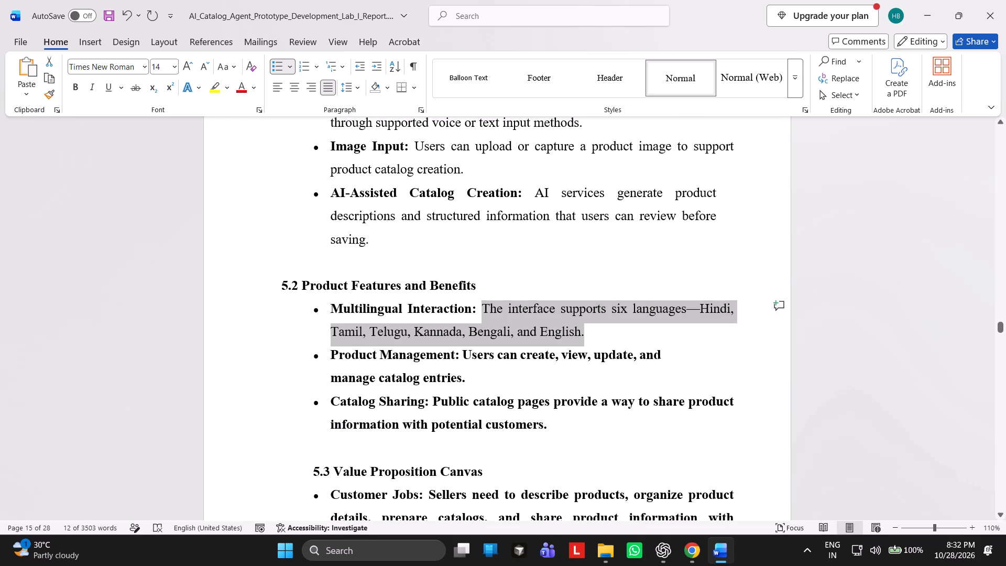
left_click_drag(462, 352, 469, 377)
key("ctrl+b")
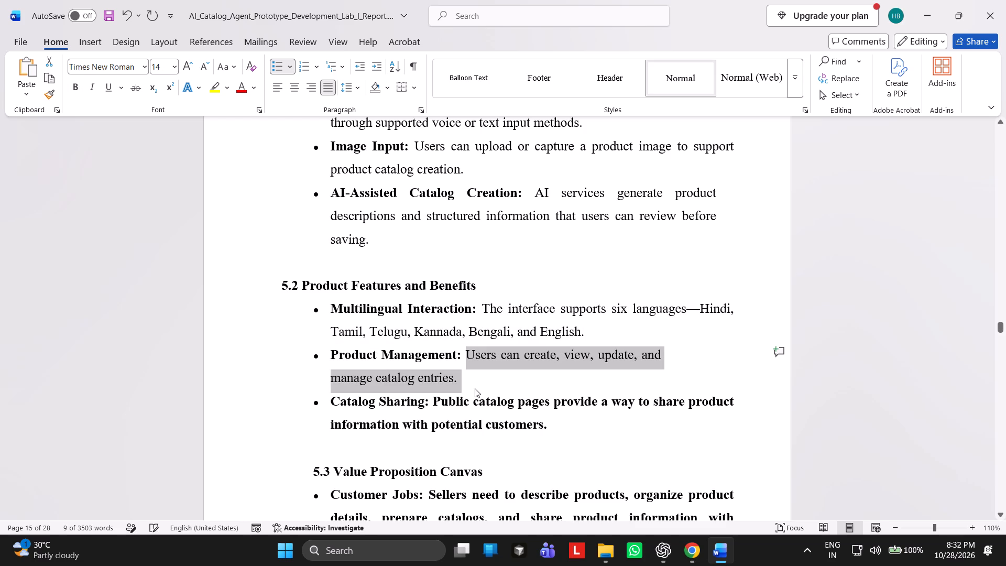
left_click_drag(433, 401, 550, 425)
key("ctrl+b")
scroll(412, 349, "down", 1)
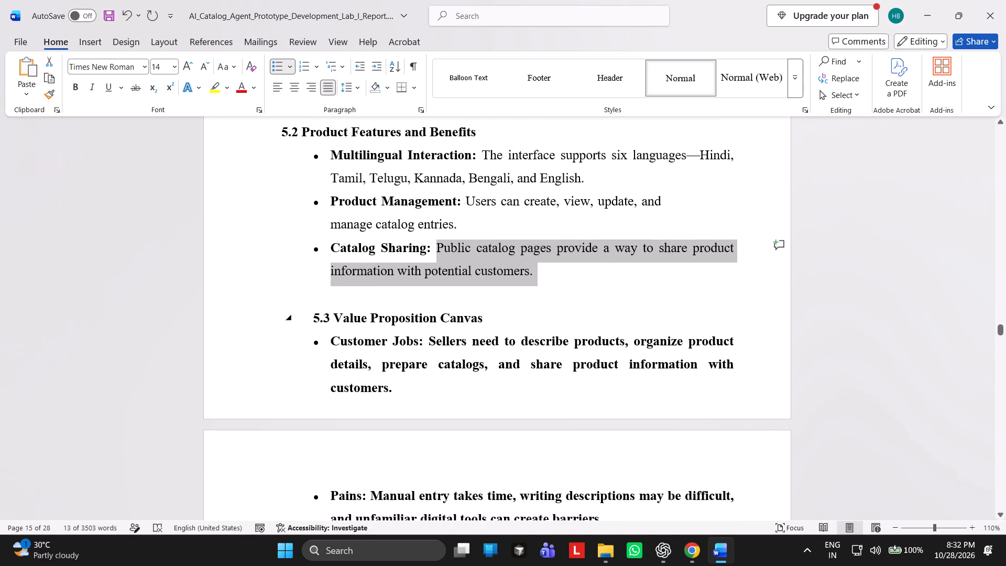
Move the heading 5.3 Value Proposition Canvas to the left margin, keeping one blank line above it.
left_click(312, 319)
key("BackSpace")
key("BackSpace")
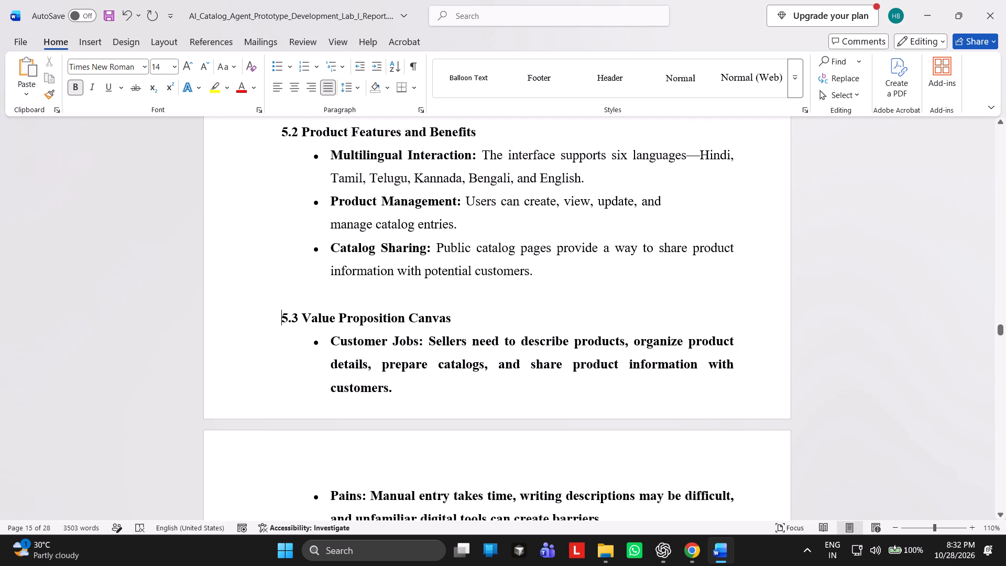
Remove the bold from the descriptions after Customer Jobs, Pains and Gains under 5.3, keeping the labels bold.
left_click_drag(424, 342, 421, 382)
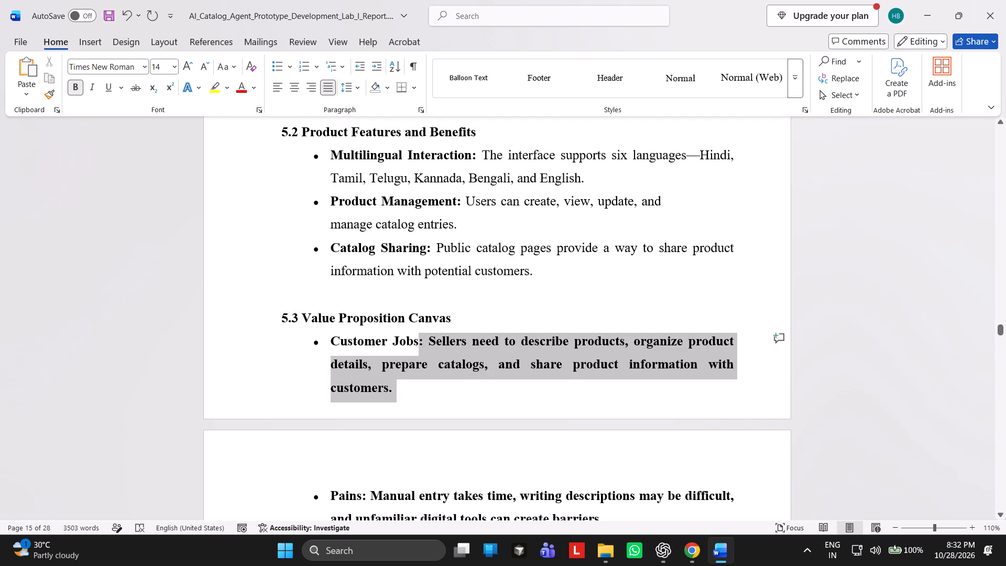
left_click_drag(421, 382, 421, 383)
key("ctrl+b")
scroll(421, 383, "down", 1)
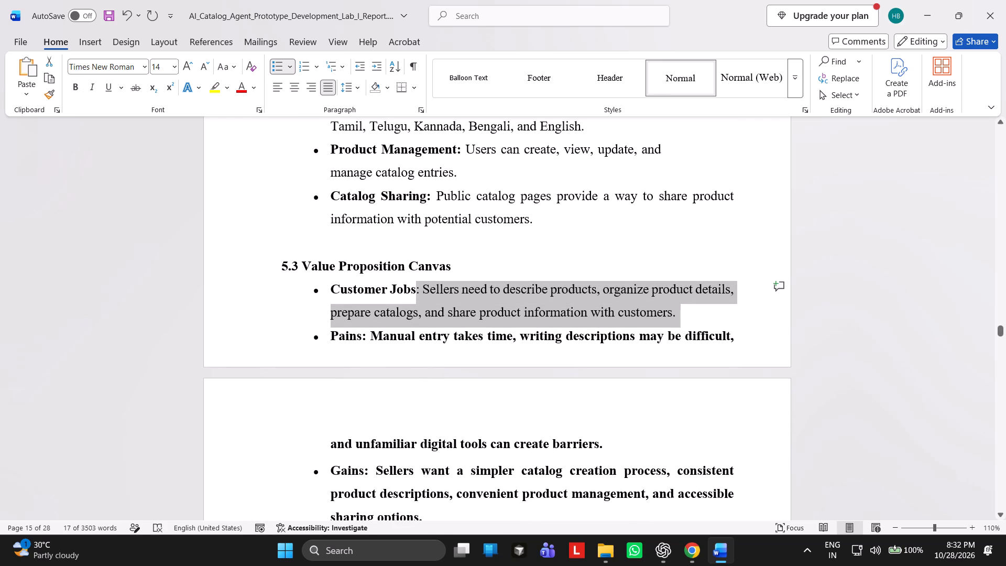
left_click_drag(366, 335, 594, 434)
left_click(594, 434)
left_click_drag(371, 335, 376, 336)
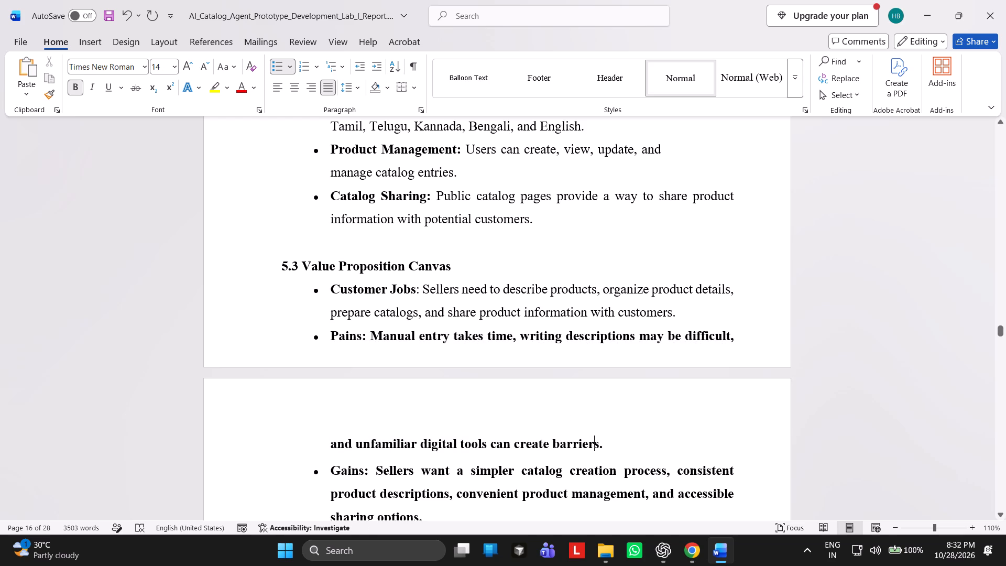
left_click_drag(376, 336, 614, 448)
key("ctrl+b")
scroll(614, 448, "down", 1)
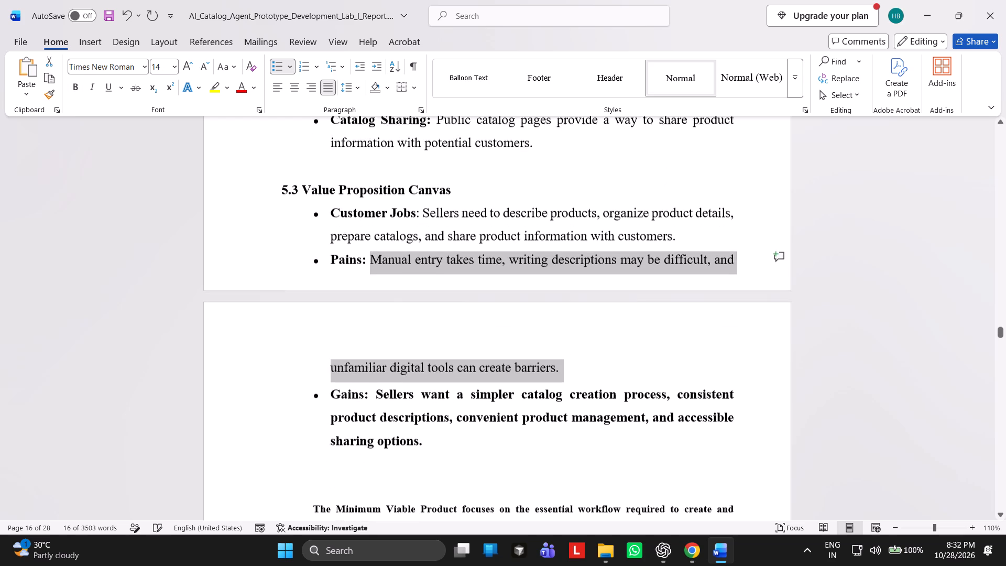
scroll(614, 448, "down", 1)
left_click_drag(374, 358, 373, 358)
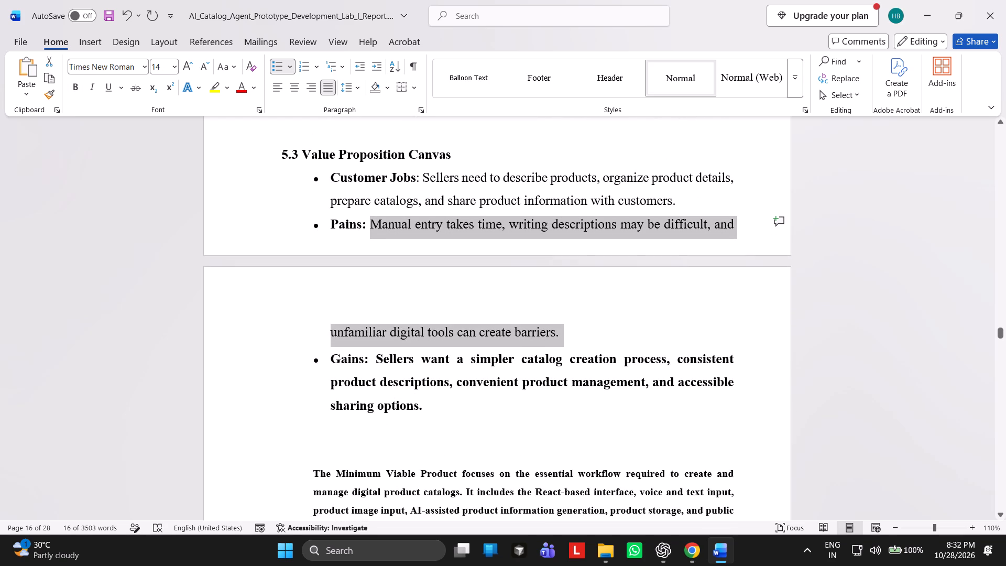
left_click_drag(373, 358, 419, 406)
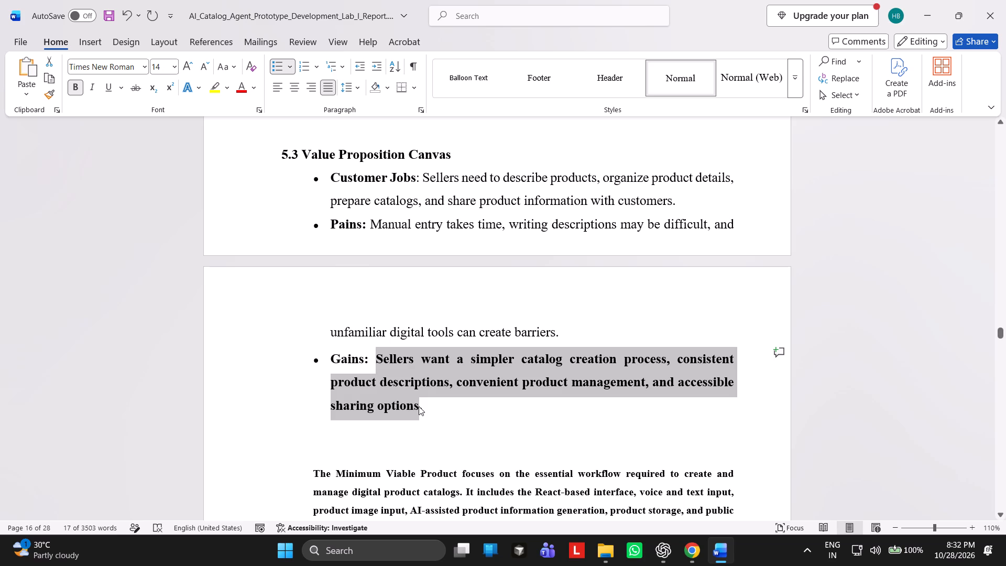
key("ctrl+b")
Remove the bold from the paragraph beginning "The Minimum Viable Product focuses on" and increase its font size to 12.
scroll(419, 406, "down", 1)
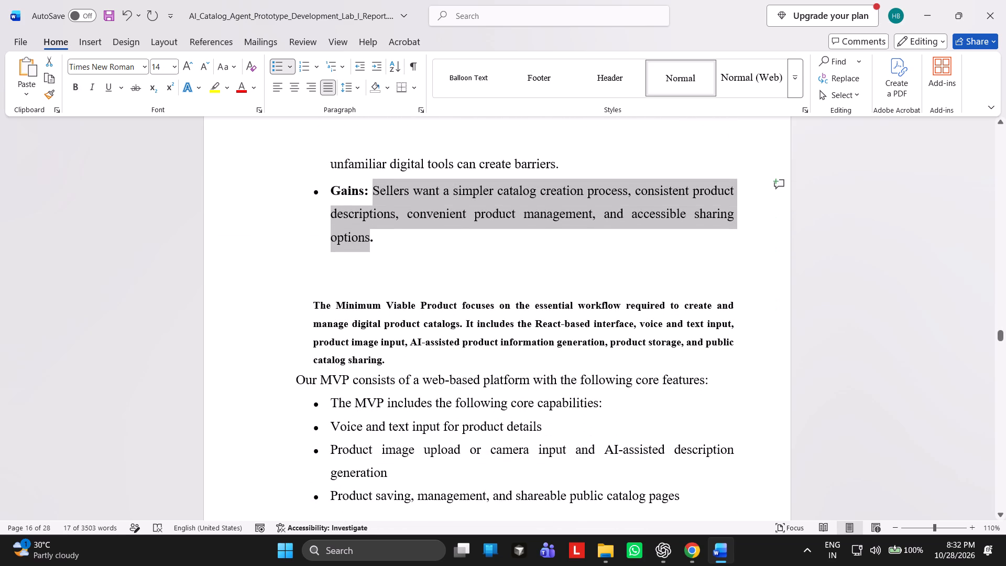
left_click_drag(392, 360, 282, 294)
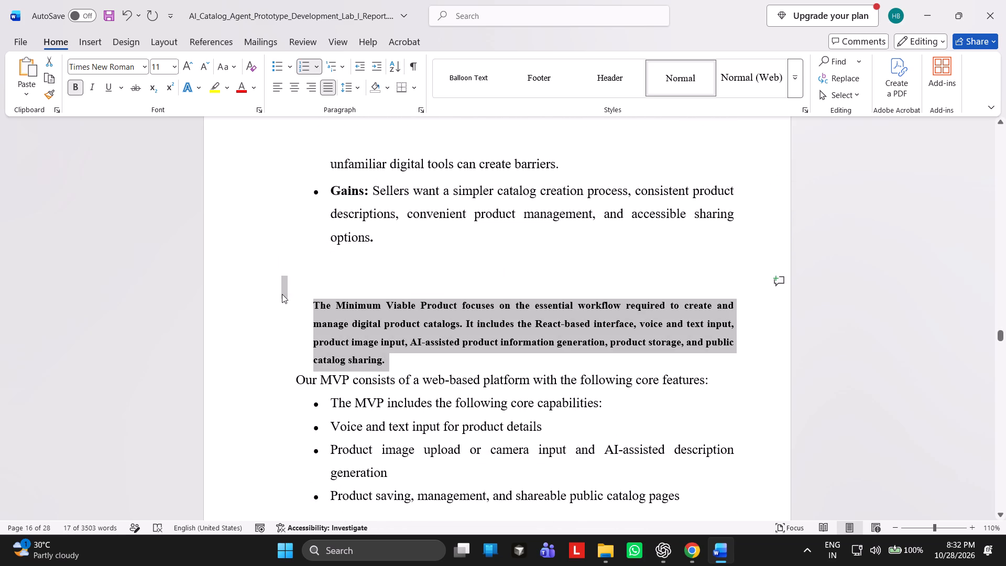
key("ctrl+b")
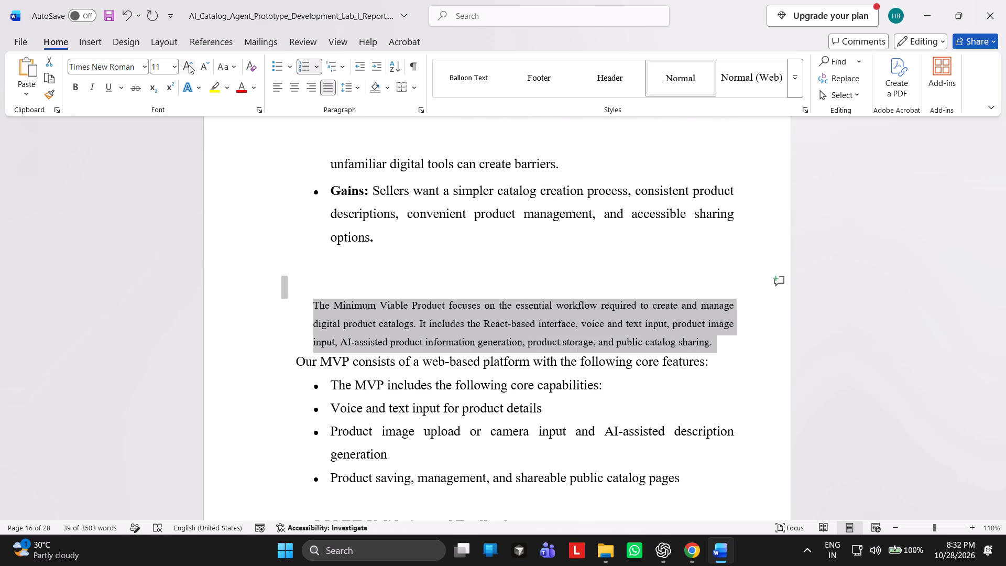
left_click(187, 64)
Delete the blank lines between the Gains bullet and the Minimum Viable Product paragraph.
left_click(309, 276)
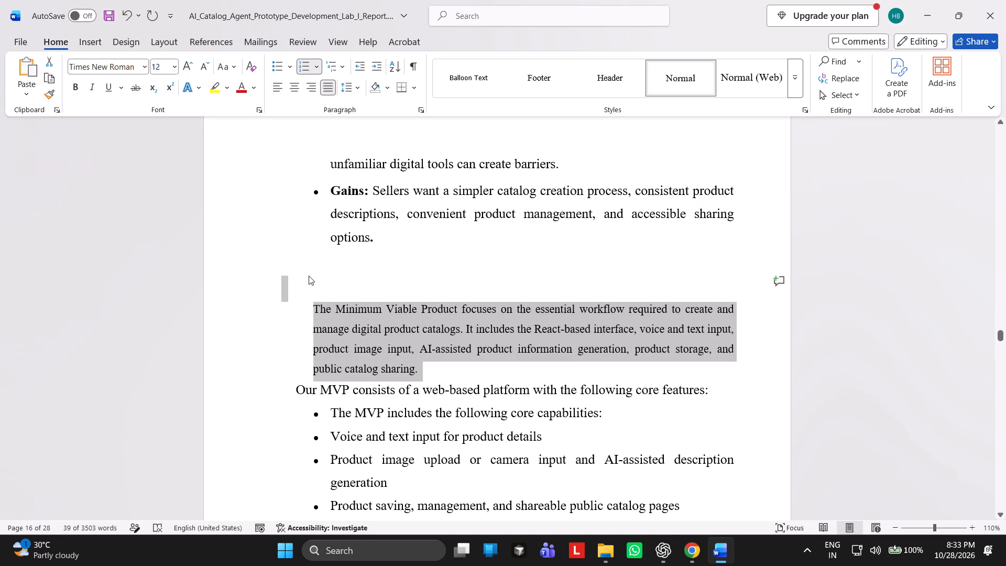
key("BackSpace")
key("BackSpace")
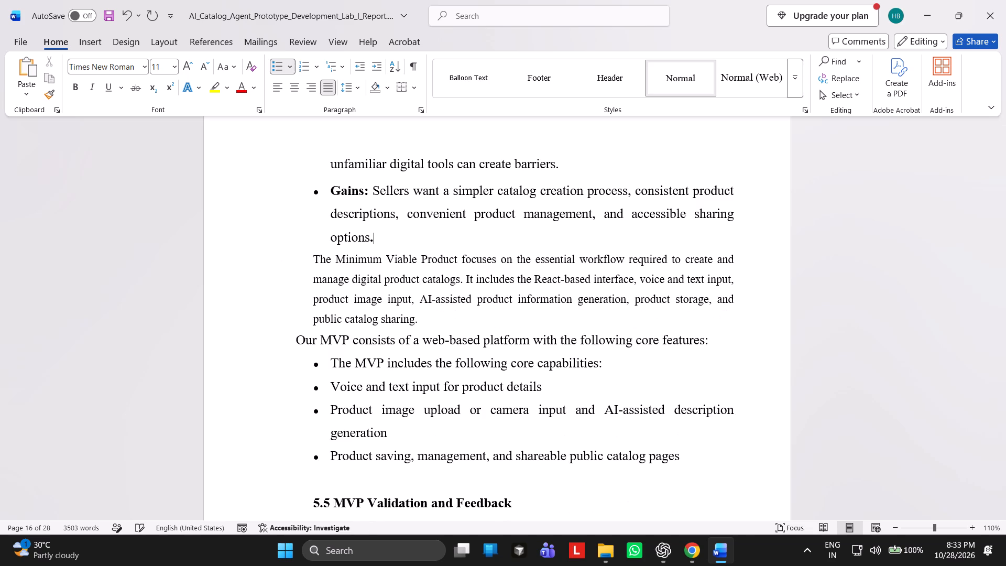
Delete the whole paragraph beginning "The Minimum Viable Product focuses on the essential workflow" above the line "Our MVP consists of".
scroll(309, 276, "down", 1)
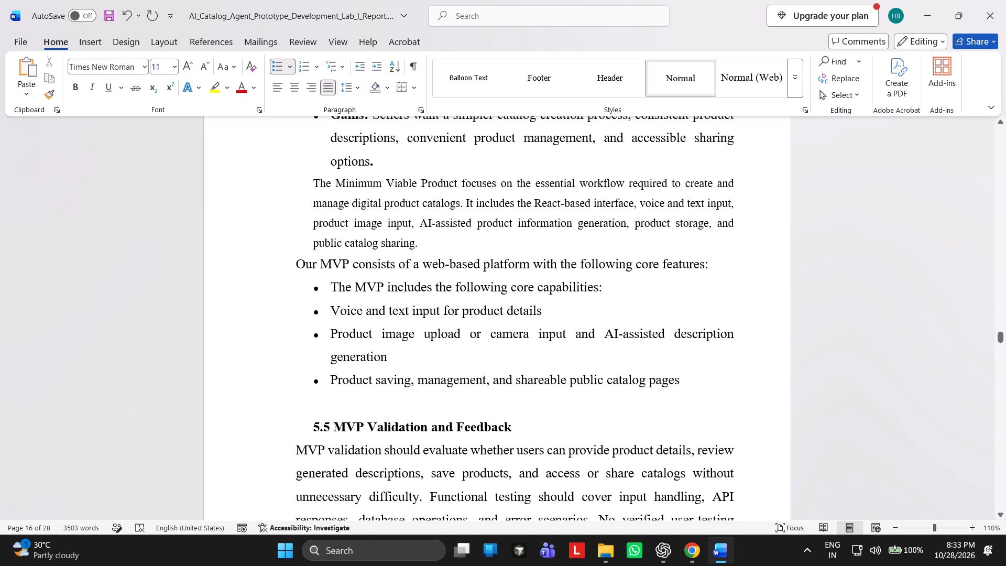
left_click_drag(430, 242, 297, 185)
key("BackSpace")
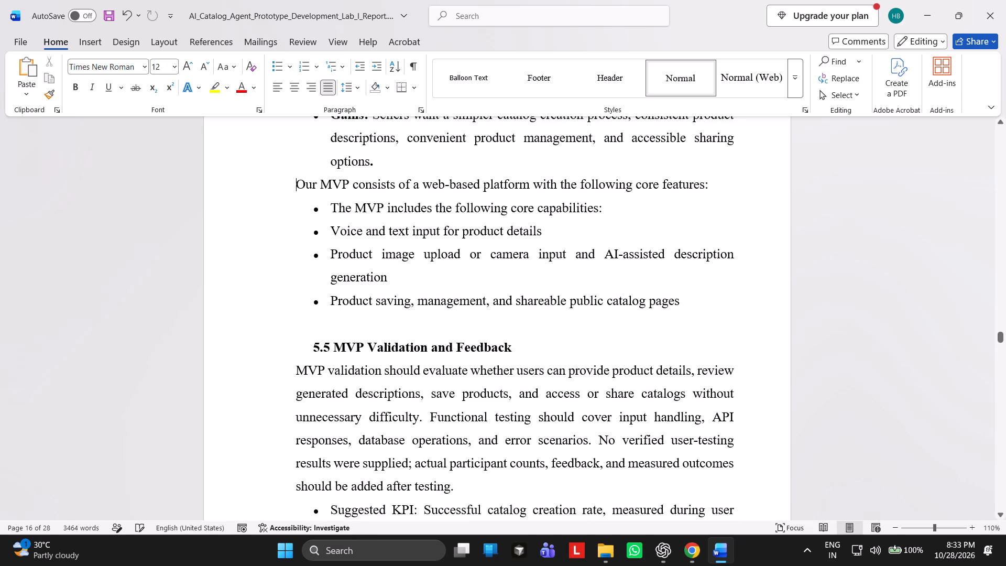
Move the heading 5.5 MVP Validation and Feedback to the left margin, keeping one blank line above it.
scroll(314, 219, "down", 1)
left_click(314, 243)
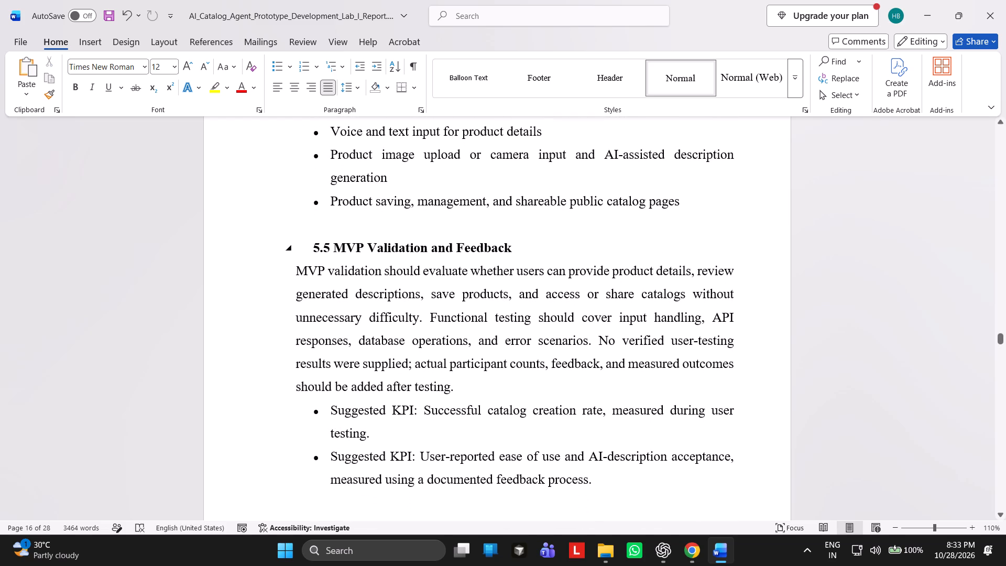
key("BackSpace")
key("BackSpace")
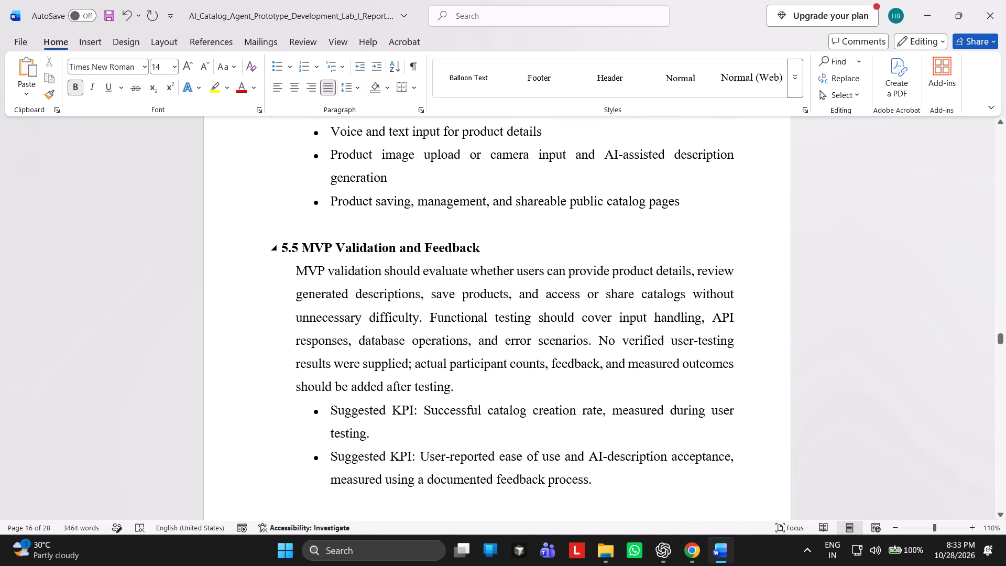
Delete the empty lines above CHAPTER 6 so the chapter title starts at the top of its page.
scroll(314, 243, "down", 2)
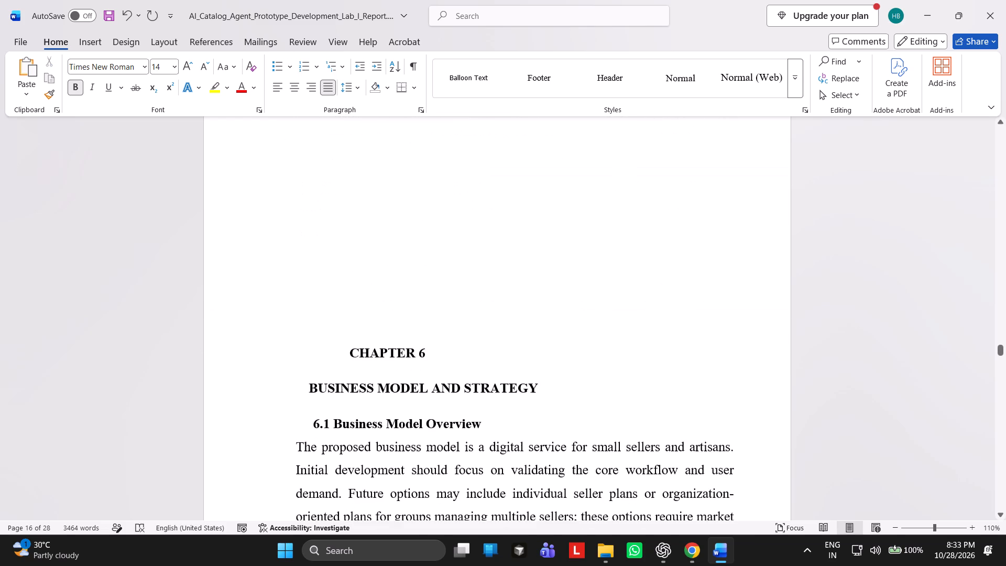
left_click(334, 304)
key("BackSpace")
key("BackSpace")
key("BackSpace")
key("BackSpace")
key("BackSpace")
key("BackSpace")
key("BackSpace")
key("BackSpace")
key("BackSpace")
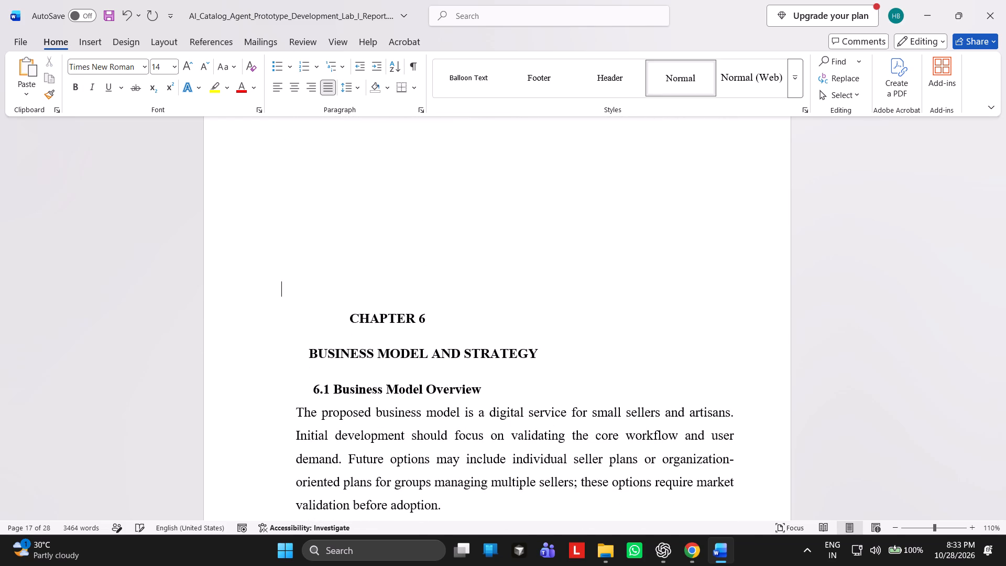
scroll(334, 304, "up", 1)
key("BackSpace")
key("BackSpace")
key("BackSpace")
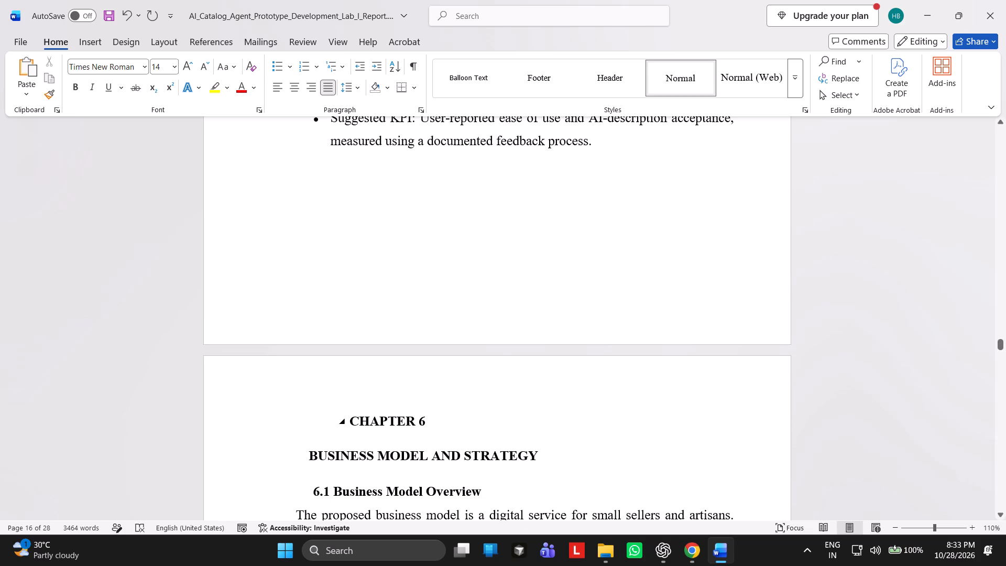
Centre the title lines CHAPTER 6 and BUSINESS MODEL AND STRATEGY and reduce their left indent.
left_click_drag(347, 420, 556, 456)
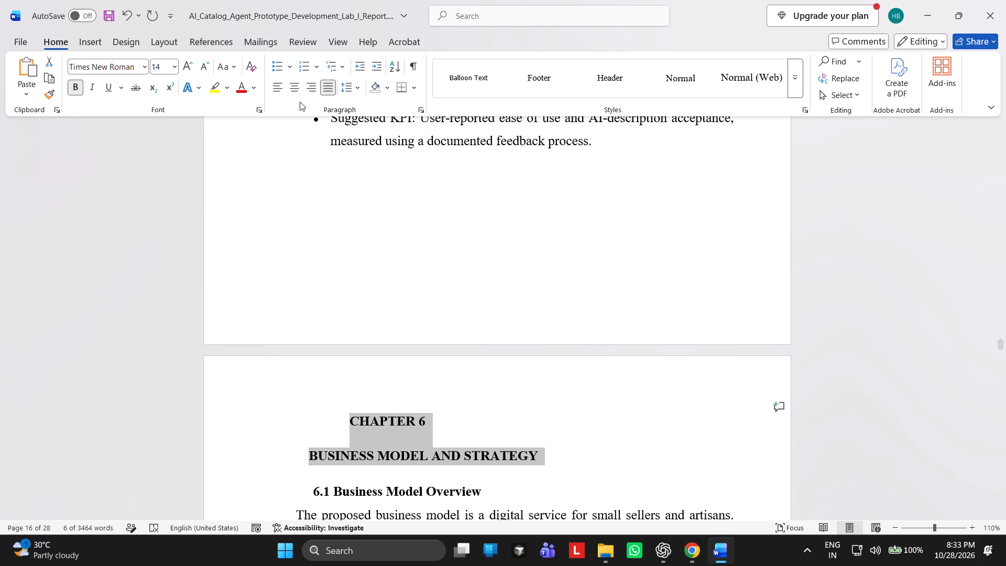
left_click(294, 89)
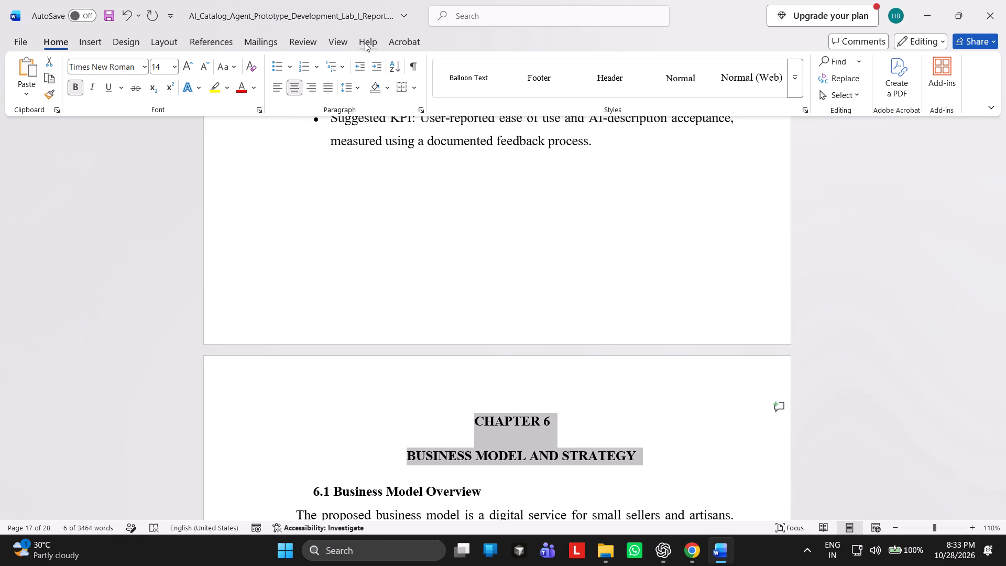
left_click(359, 68)
left_click(359, 68)
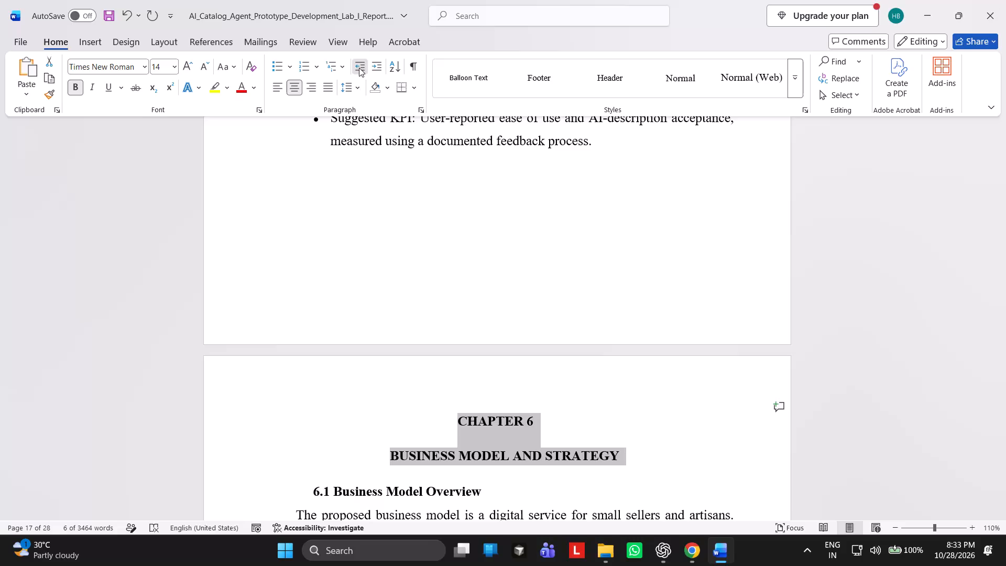
left_click(371, 67)
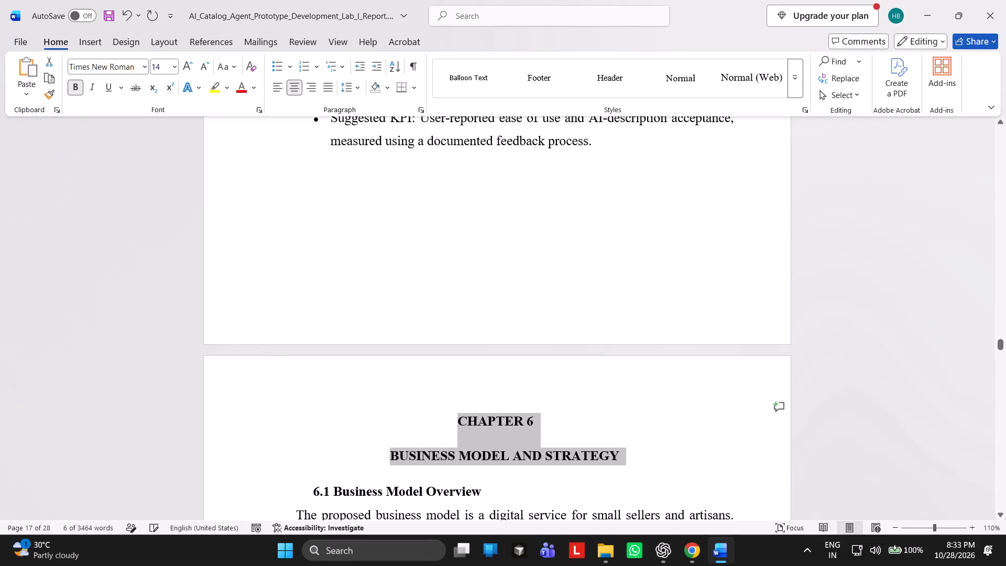
Move the headings 6.1 Business Model Overview, 6.2 Revenue Model and 6.3 Sales Plan and Go to Market Strategy to the left margin.
scroll(443, 285, "down", 1)
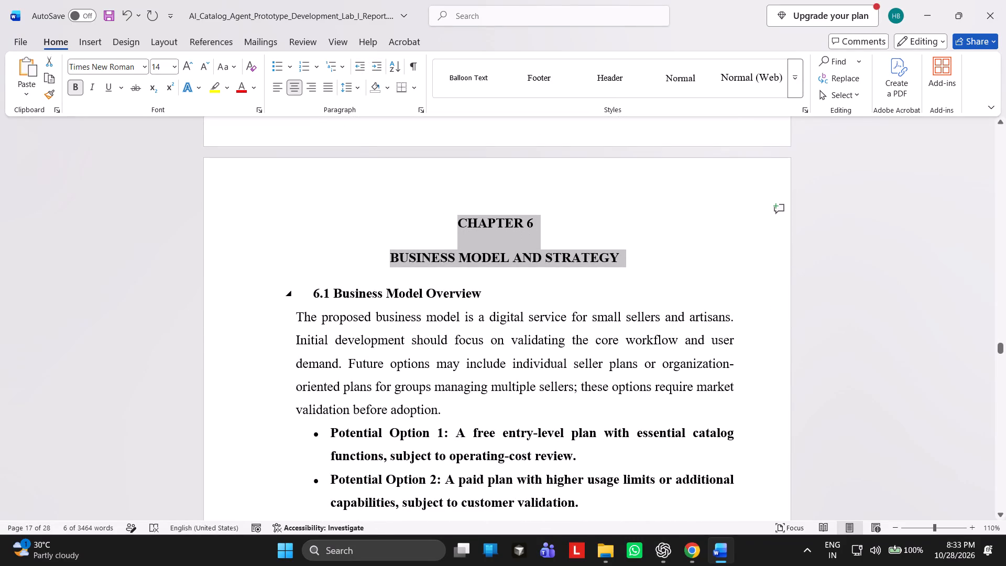
left_click(314, 292)
key("BackSpace")
key("BackSpace")
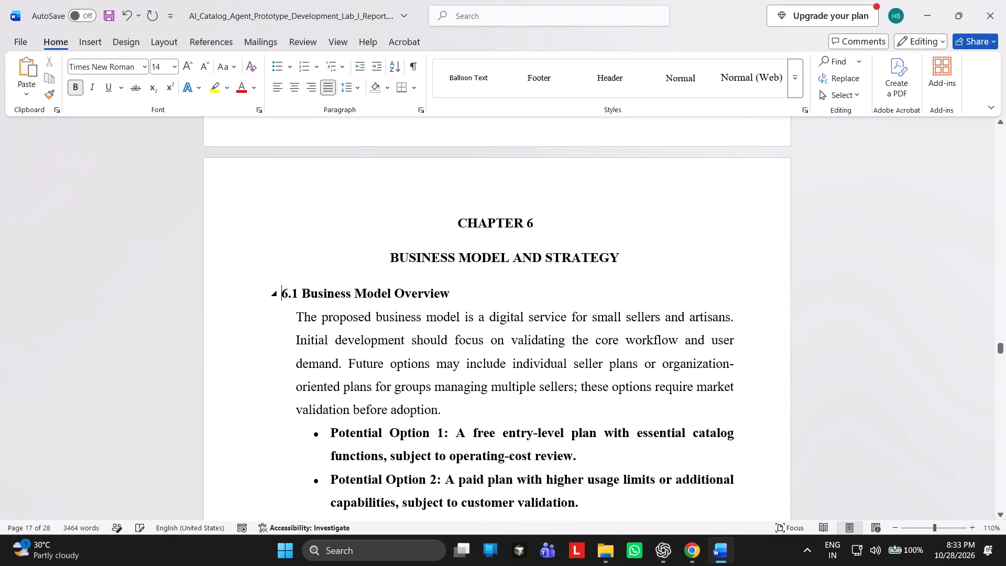
scroll(314, 292, "down", 2)
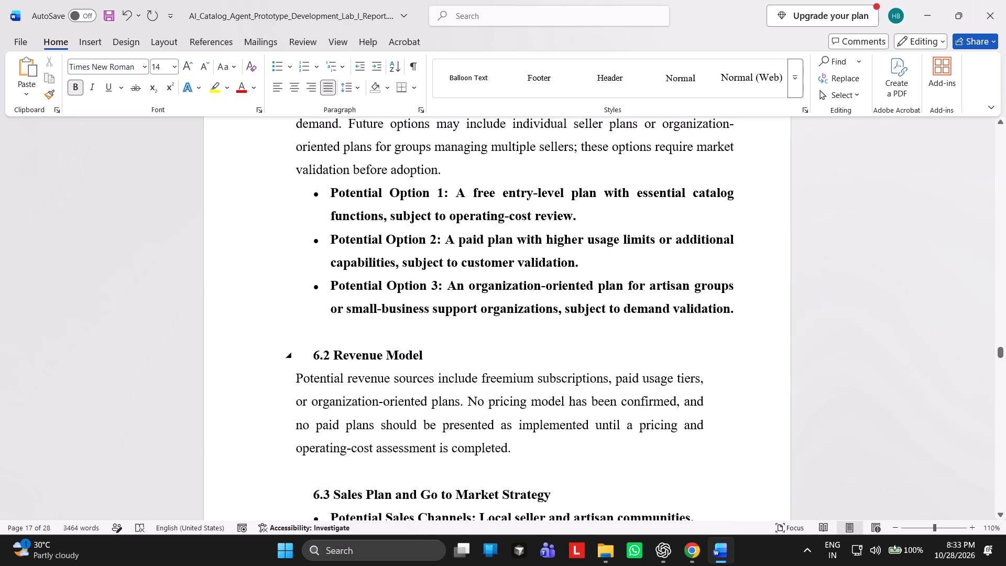
left_click(312, 353)
key("BackSpace")
key("BackSpace")
scroll(312, 353, "down", 1)
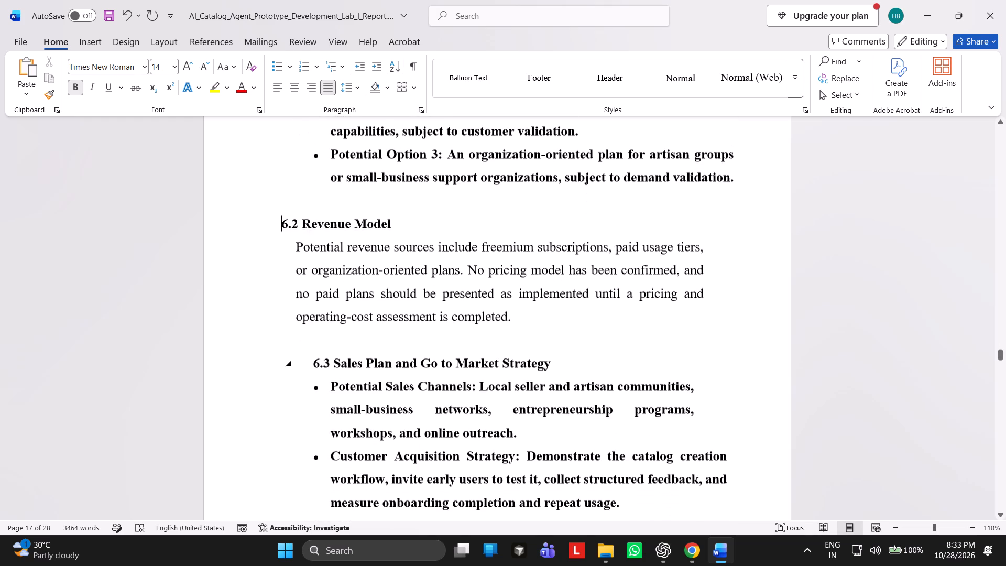
left_click(312, 358)
key("BackSpace")
key("BackSpace")
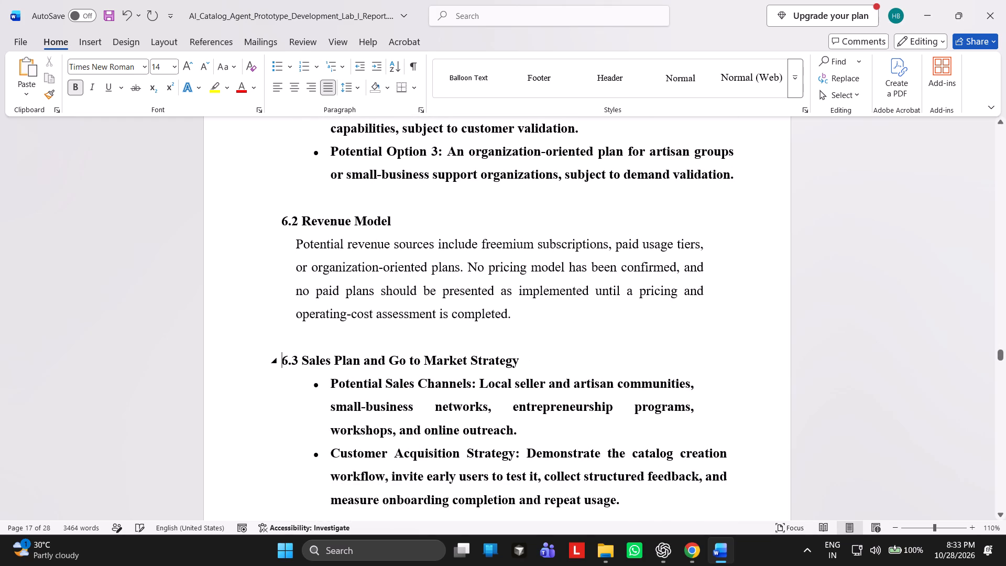
Remove bold from the descriptions of Potential Options 1, 2 and 3 under 6.1, keeping their labels bold.
scroll(312, 358, "down", 1)
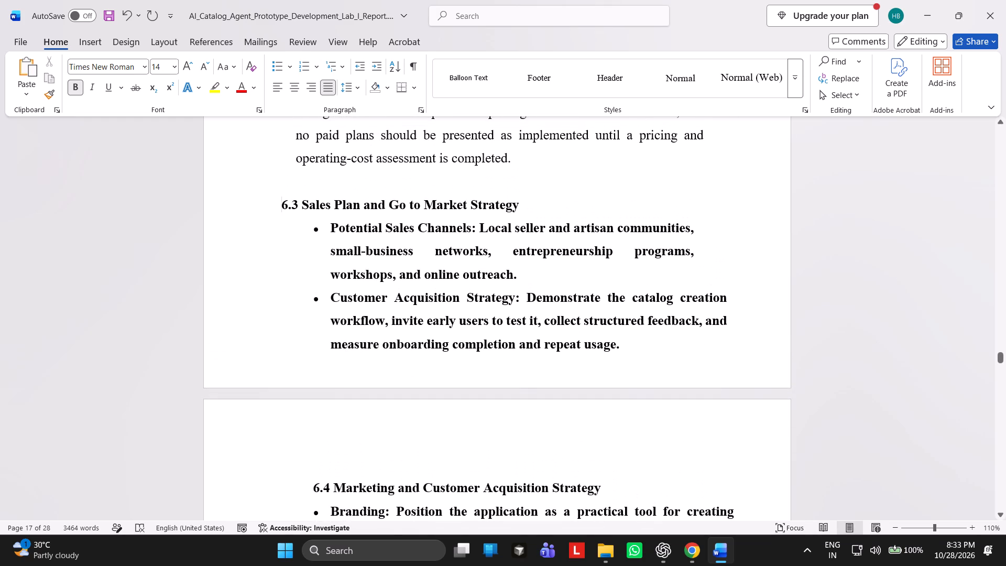
scroll(312, 358, "up", 2)
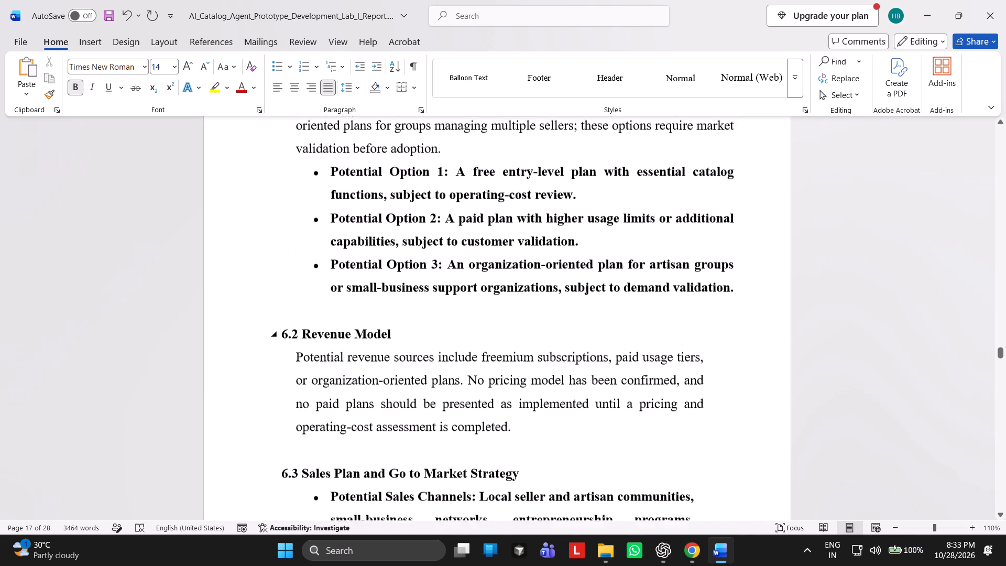
scroll(312, 358, "up", 1)
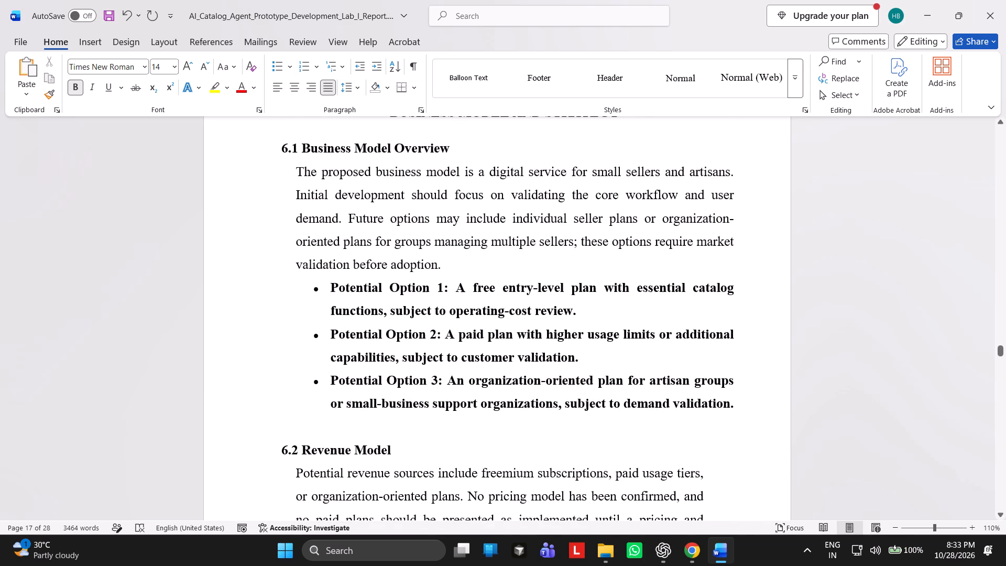
left_click_drag(457, 287, 580, 314)
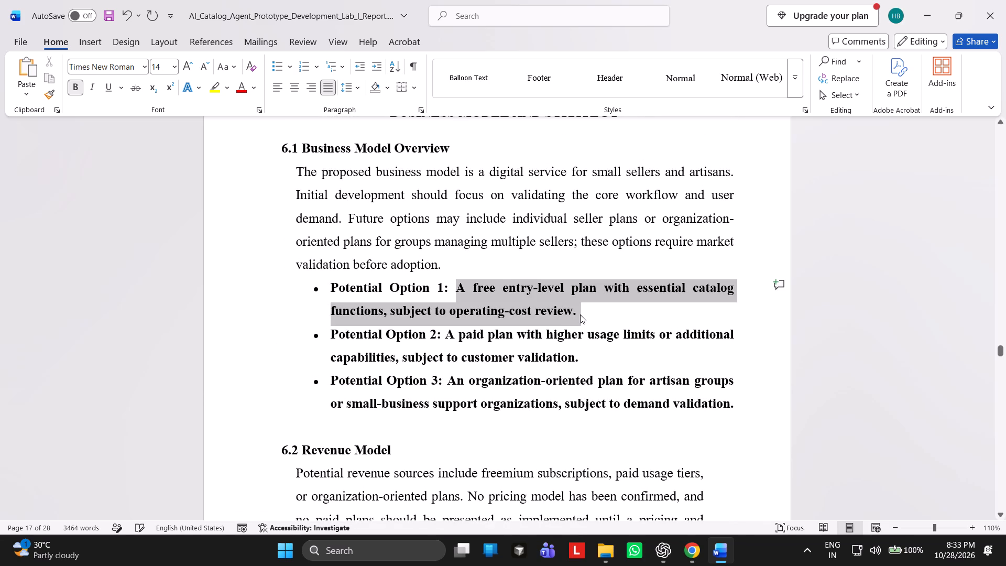
key("ctrl+b")
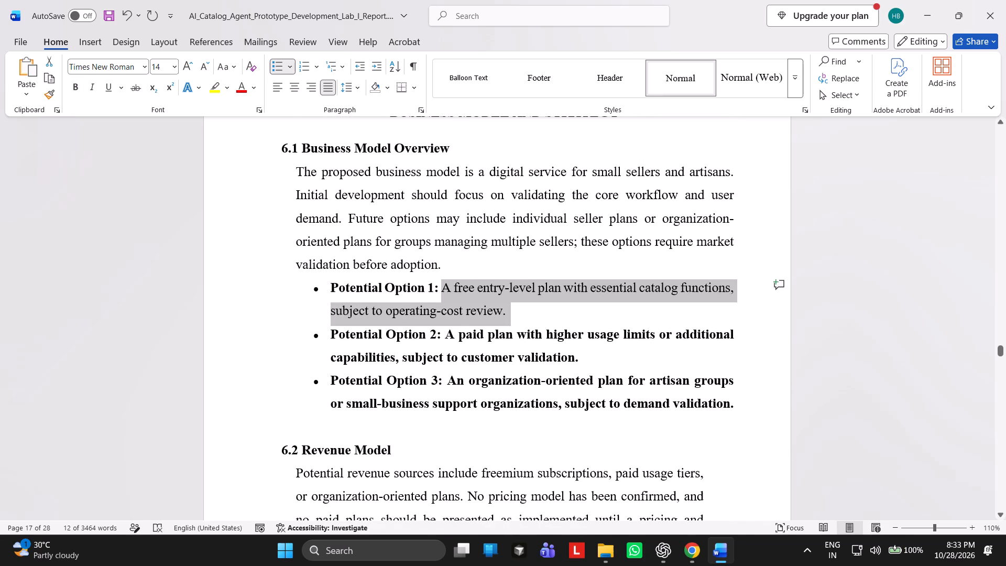
left_click_drag(446, 330, 570, 357)
key("ctrl+b")
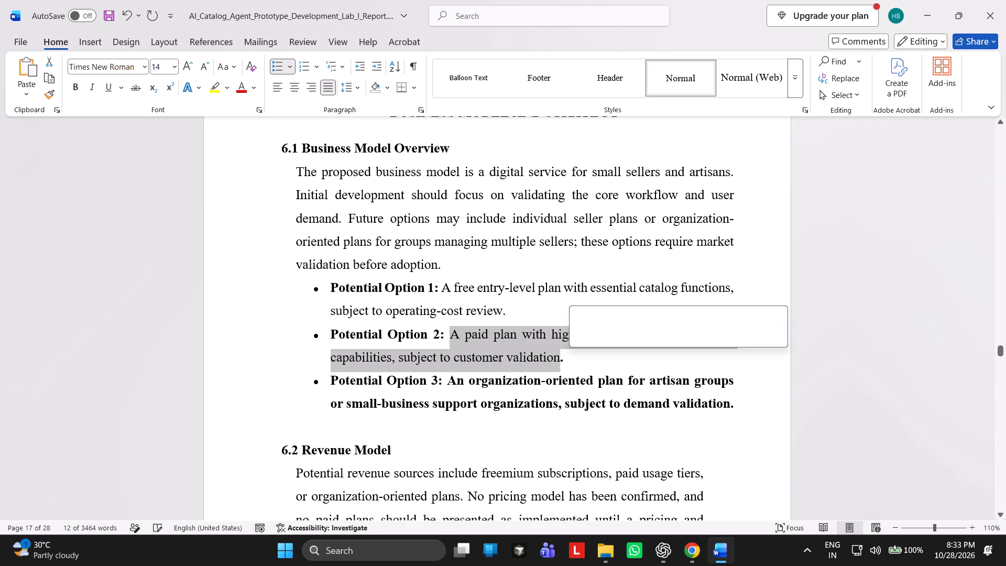
left_click_drag(447, 385, 681, 419)
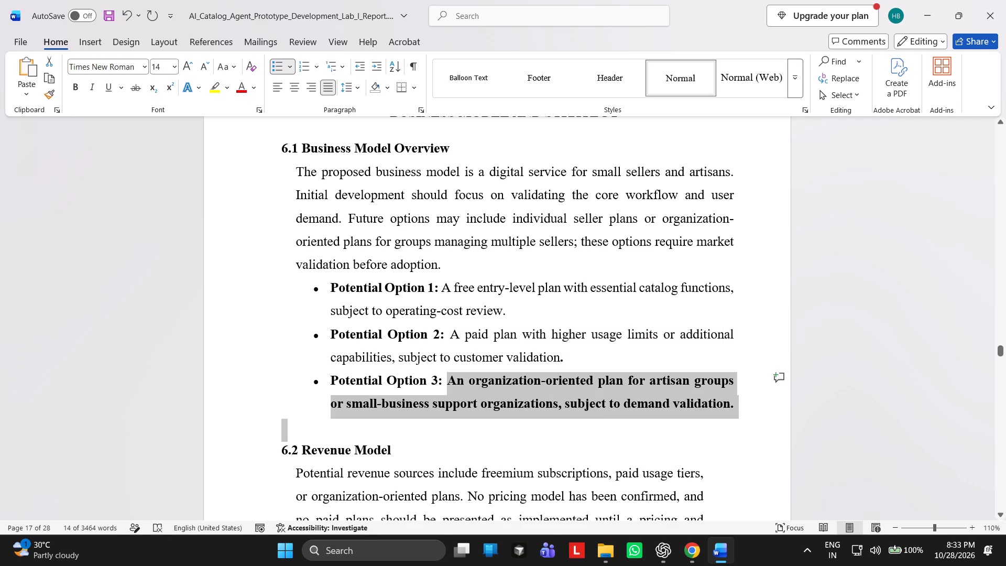
left_click_drag(681, 419, 683, 418)
key("ctrl+b")
Remove bold from the Potential Sales Channels and Customer Acquisition Strategy descriptions under 6.3, keeping their labels bold.
scroll(683, 418, "down", 1)
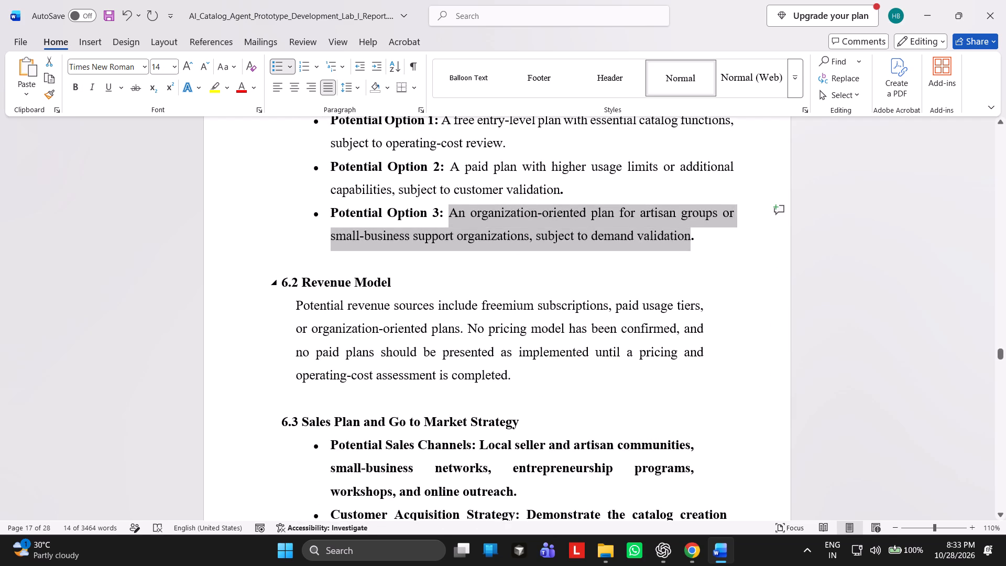
scroll(417, 323, "down", 1)
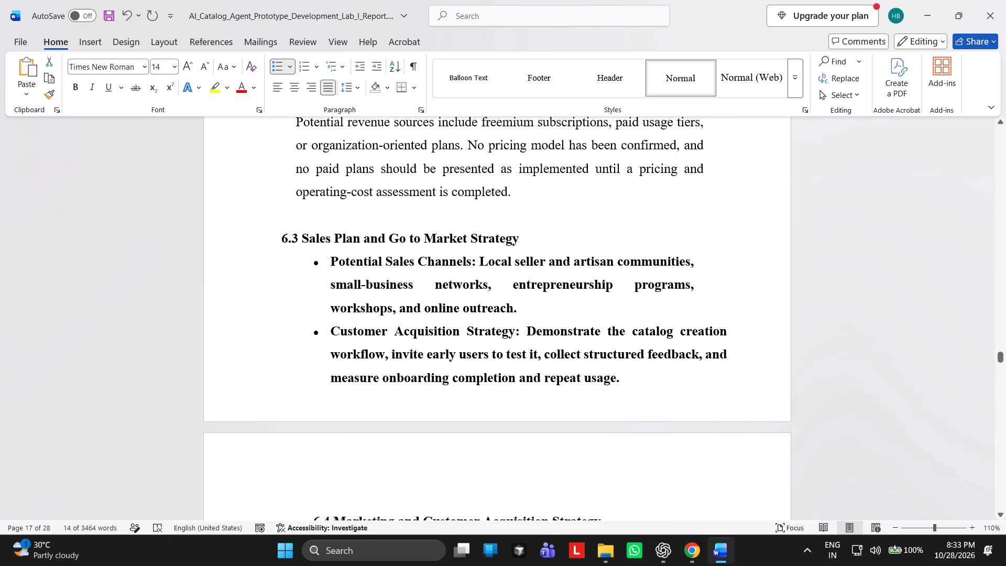
left_click_drag(479, 259, 516, 307)
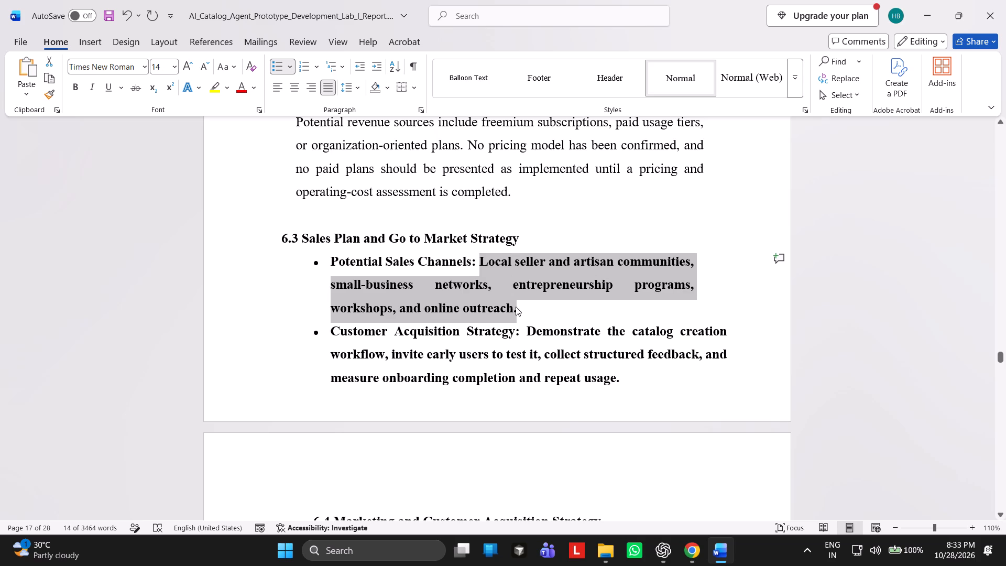
key("ctrl+b")
left_click_drag(524, 333, 612, 371)
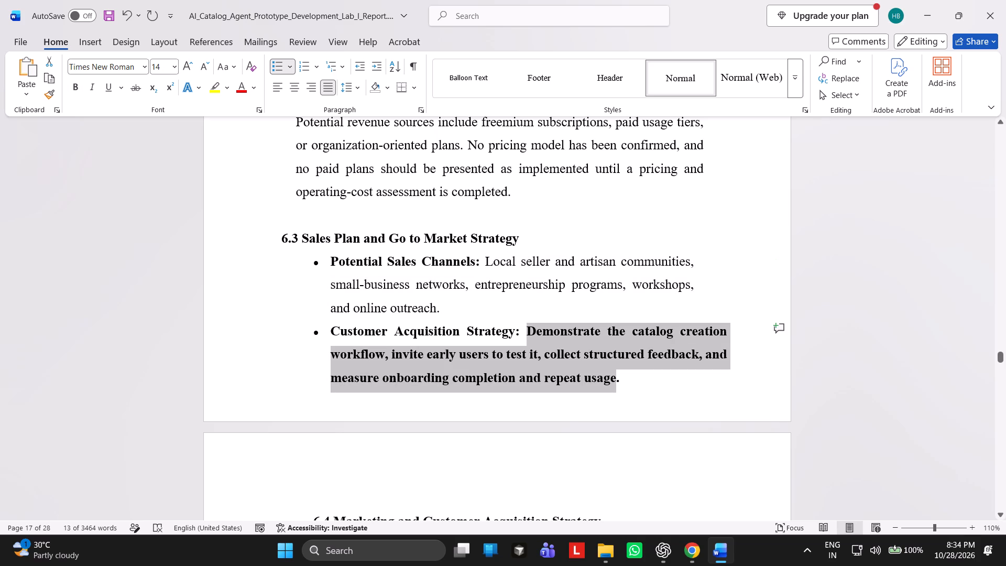
left_click_drag(612, 371, 624, 377)
key("ctrl+b")
Move the heading 6.4 Marketing and Customer Acquisition Strategy to the left margin.
scroll(624, 377, "down", 1)
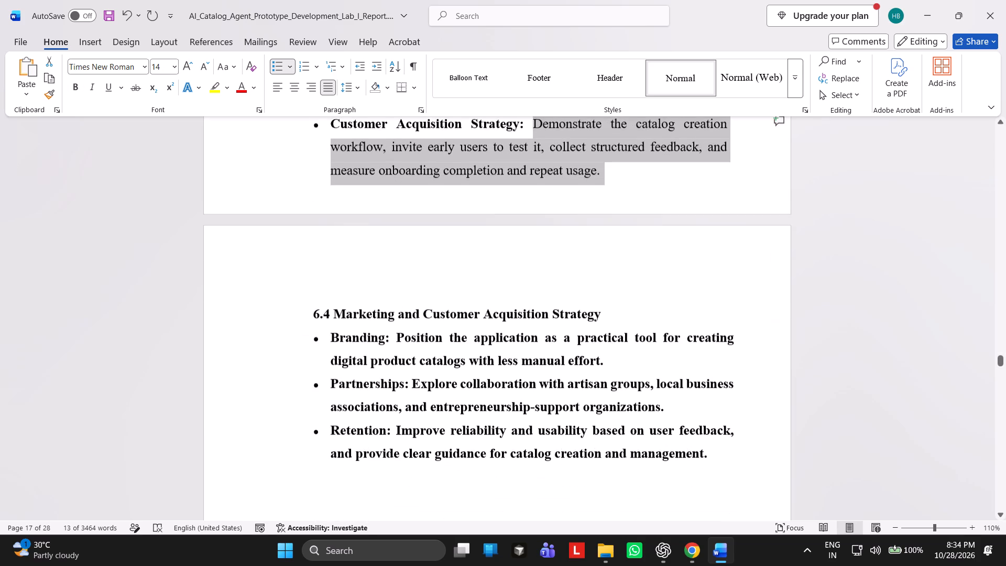
left_click(315, 305)
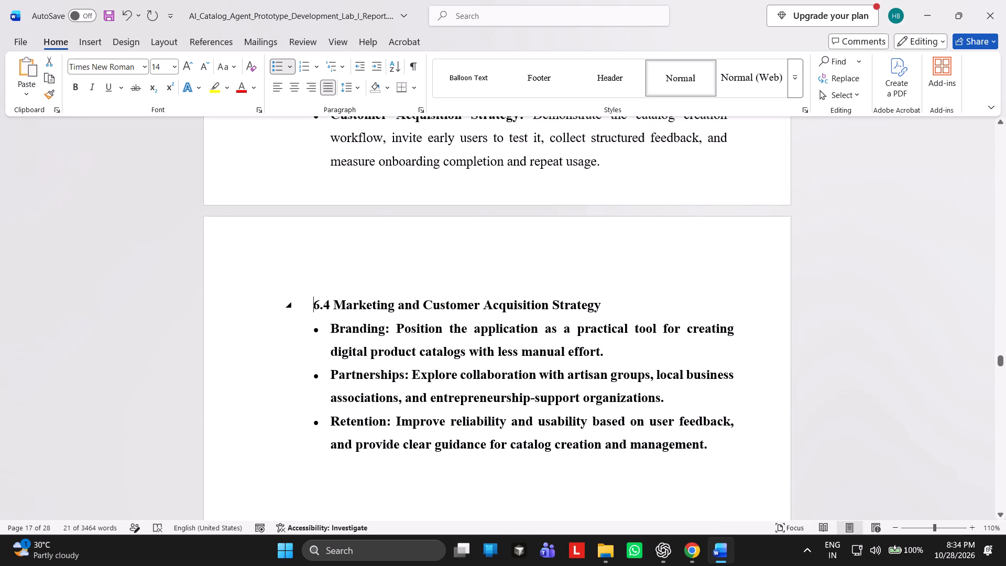
key("BackSpace")
key("BackSpace")
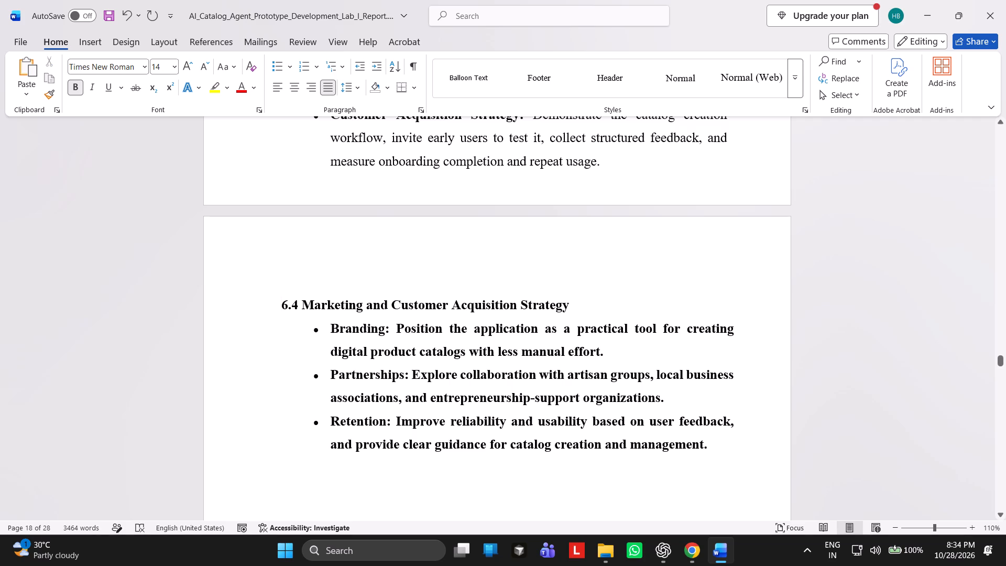
Remove bold from the Branding, Partnerships and Retention descriptions under 6.4, keeping the label words bold.
left_click_drag(396, 328, 614, 354)
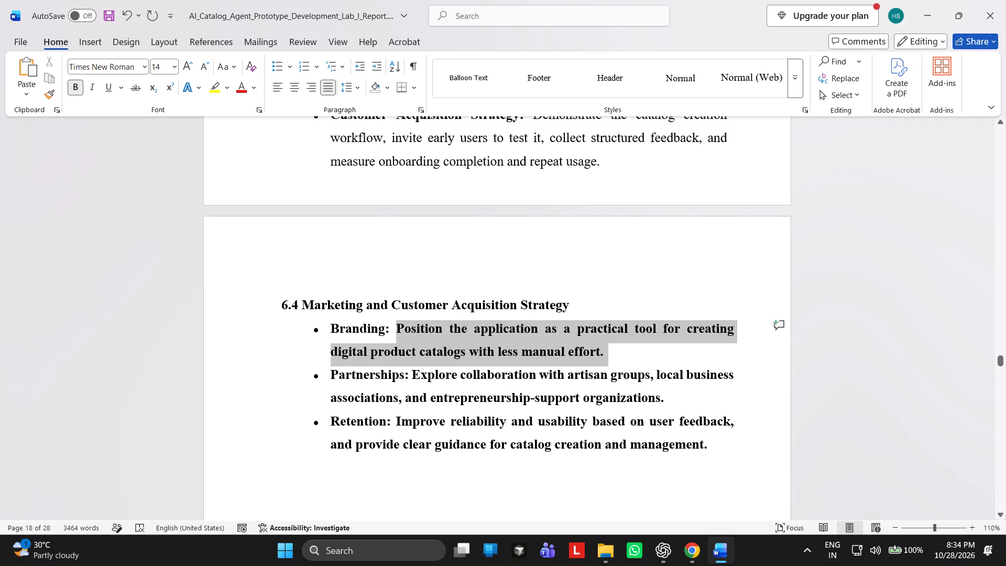
left_click_drag(614, 354, 614, 355)
key("ctrl+b")
left_click_drag(410, 374, 665, 394)
key("ctrl+b")
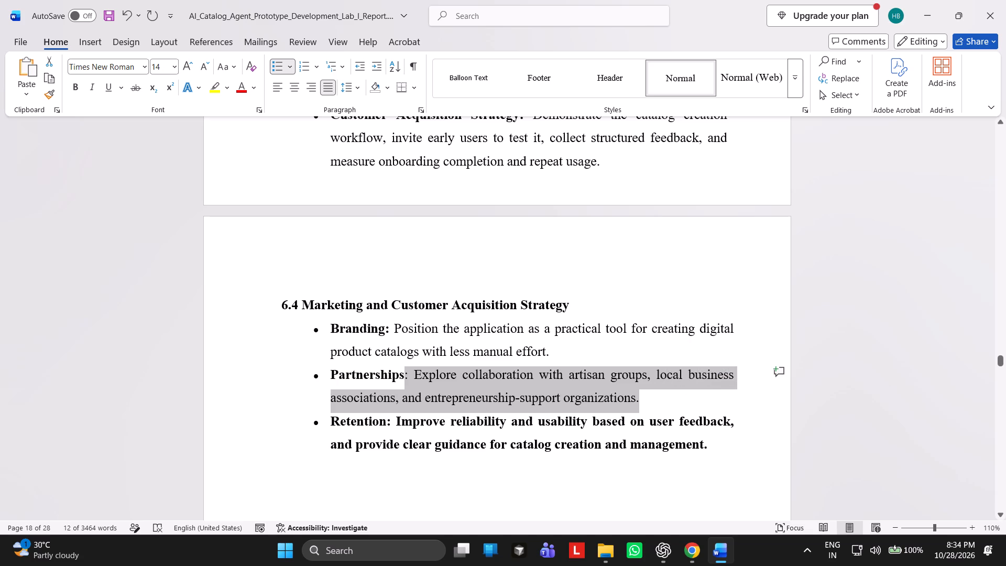
left_click_drag(397, 422, 717, 442)
key("ctrl+b")
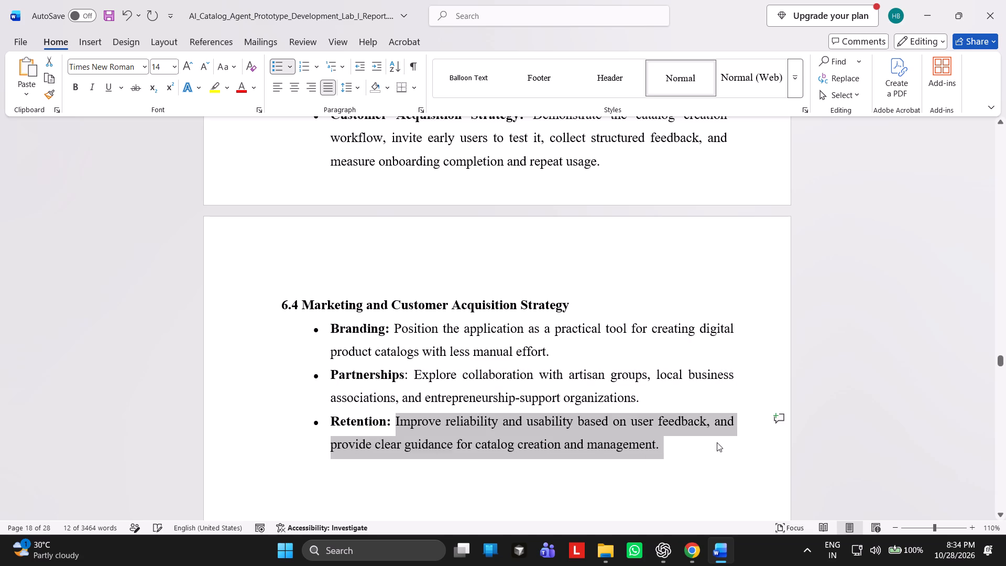
Insert empty lines above CHAPTER 7 so the chapter title starts at the top of a new page.
scroll(717, 442, "down", 1)
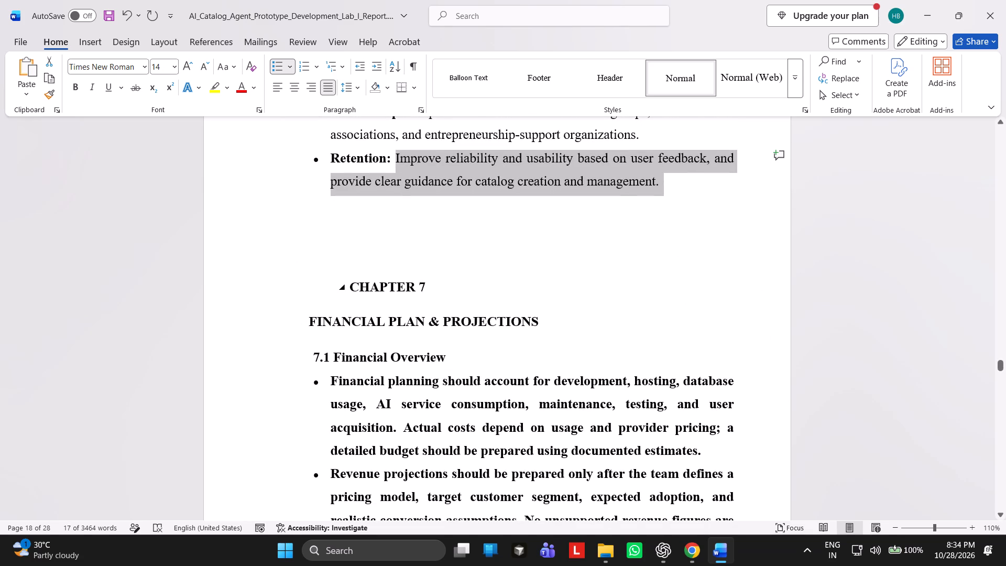
left_click(346, 287)
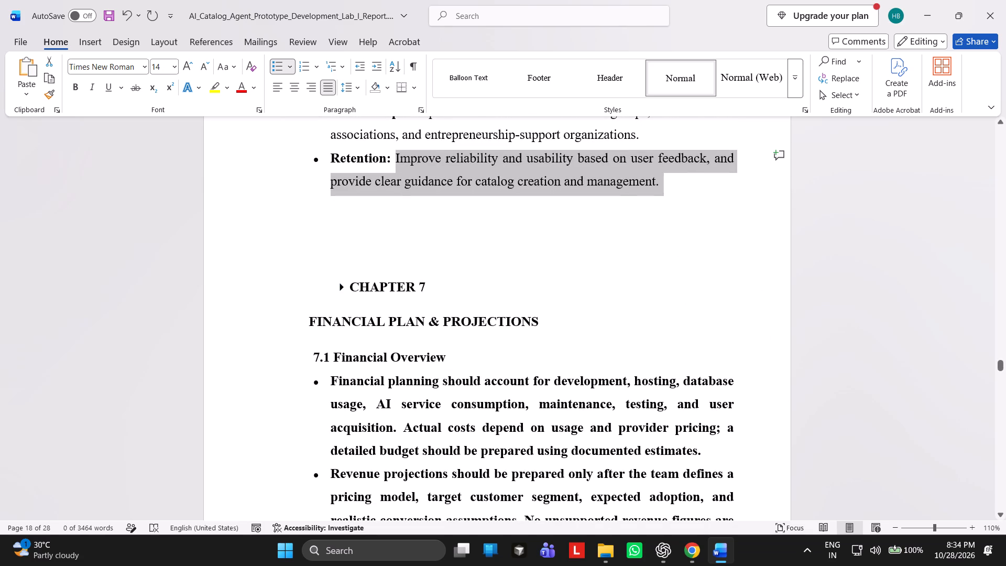
left_click(349, 272)
key("Return")
key("Return")
key("Return")
key("Return")
key("Return")
key("Return")
key("Return")
key("Return")
key("Return")
key("Return")
key("Return")
key("Return")
key("Return")
key("Return")
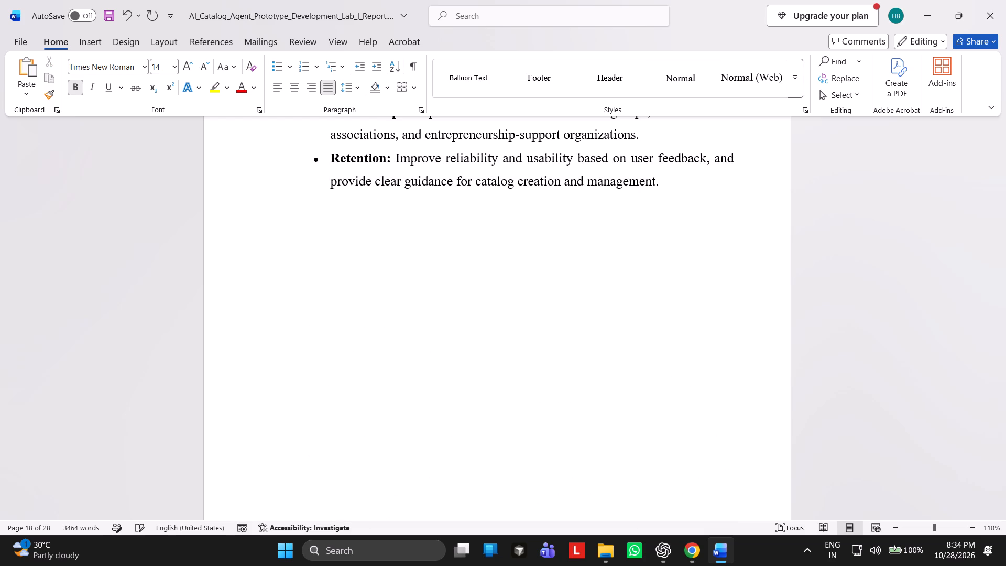
key("BackSpace")
key("BackSpace")
key("BackSpace")
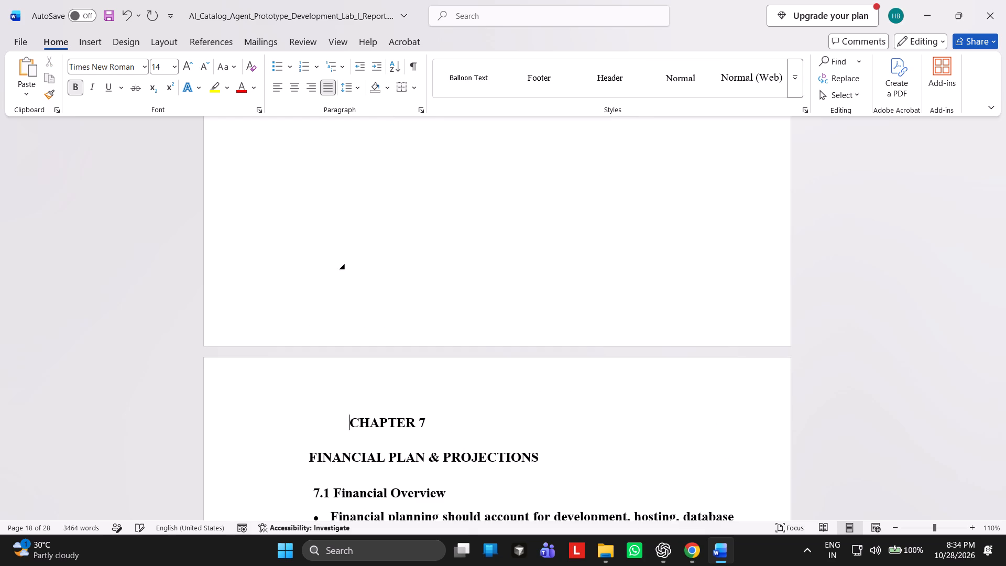
Centre the title lines CHAPTER 7 and FINANCIAL PLAN & PROJECTIONS and reduce their left indent.
left_click_drag(348, 428, 469, 448)
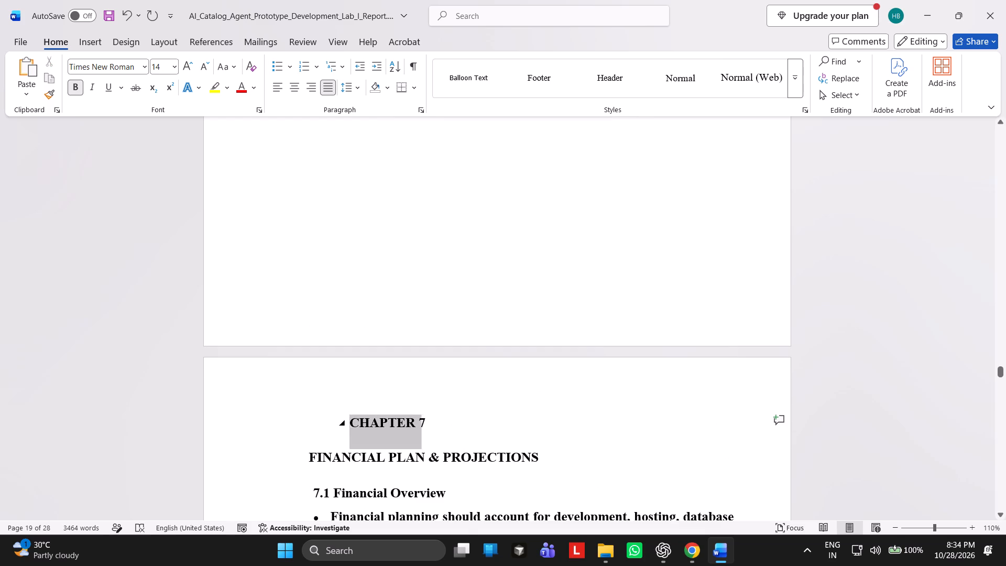
left_click_drag(469, 448, 584, 460)
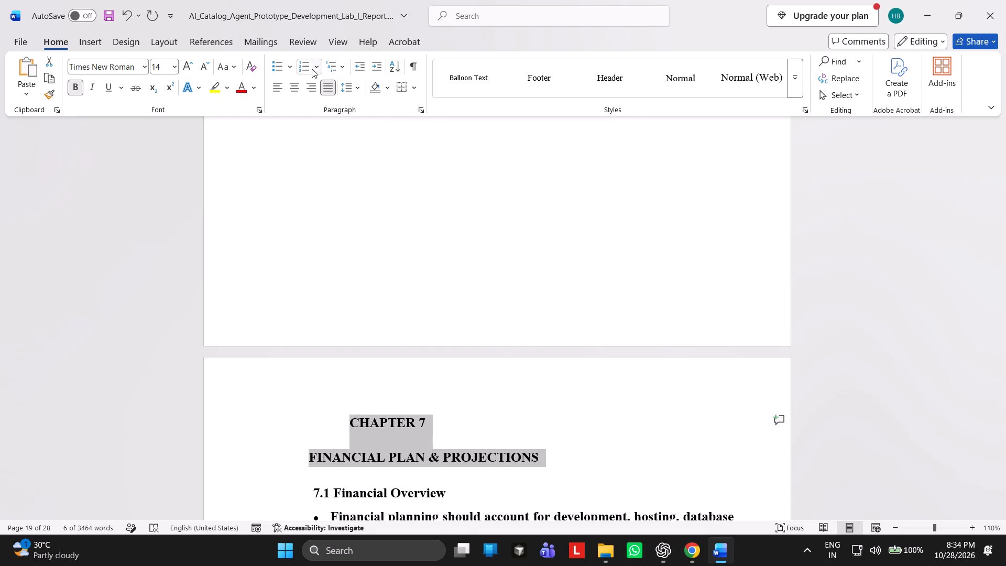
left_click(293, 89)
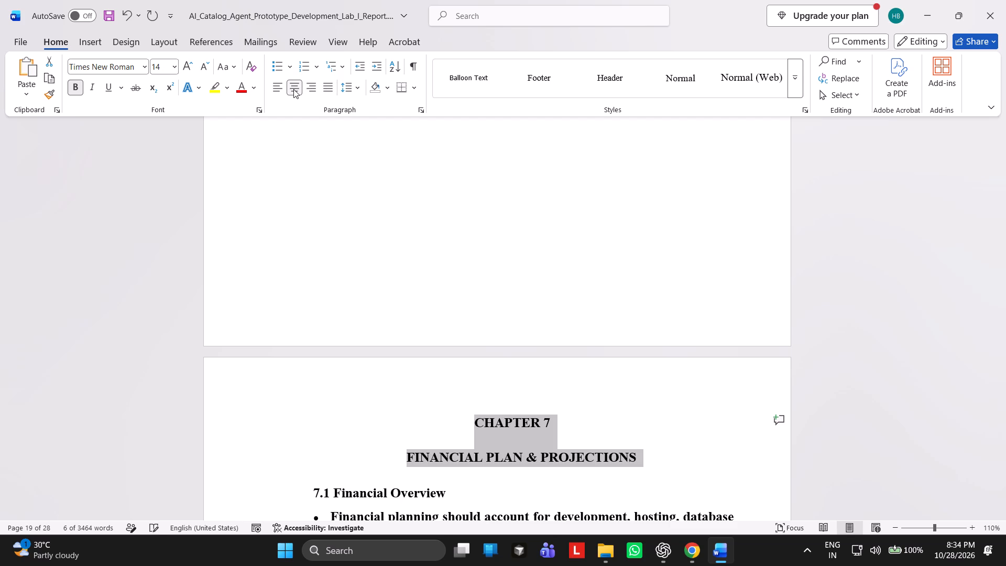
left_click(359, 71)
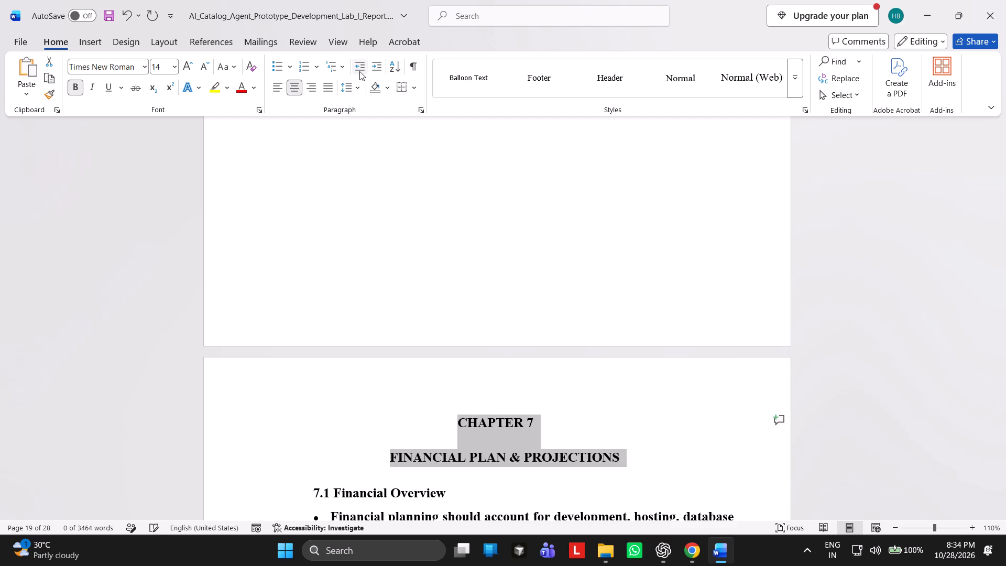
scroll(399, 278, "down", 1)
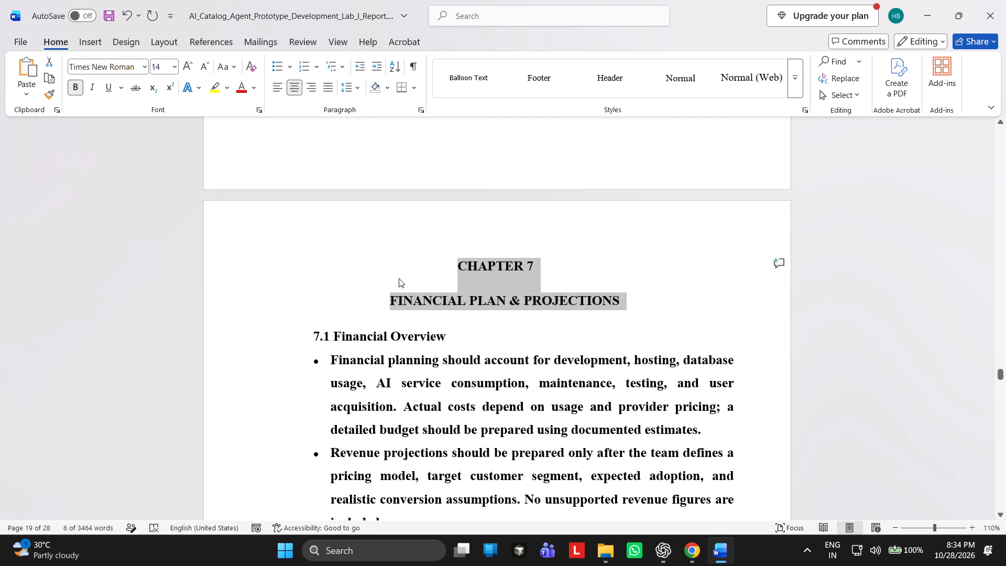
left_click(376, 301)
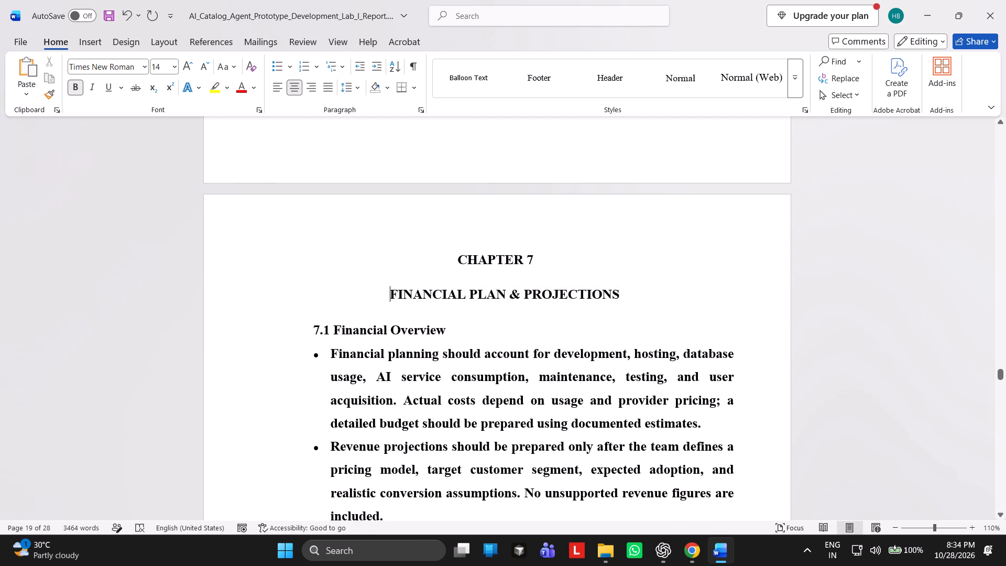
Move the heading 7.1 Financial Overview to the left margin.
left_click(314, 331)
key("BackSpace")
key("BackSpace")
Remove bold from both bullet paragraphs under 7.1 Financial Overview.
scroll(314, 331, "down", 1)
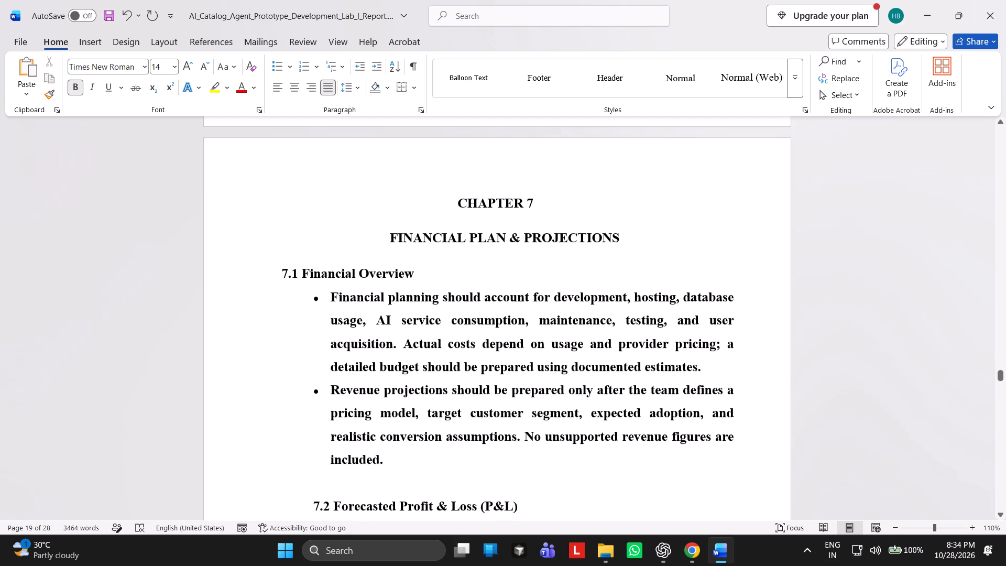
left_click_drag(330, 286, 345, 315)
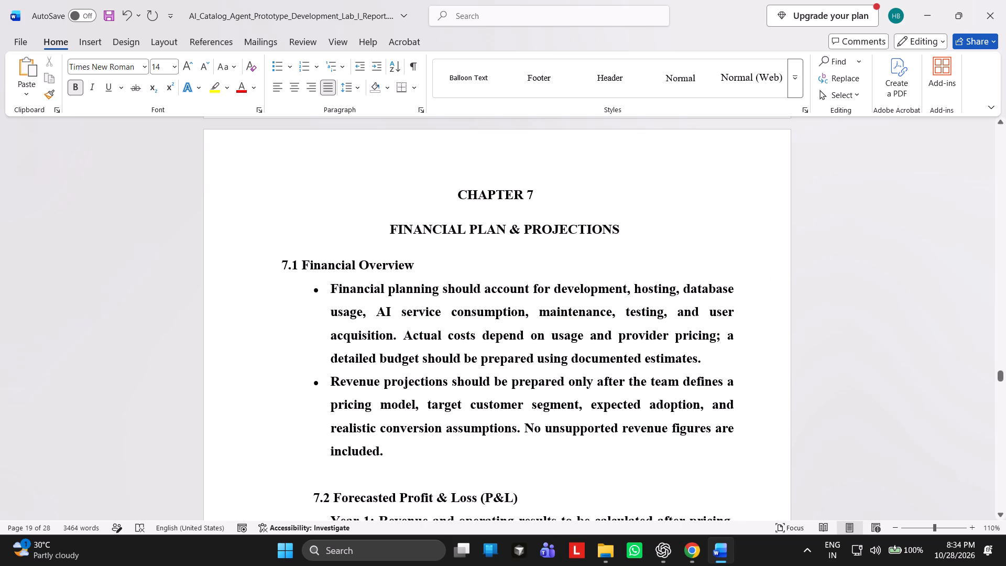
left_click_drag(345, 315, 406, 470)
key("ctrl+b")
Move the heading 7.2 Forecasted Profit & Loss (P&L) to the left margin.
scroll(406, 470, "down", 1)
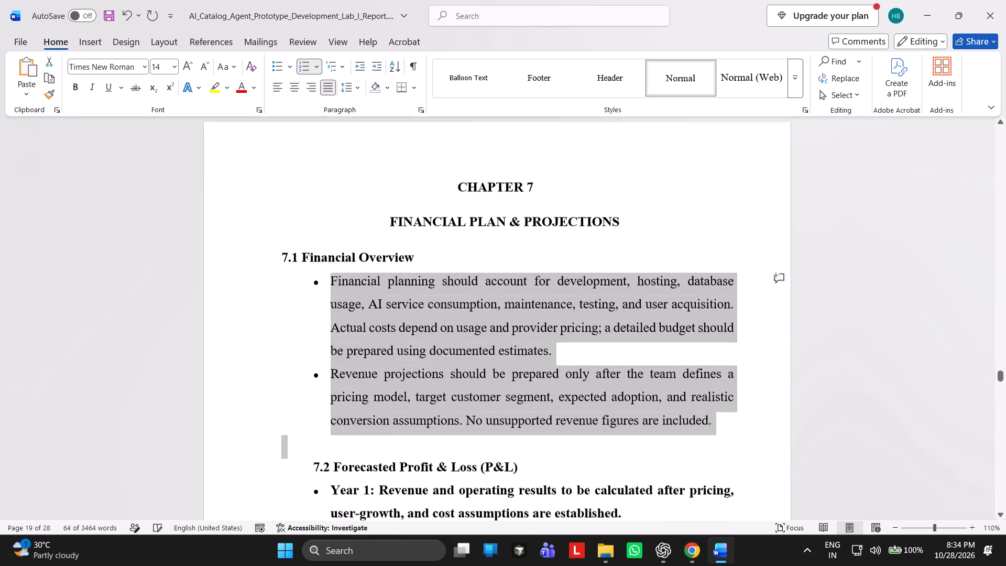
scroll(406, 470, "down", 1)
left_click(312, 326)
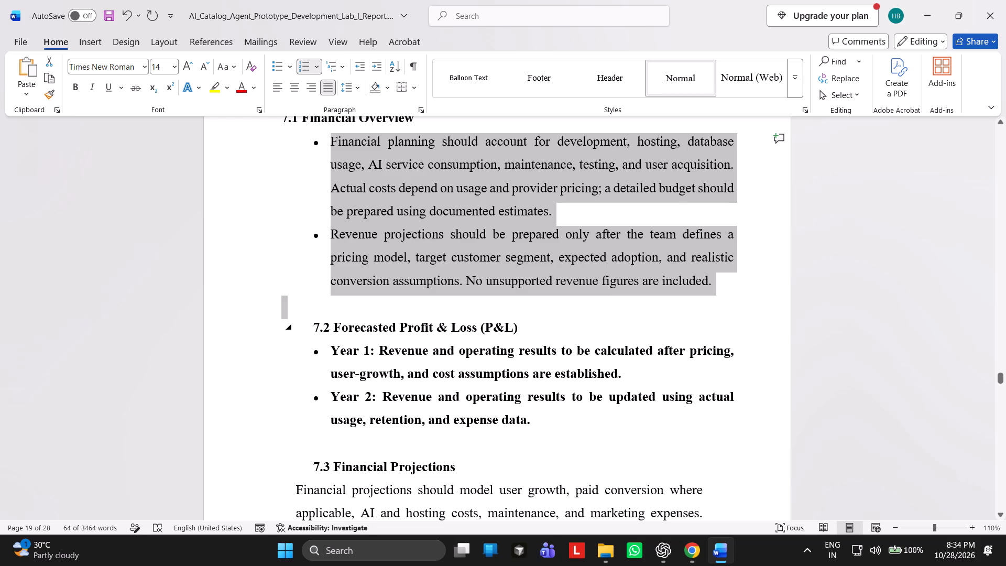
key("BackSpace")
key("BackSpace")
Remove bold from the descriptions following the Year 1: and Year 2: labels under 7.2 Forecasted Profit & Loss (P&L).
scroll(312, 326, "down", 1)
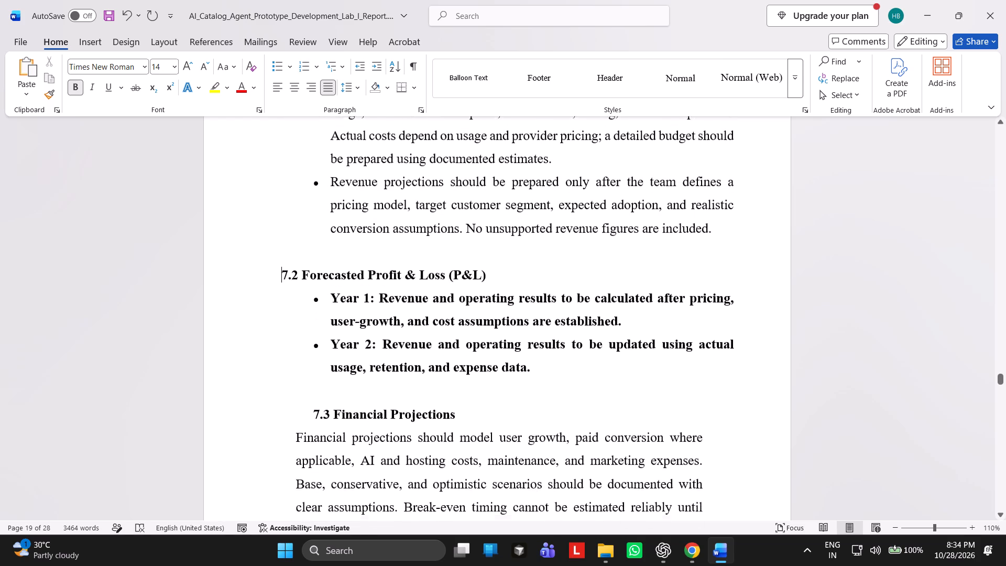
scroll(312, 326, "down", 1)
left_click_drag(379, 281, 496, 310)
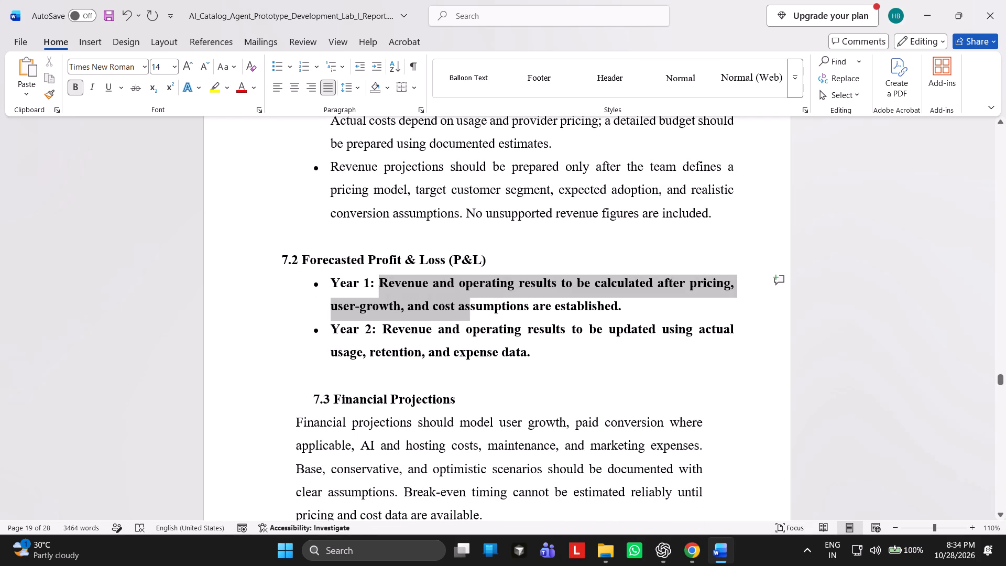
left_click_drag(496, 310, 600, 307)
key("ctrl+b")
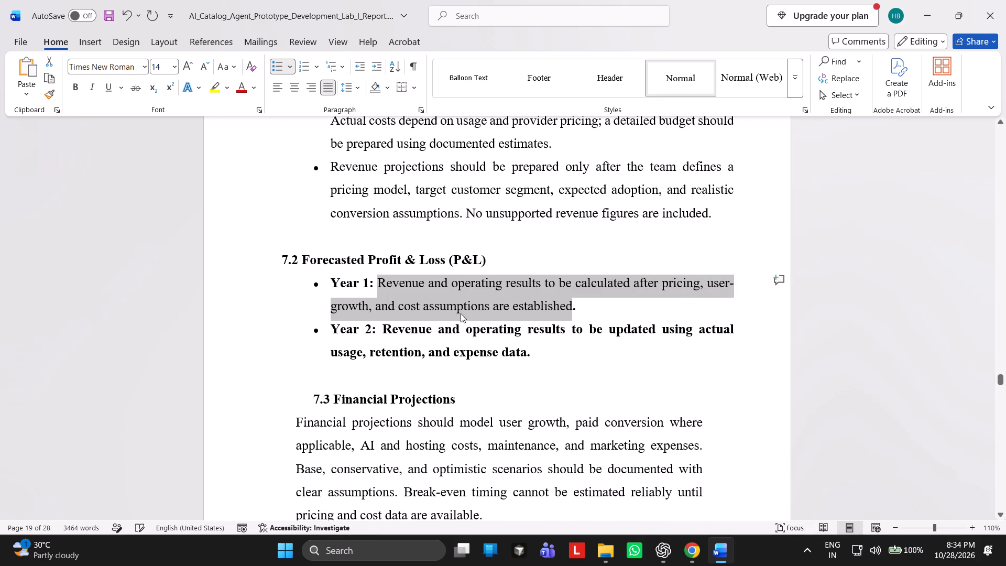
left_click_drag(382, 326, 548, 351)
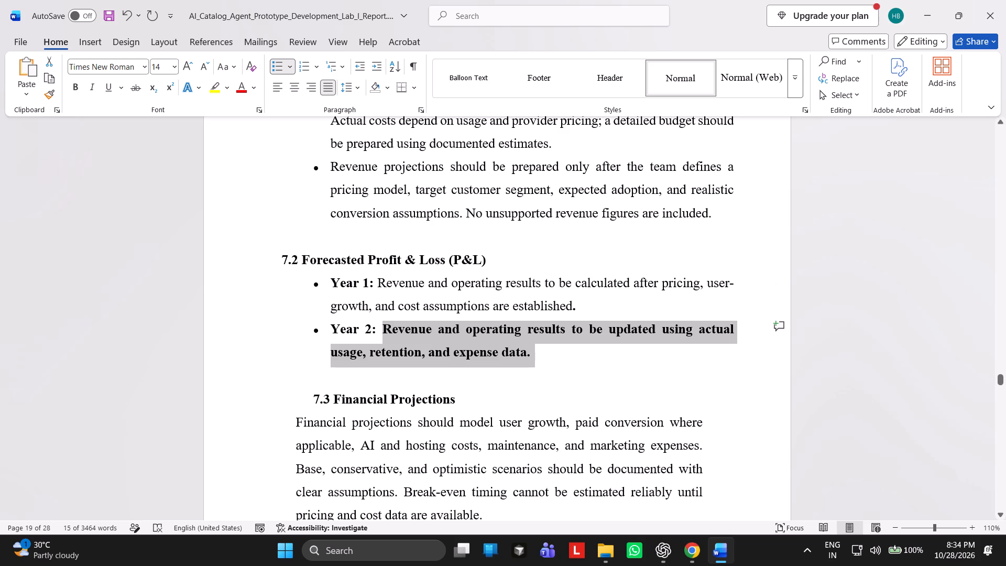
left_click_drag(548, 351, 552, 357)
key("ctrl+b")
Move the headings 7.3 Financial Projections and 7.4 Unit Economics to the left margin.
scroll(552, 357, "down", 1)
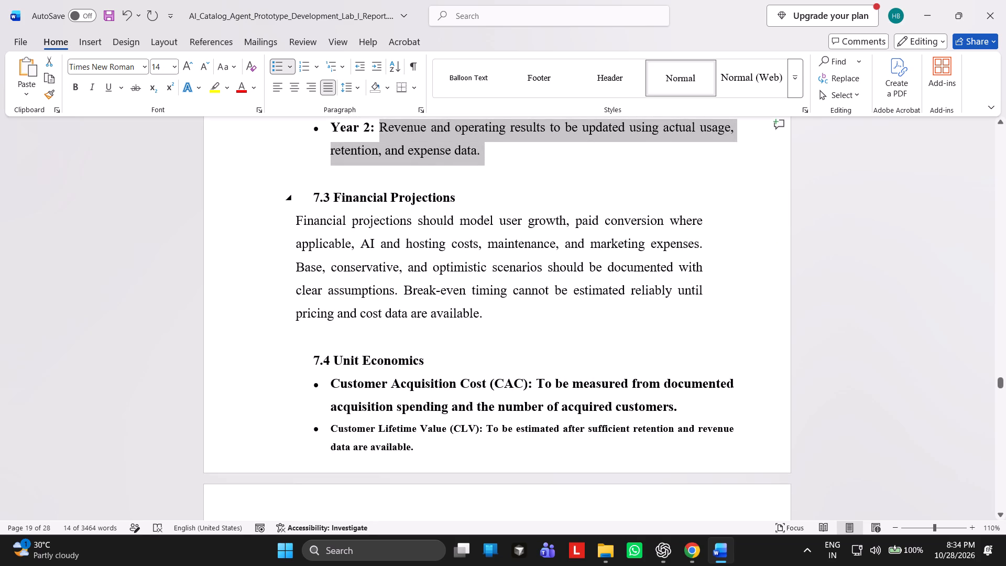
left_click(314, 193)
key("BackSpace")
key("BackSpace")
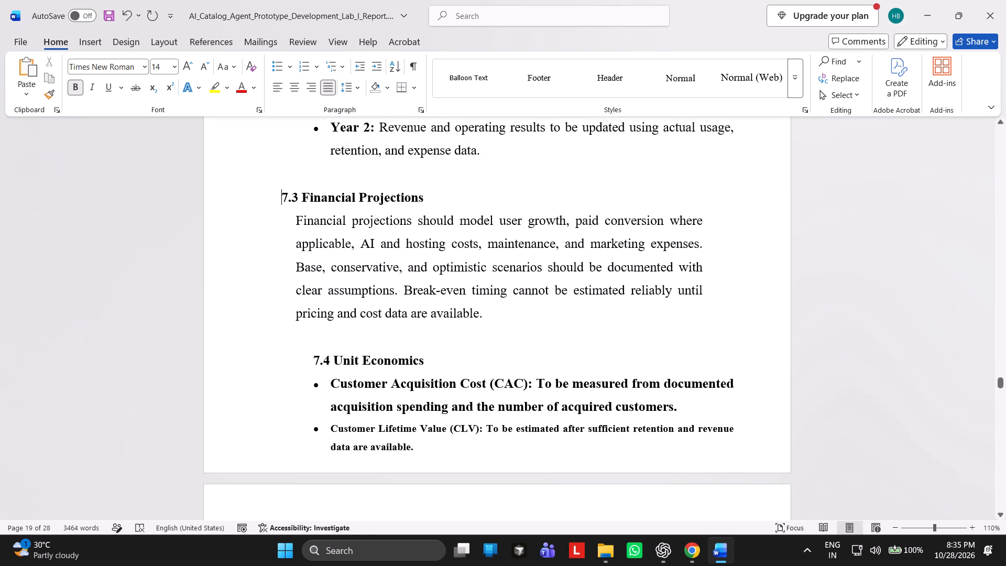
left_click(312, 363)
key("BackSpace")
key("BackSpace")
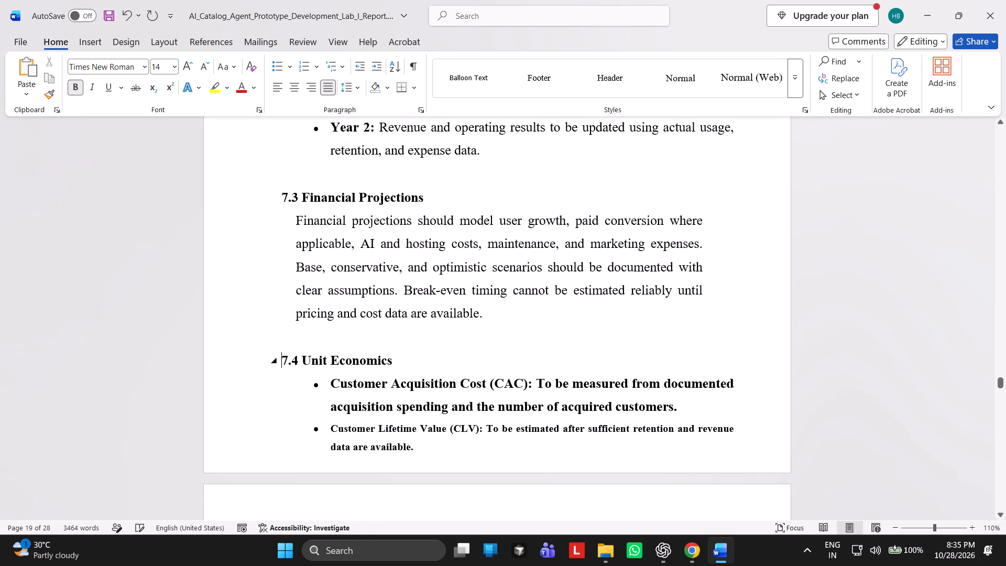
Remove bold from the Customer Acquisition Cost, Customer Lifetime Value and Payback Period descriptions under 7.4, keeping their labels bold.
scroll(312, 363, "down", 1)
left_click_drag(537, 328, 677, 351)
key("ctrl+b")
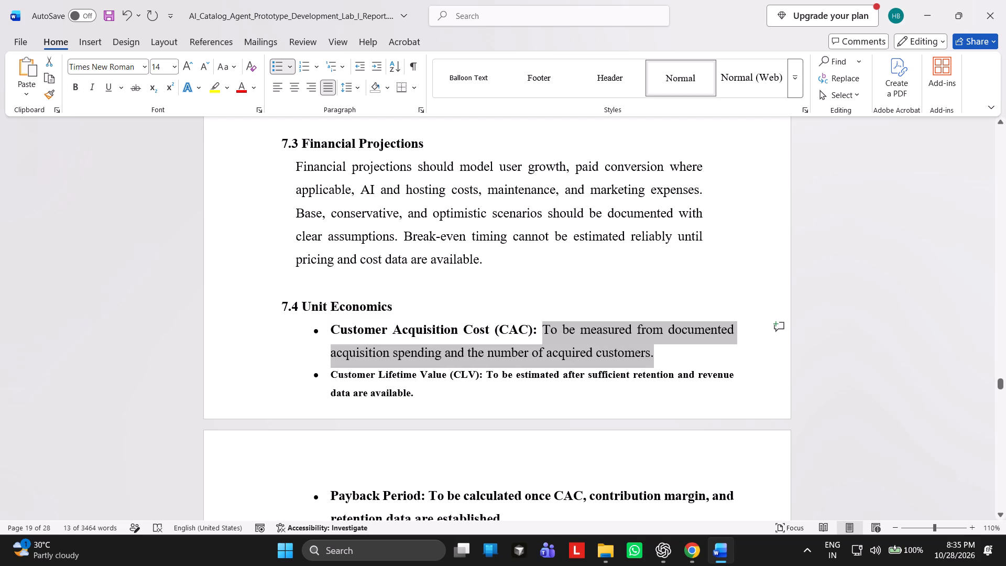
left_click_drag(484, 377, 487, 401)
key("ctrl+b")
scroll(487, 401, "down", 1)
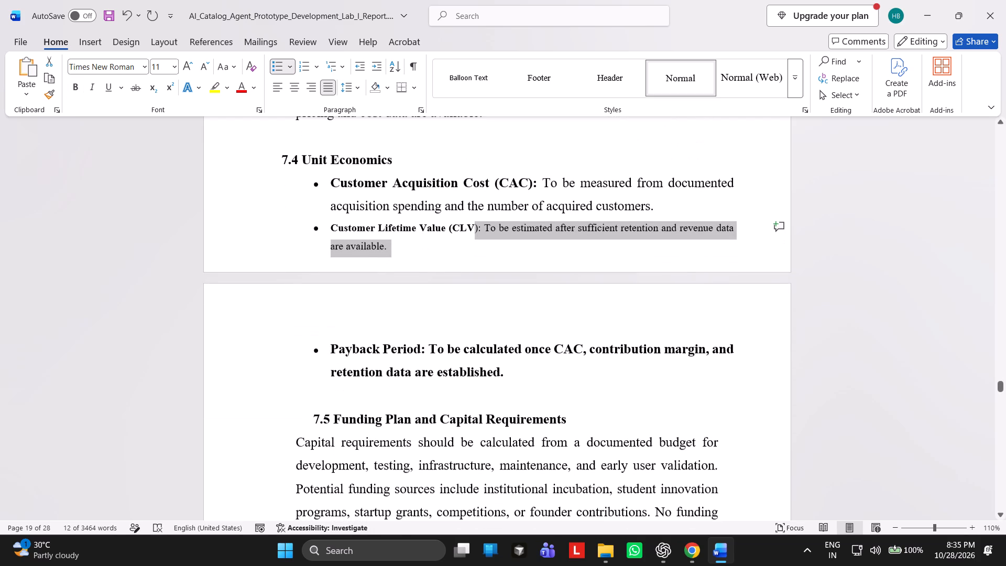
left_click(424, 347)
left_click_drag(424, 347, 427, 347)
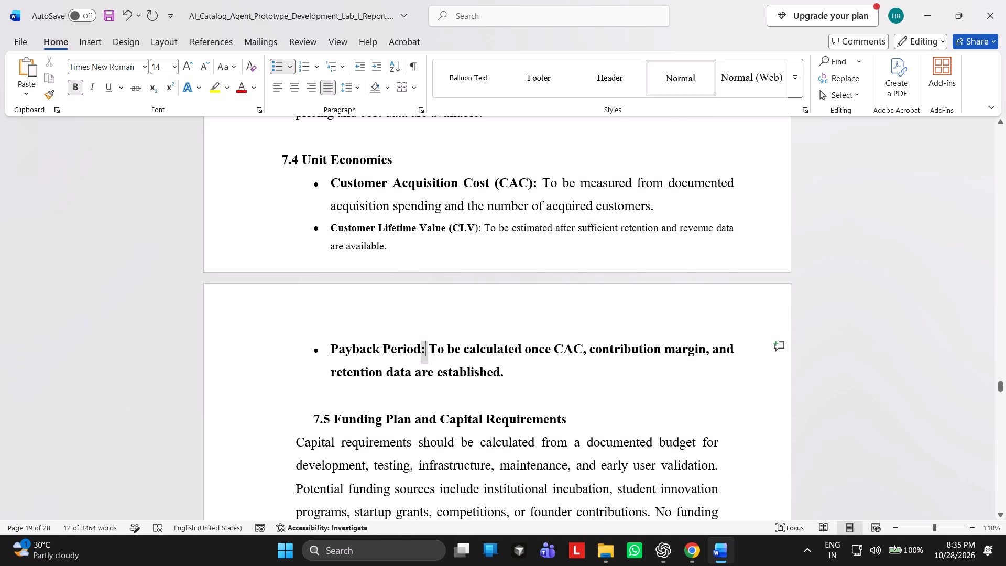
left_click_drag(427, 347, 517, 372)
left_click(517, 372)
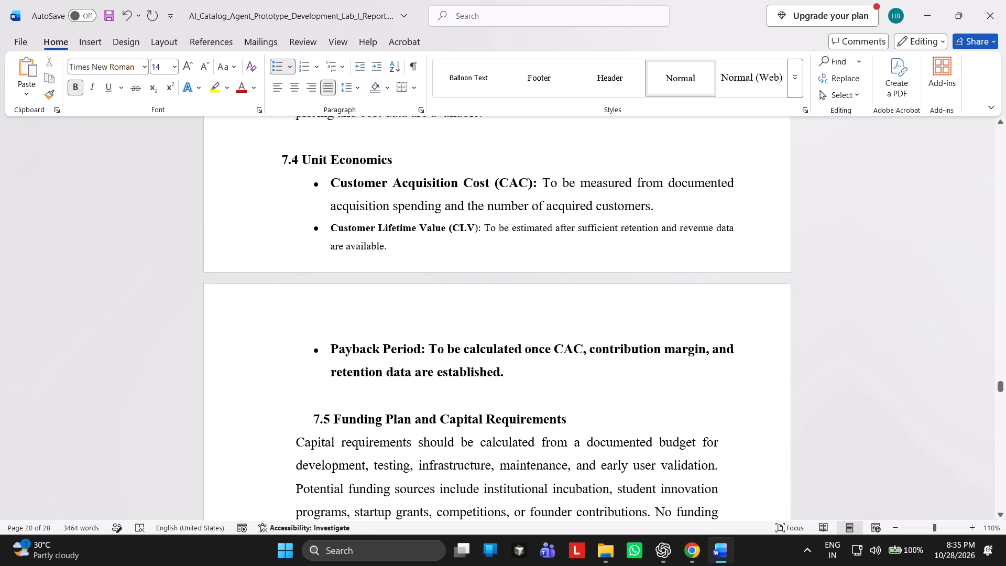
left_click_drag(510, 372, 431, 350)
key("ctrl+b")
Move the heading 7.5 Funding Plan and Capital Requirements to the left margin.
scroll(431, 350, "down", 1)
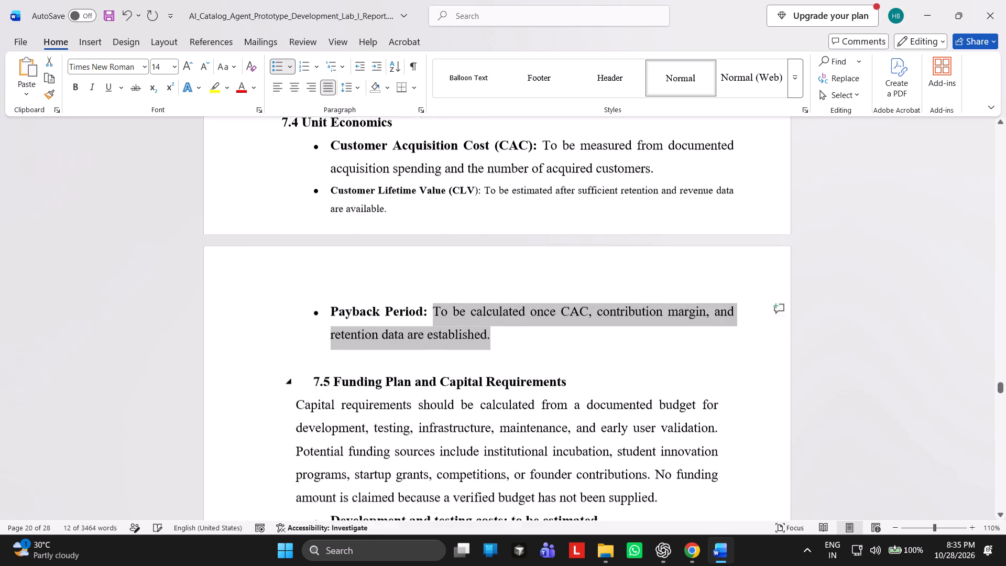
scroll(431, 350, "down", 1)
left_click(313, 268)
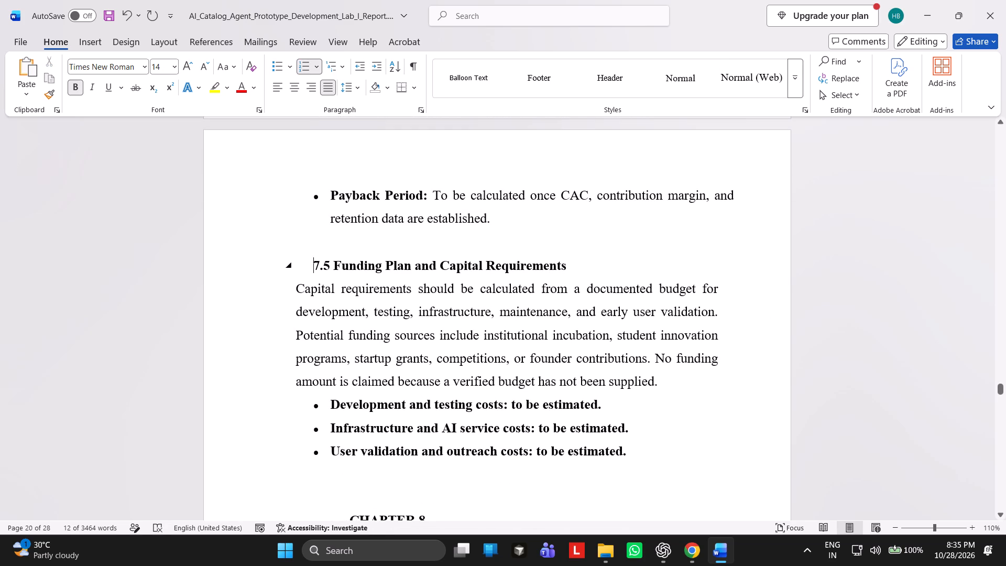
key("BackSpace")
key("BackSpace")
Insert blank lines before CHAPTER 8 so that the chapter starts at the top of a new page.
scroll(313, 268, "down", 1)
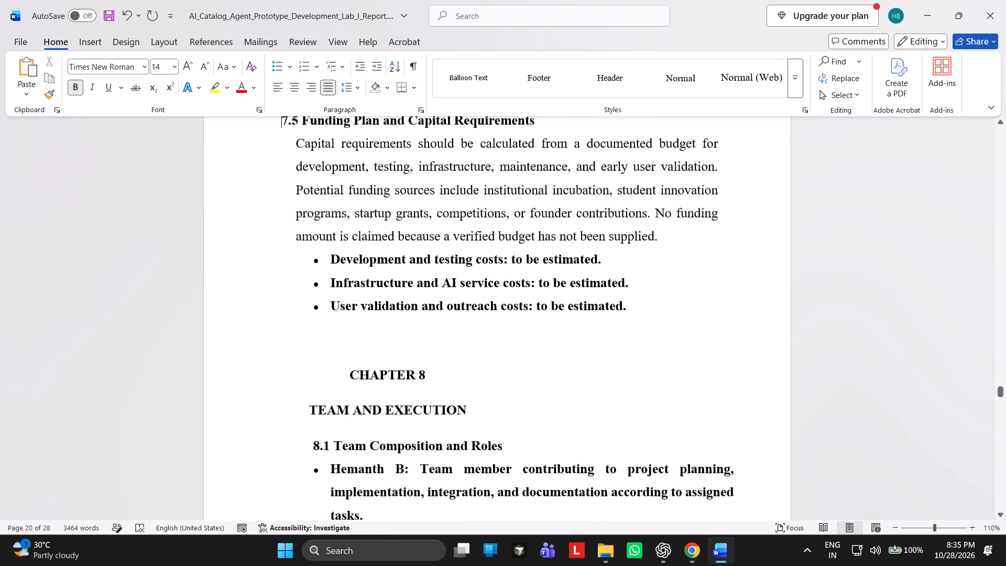
scroll(313, 268, "down", 1)
left_click(354, 366)
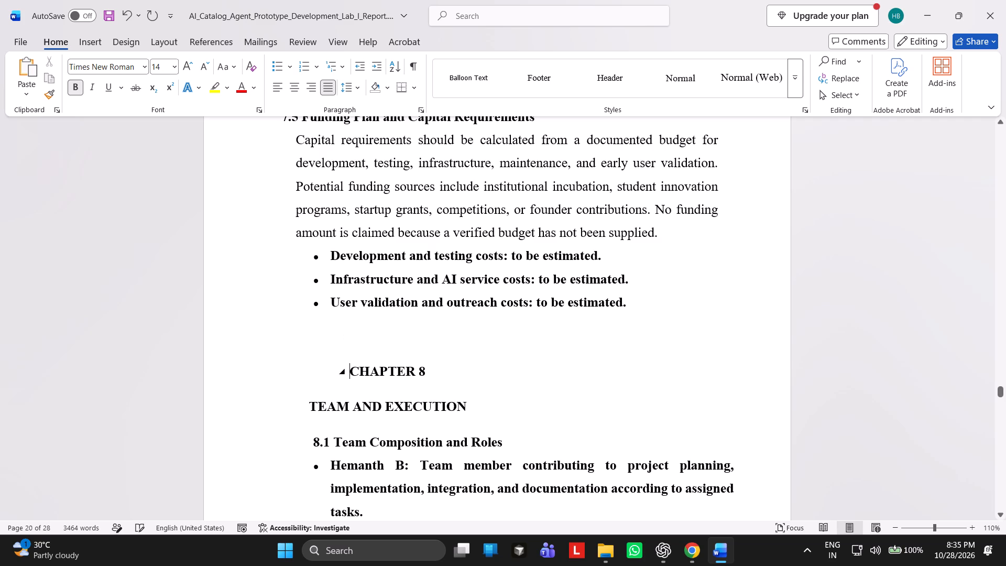
key("Return")
key("Return")
key("Return")
key("Return")
key("Return")
key("Return")
key("Return")
key("Return")
key("Return")
key("Return")
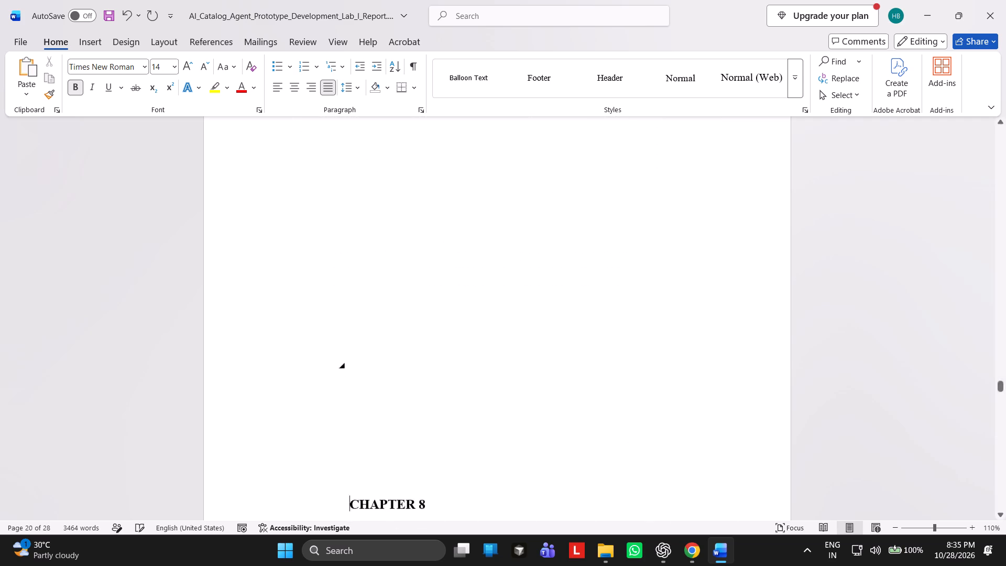
key("Return")
key("Return")
key("BackSpace")
key("BackSpace")
key("Return")
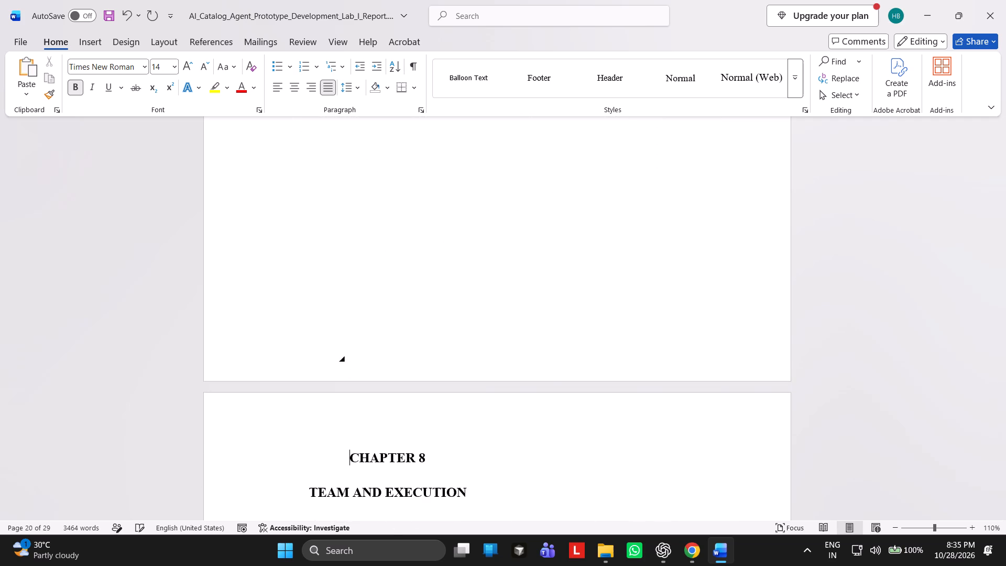
Centre the title lines CHAPTER 8 and TEAM AND EXECUTION and reduce their left indent.
scroll(354, 366, "down", 1)
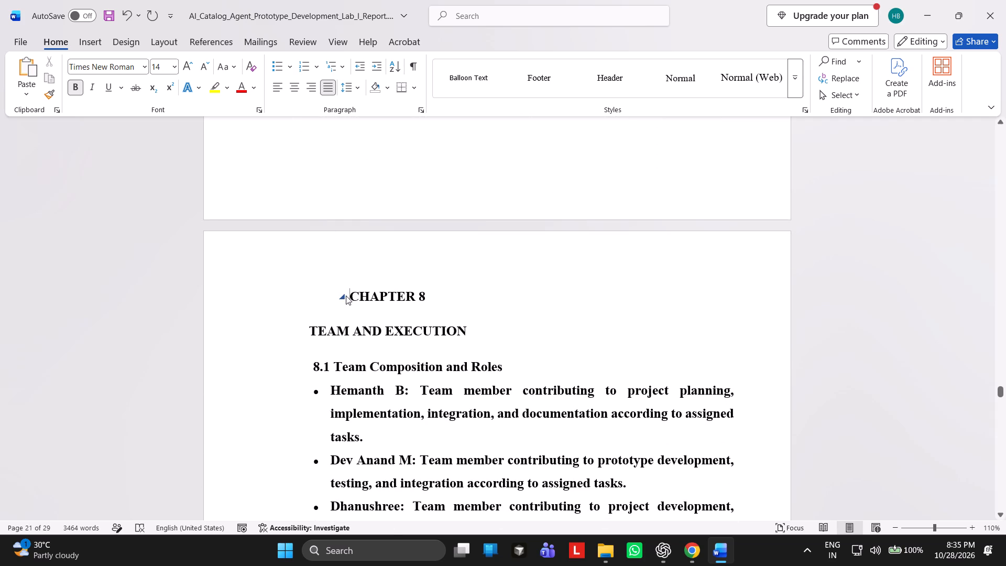
left_click_drag(348, 294, 477, 327)
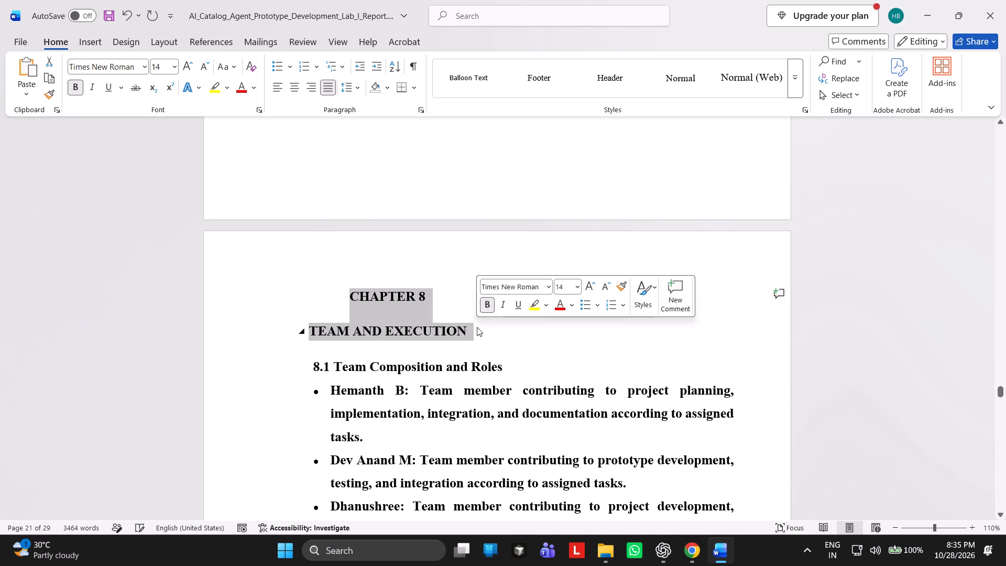
left_click(296, 88)
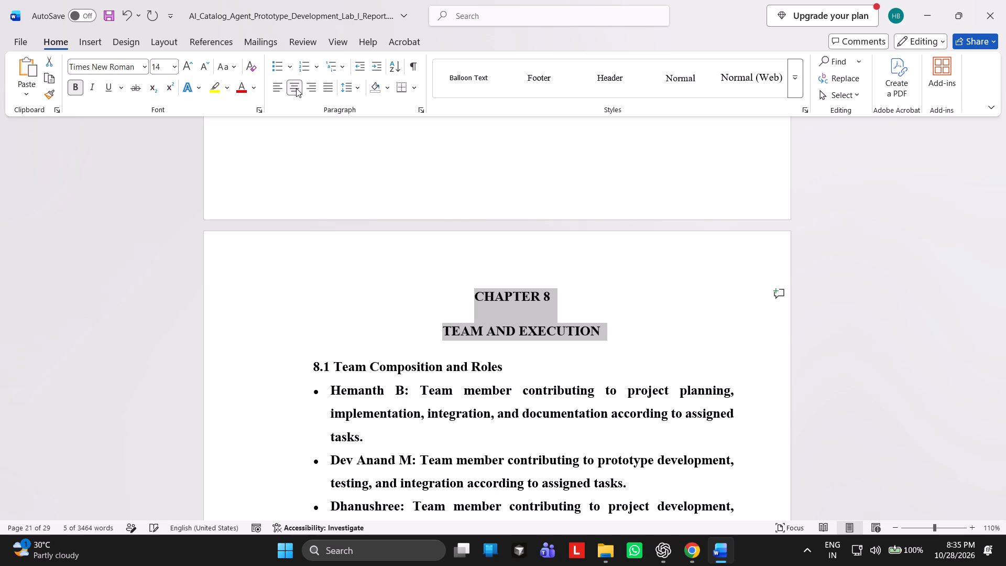
left_click(356, 66)
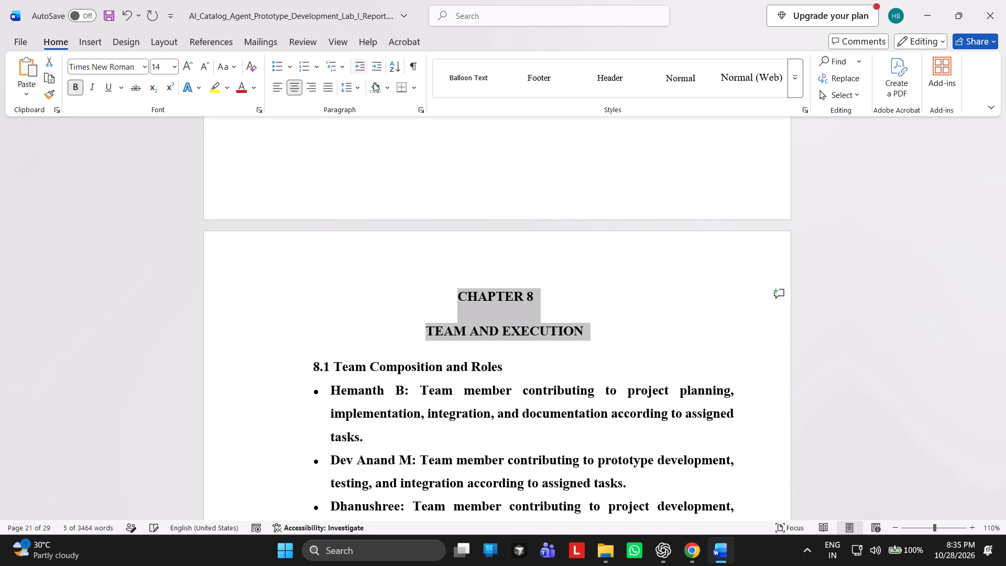
Reset the TEAM AND EXECUTION line to left alignment, add a leading space, and adjust its left indent to sit roughly beneath CHAPTER 8.
left_click(424, 330)
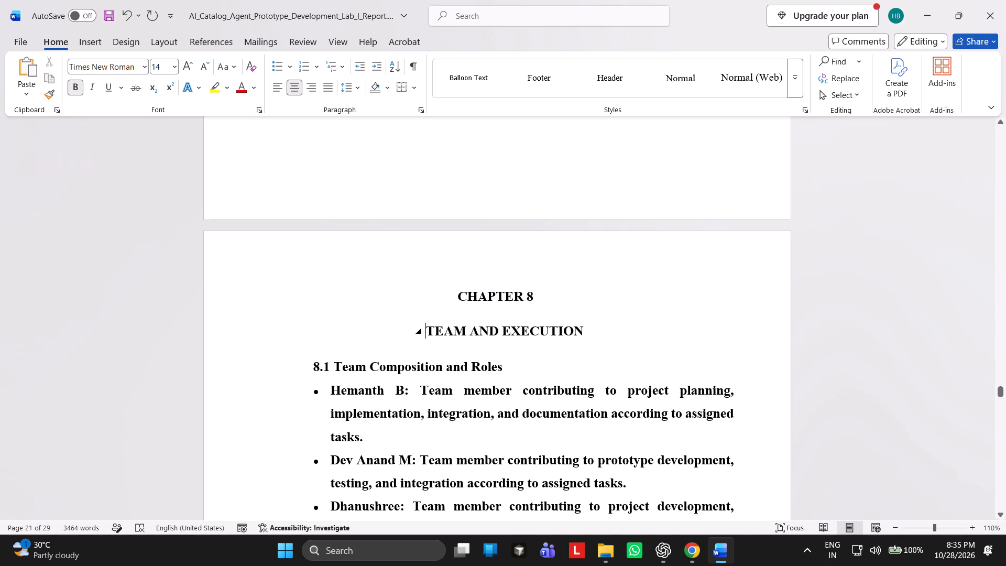
key("BackSpace")
key("space")
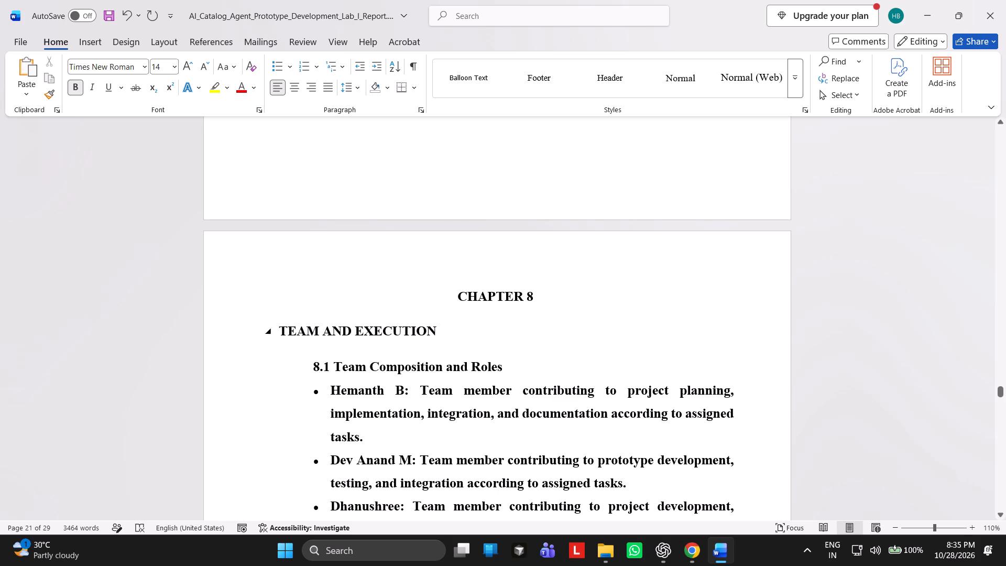
left_click_drag(440, 328, 273, 324)
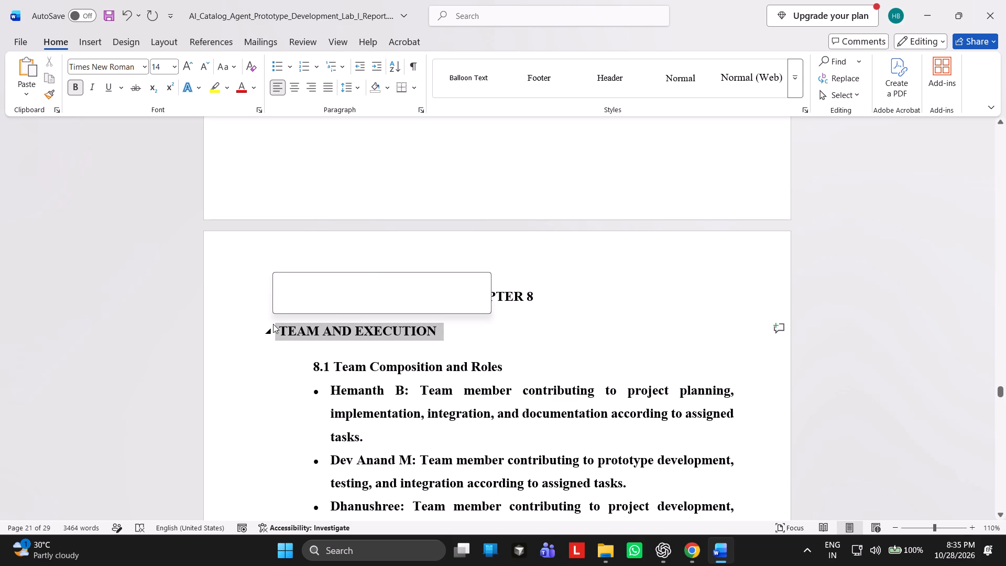
left_click(375, 68)
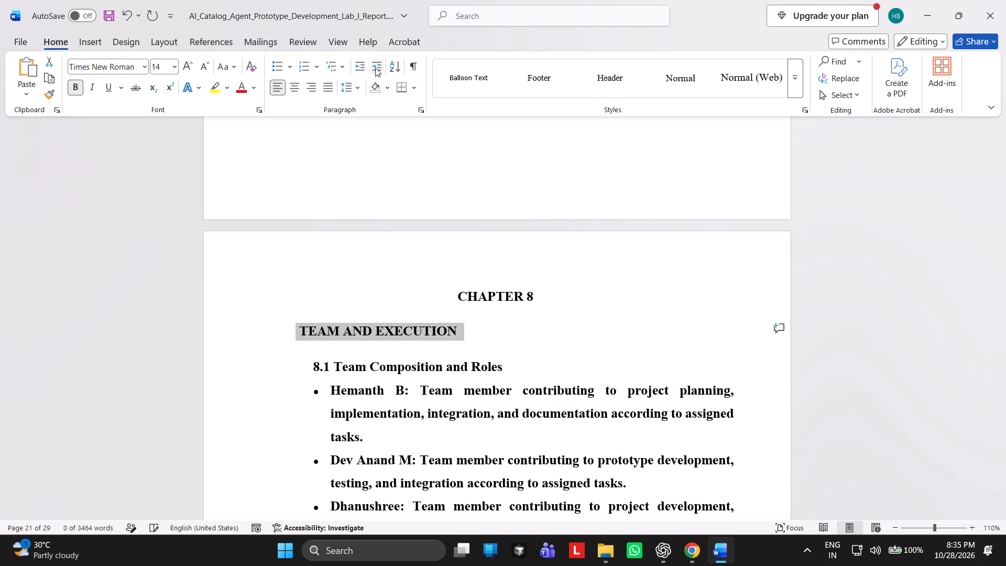
double_click(375, 68)
left_click(375, 68)
double_click(375, 68)
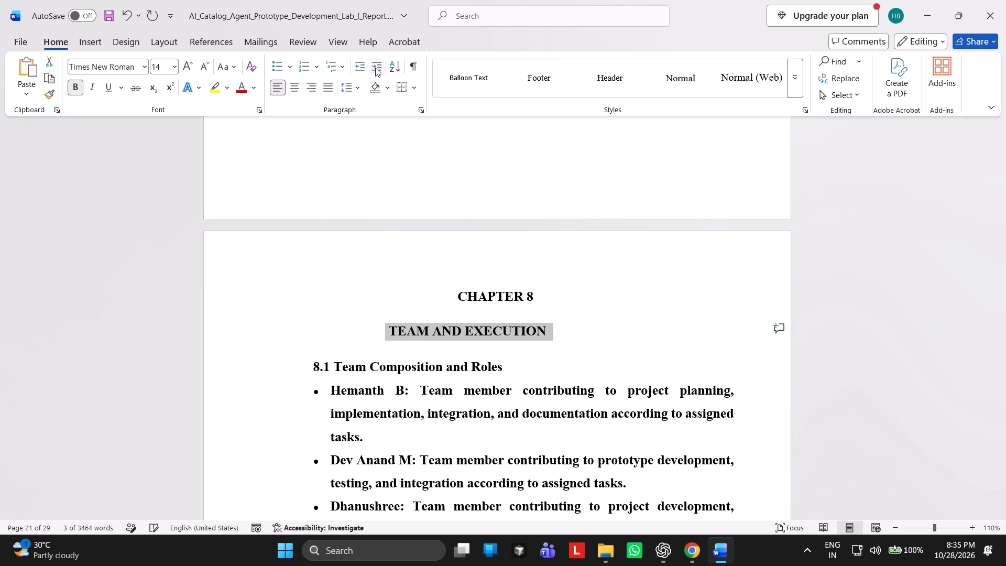
left_click(375, 68)
left_click(375, 68)
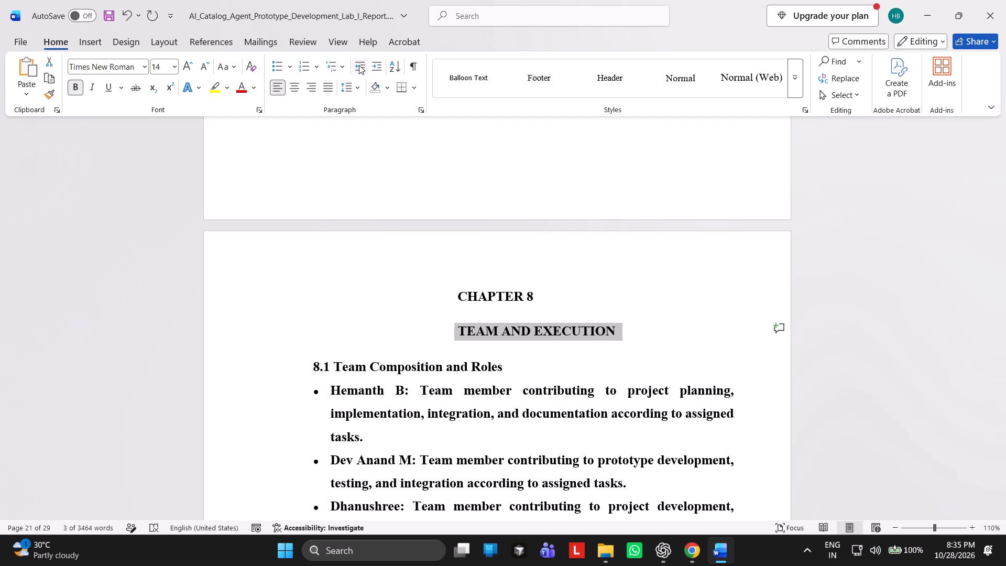
left_click(359, 65)
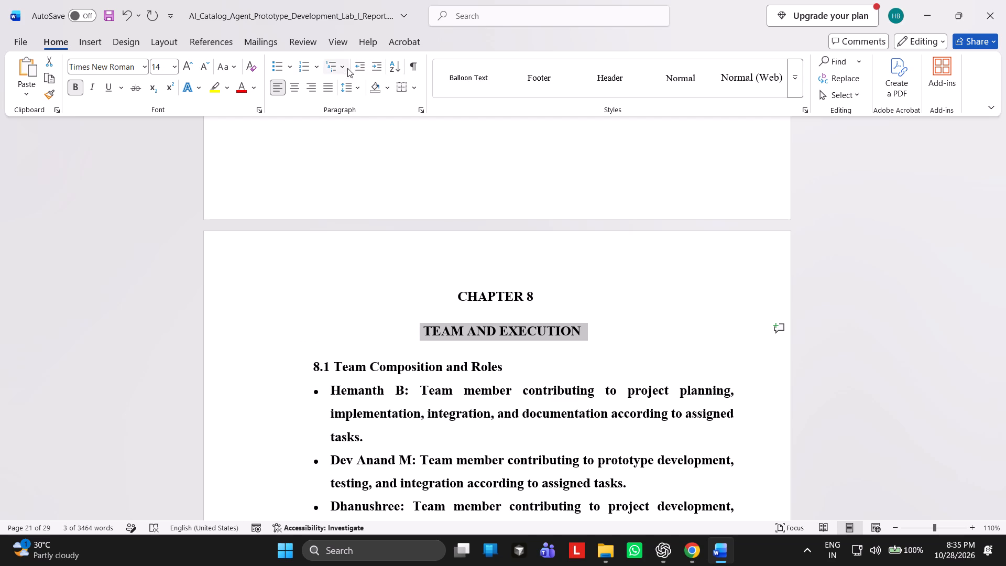
left_click(357, 60)
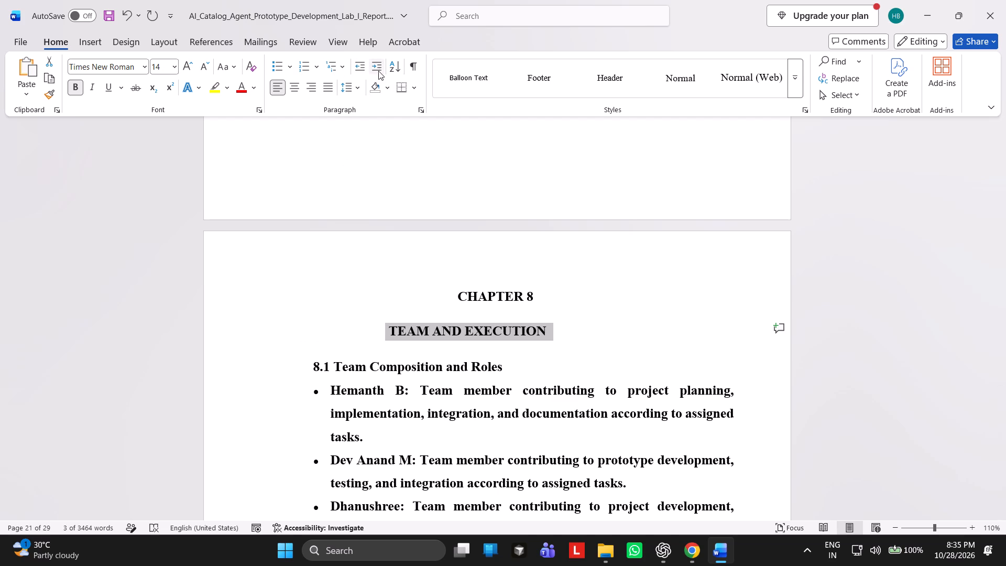
Insert seven more spaces before TEAM AND EXECUTION to line it up centrally under CHAPTER 8.
left_click(388, 330)
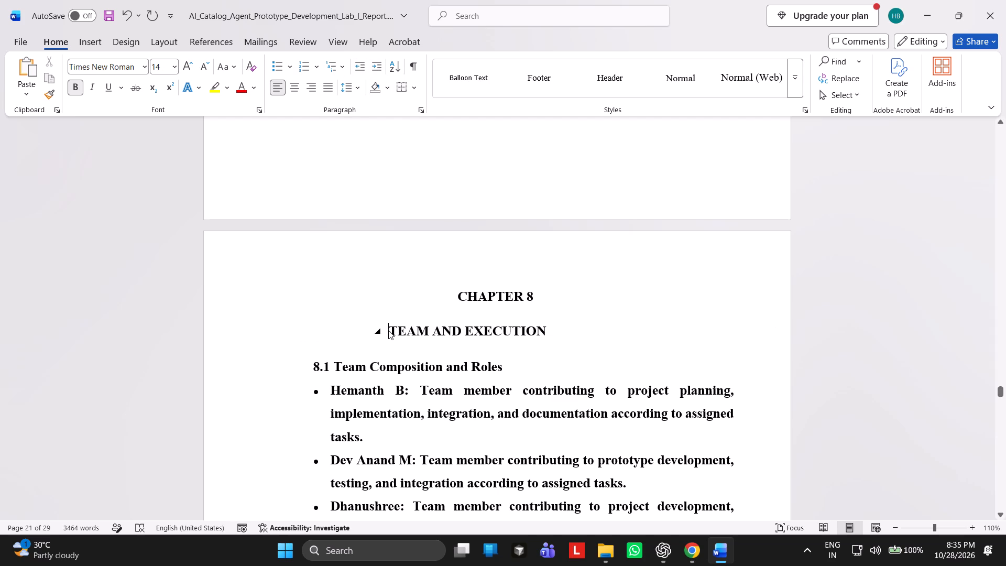
key("space")
key("space")
key("space")
key("space")
key("space")
key("space")
key("space")
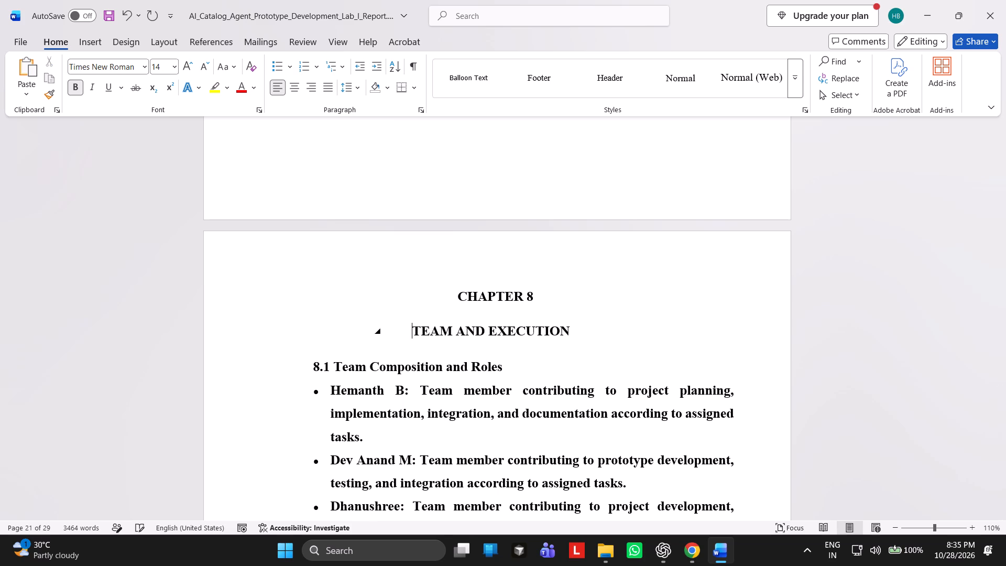
Move the heading 8.1 Team Composition and Roles to the left margin.
scroll(388, 330, "down", 1)
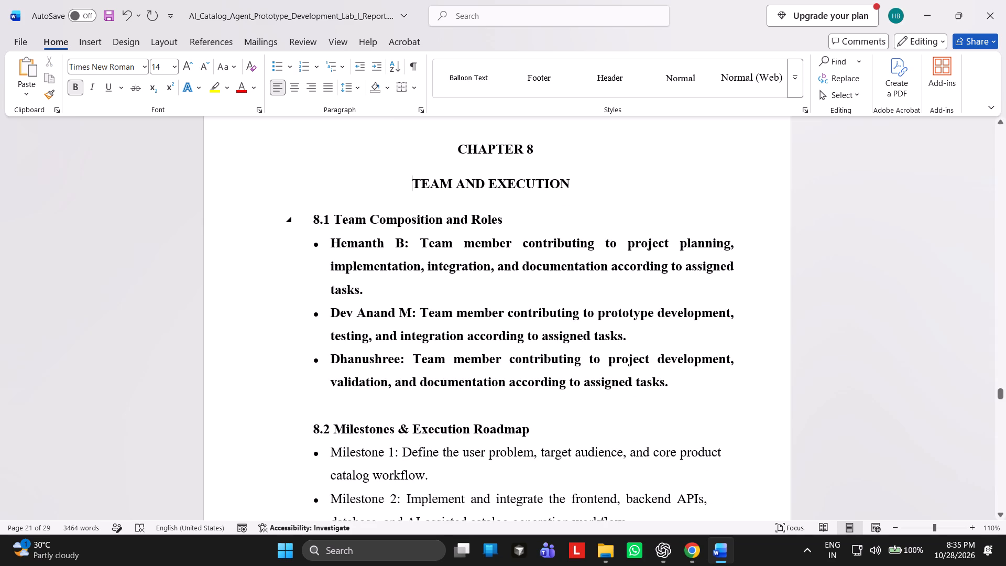
left_click(314, 220)
key("BackSpace")
key("BackSpace")
Remove bold from the first team member's role description under 8.1, keeping the name label bold.
left_click_drag(421, 242, 422, 251)
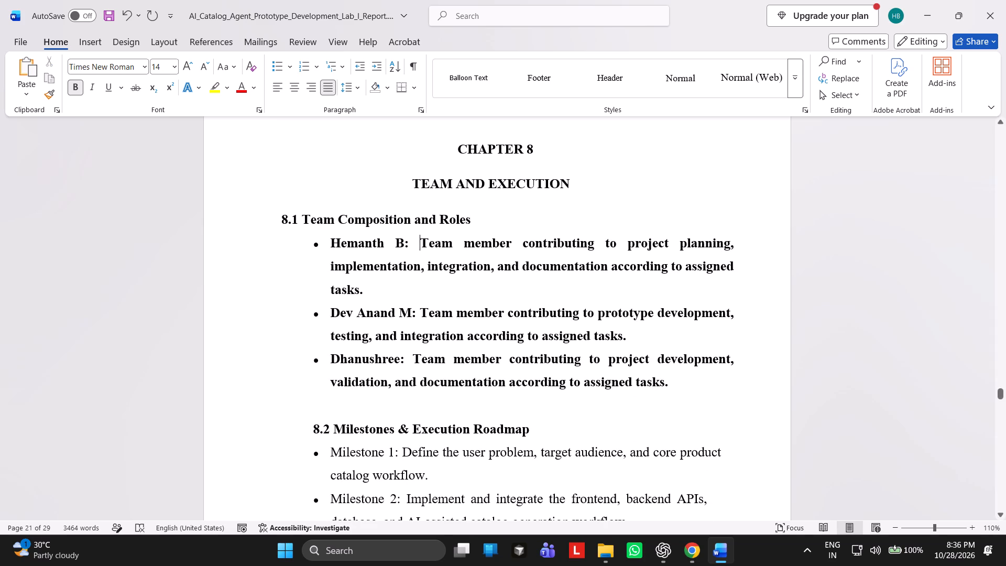
left_click_drag(422, 251, 420, 282)
key("ctrl+b")
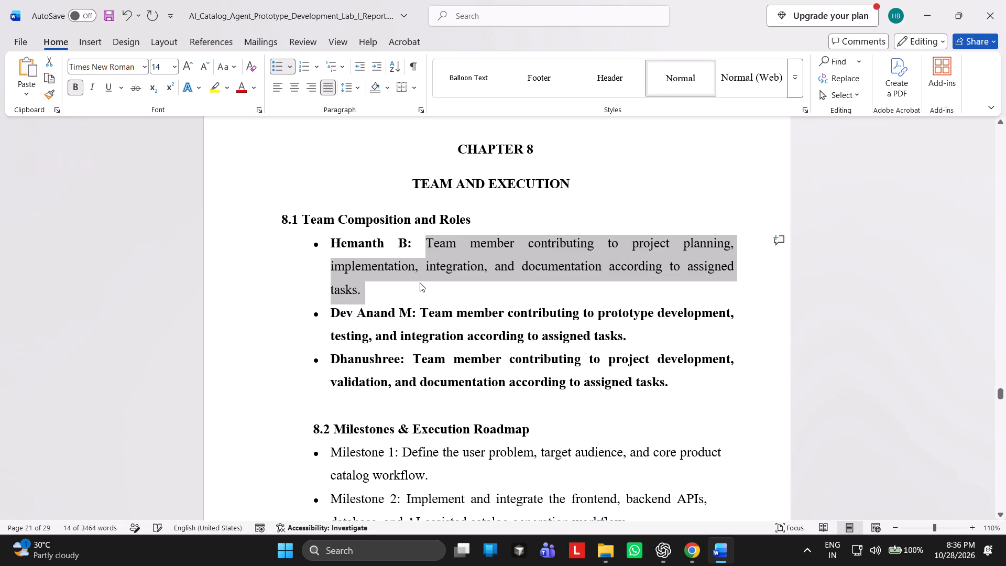
Remove bold from the second and third team members' role descriptions under 8.1, keeping the name labels bold.
scroll(420, 282, "down", 1)
left_click_drag(418, 262, 604, 284)
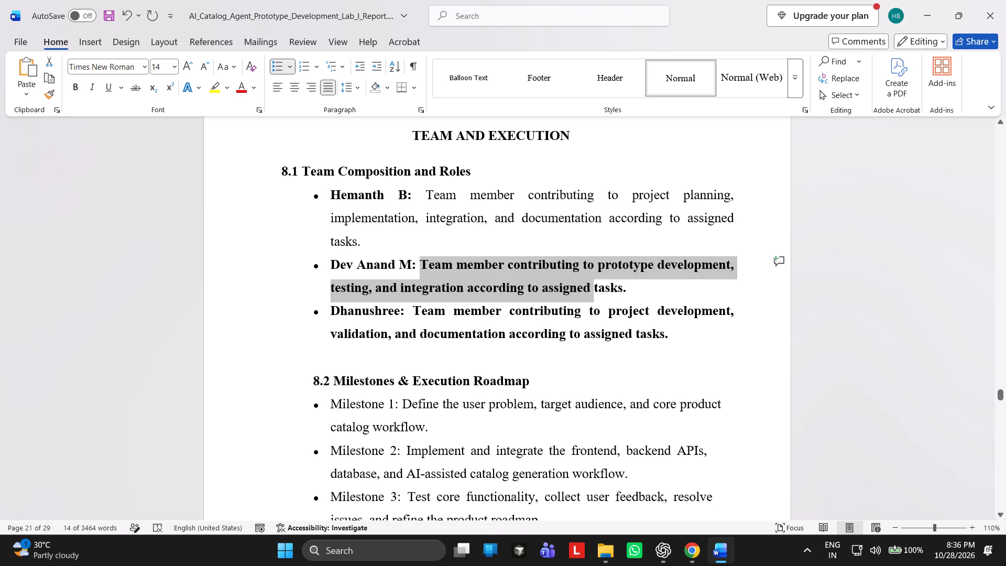
left_click_drag(604, 284, 625, 284)
key("ctrl+b")
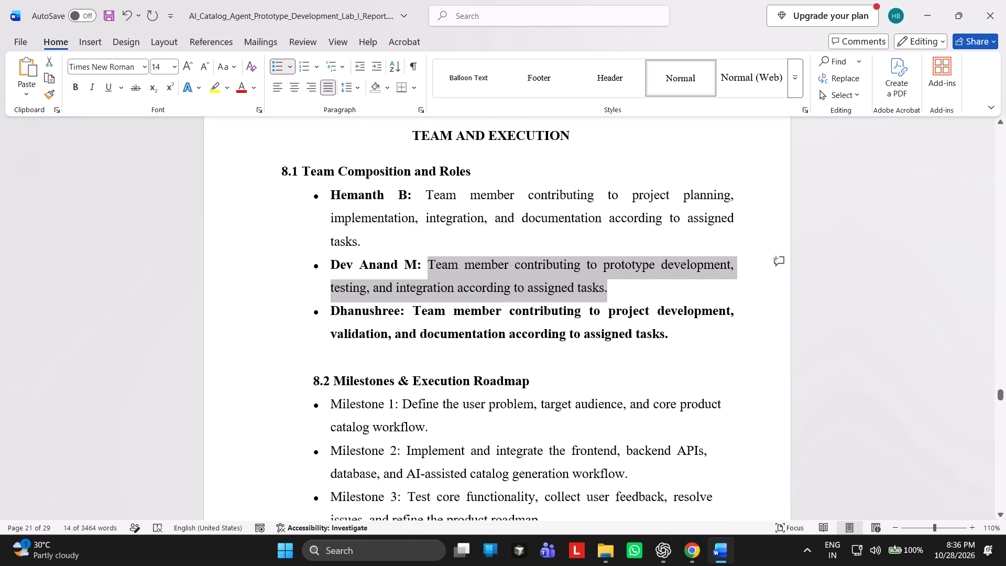
left_click_drag(411, 309, 680, 333)
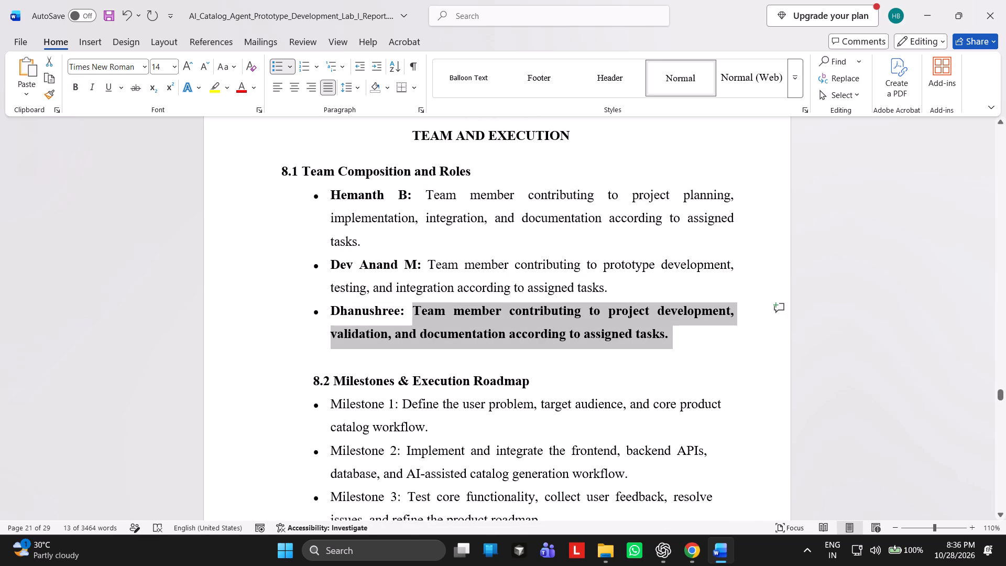
left_click_drag(680, 333, 676, 335)
key("ctrl+b")
Move the heading 8.2 Milestones & Execution Roadmap to the left margin.
scroll(676, 335, "down", 1)
scroll(547, 277, "up", 1)
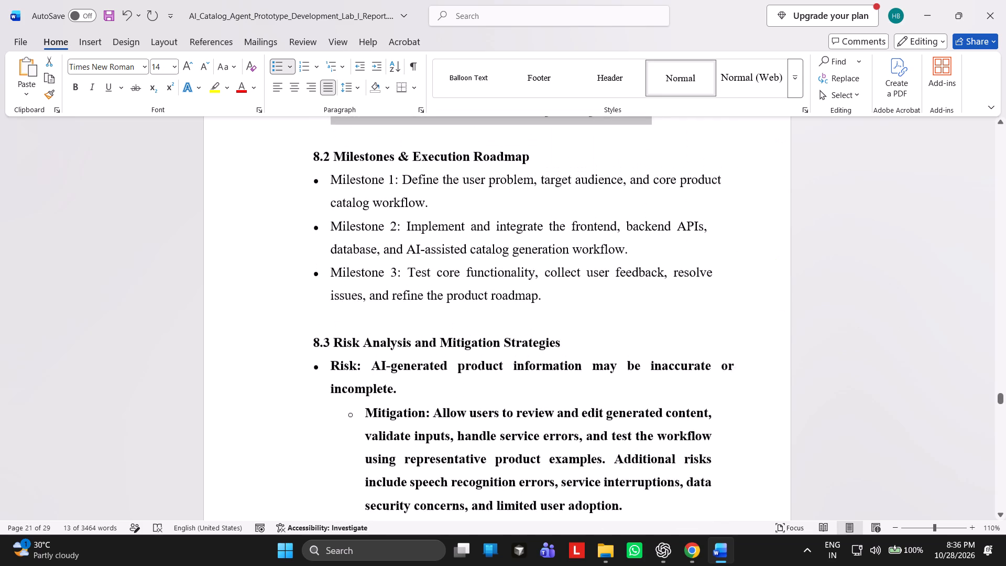
scroll(547, 277, "up", 1)
left_click(314, 230)
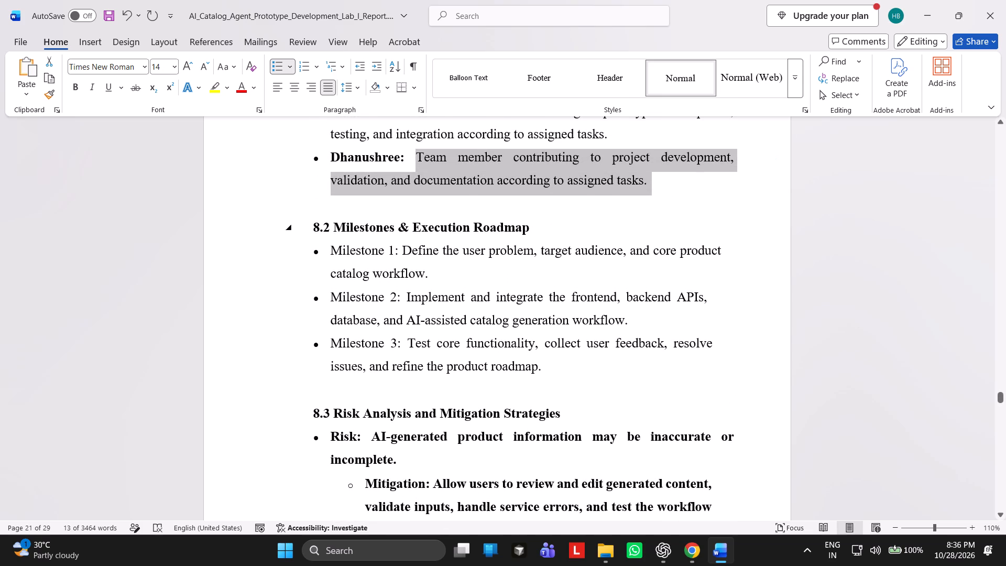
key("BackSpace")
key("BackSpace")
Move the heading 8.3 Risk Analysis and Mitigation Strategies to the left margin.
scroll(314, 230, "down", 1)
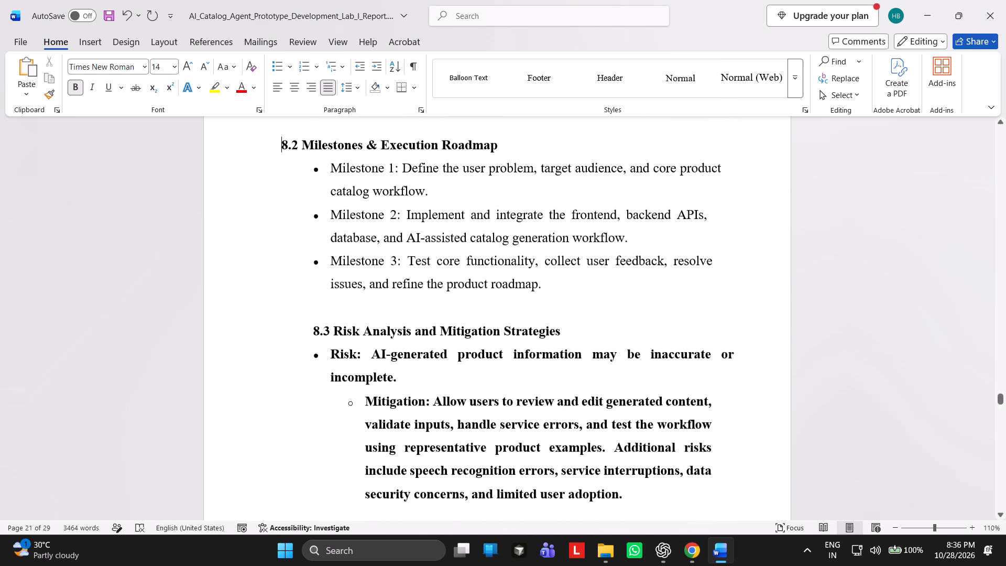
scroll(314, 230, "down", 2)
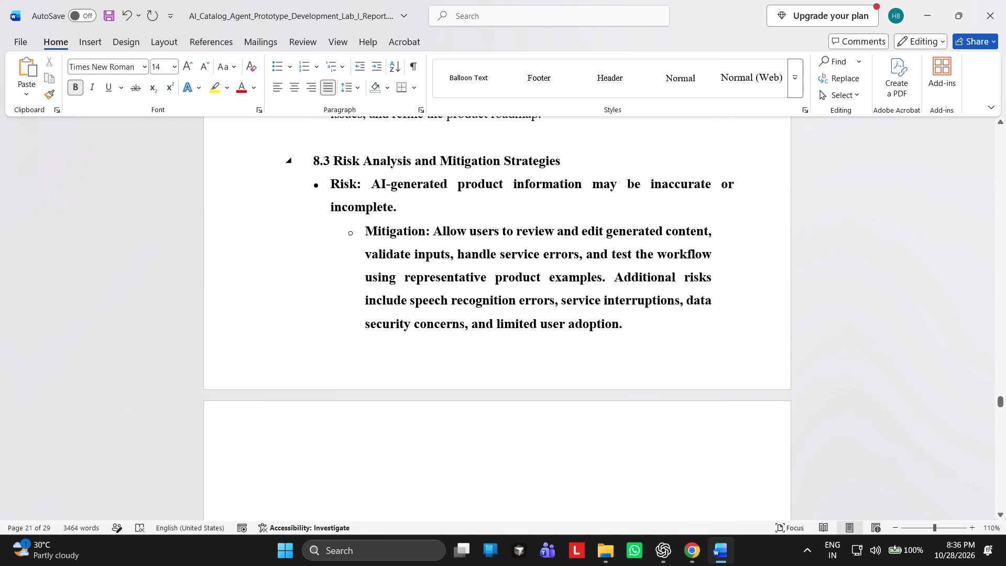
left_click(311, 158)
key("BackSpace")
key("BackSpace")
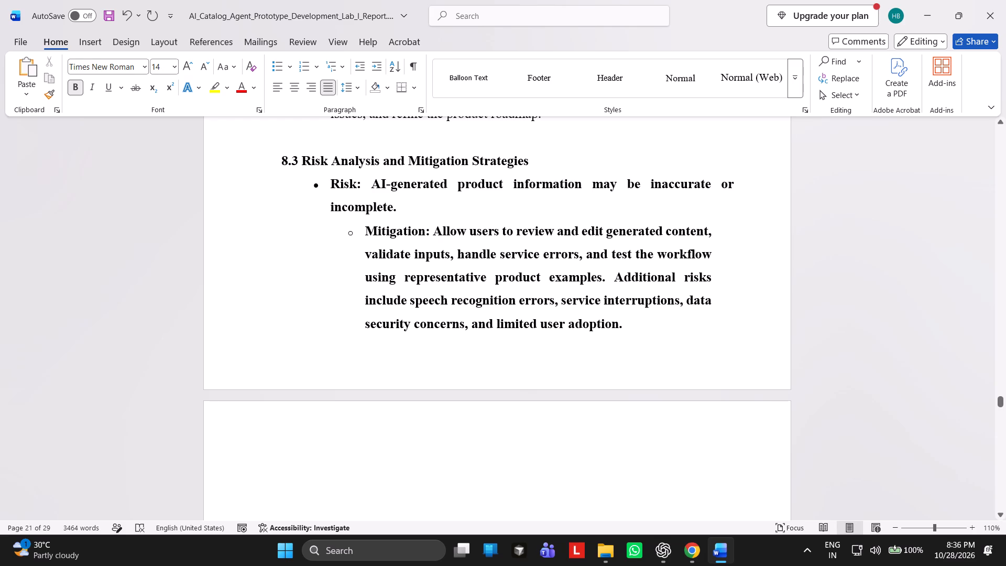
Remove bold from the Risk and Mitigation descriptions under 8.3, keeping the Risk: and Mitigation: labels bold.
left_click_drag(368, 182, 403, 213)
key("ctrl+v")
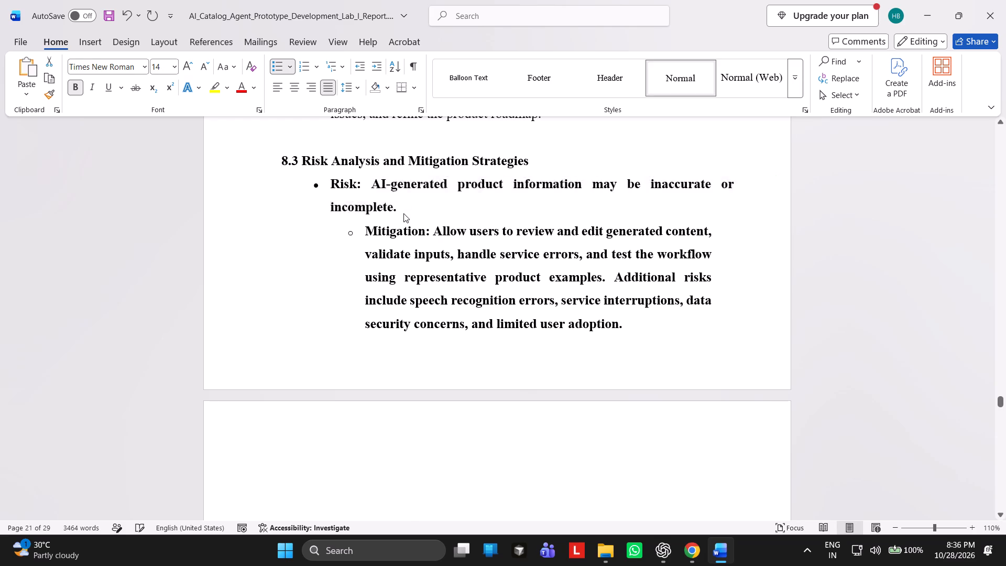
key("ctrl+z")
key("ctrl+b")
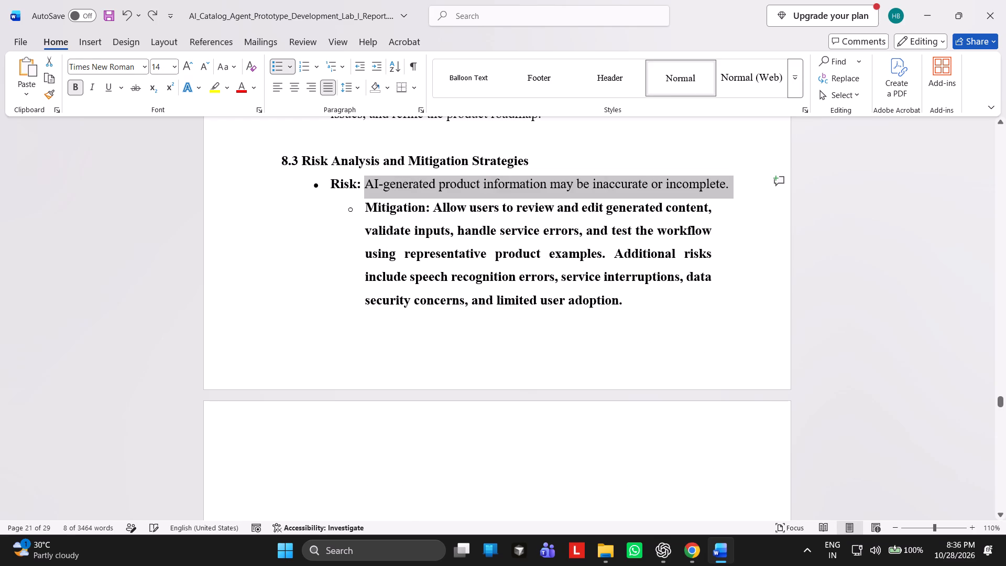
left_click_drag(432, 208, 634, 301)
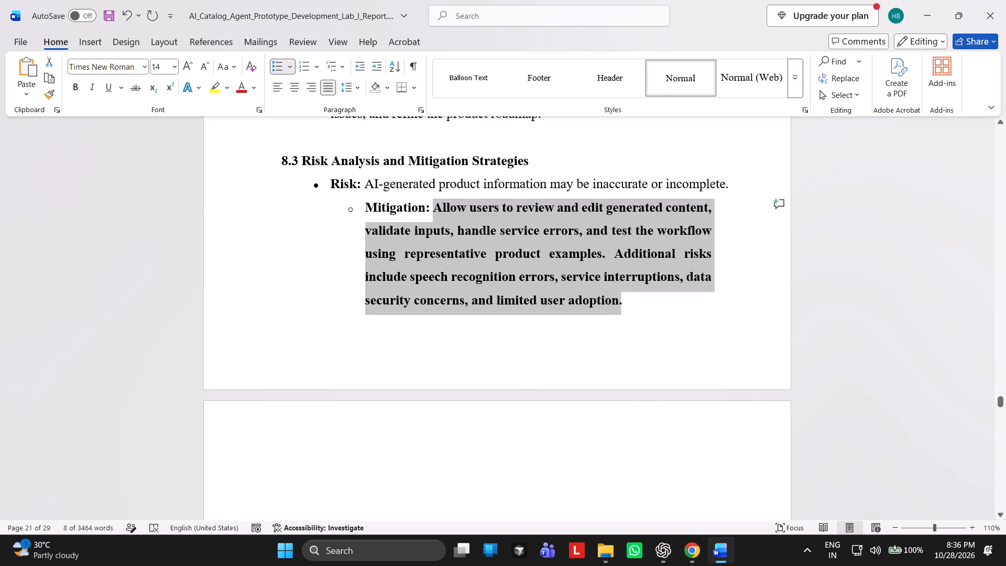
left_click_drag(634, 301, 638, 302)
key("ctrl+b")
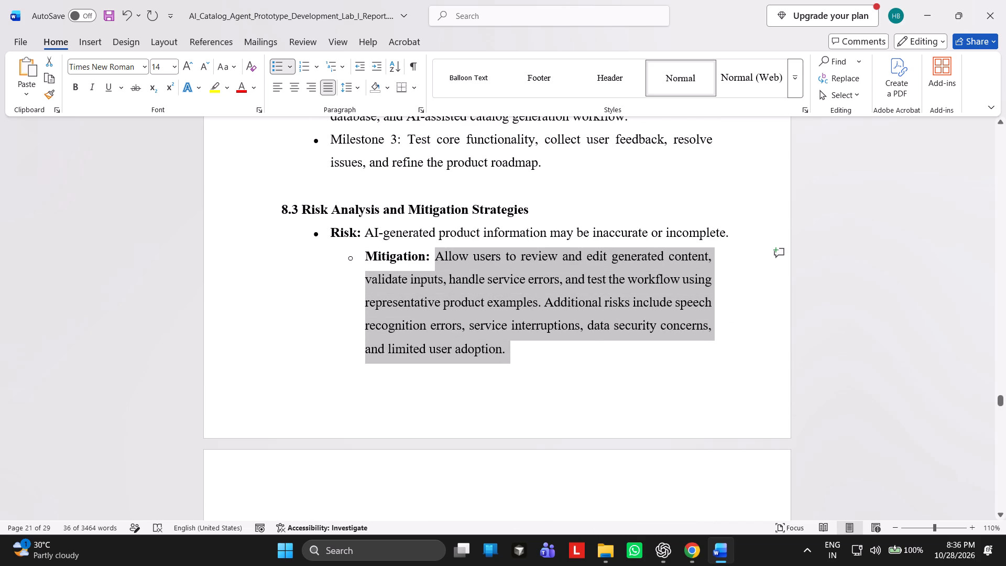
Remove the hollow sub-bullet marker in front of the Mitigation paragraph under 8.3.
left_click(368, 256)
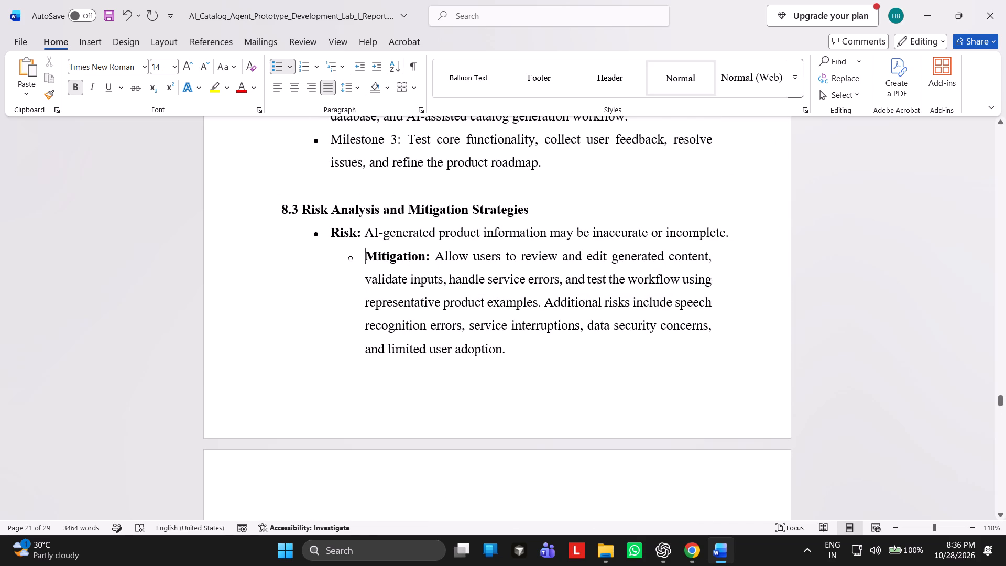
key("BackSpace")
Delete the surplus empty lines between the Mitigation paragraph and CHAPTER 9 so the chapter heading starts at the top of its page.
scroll(368, 256, "down", 1)
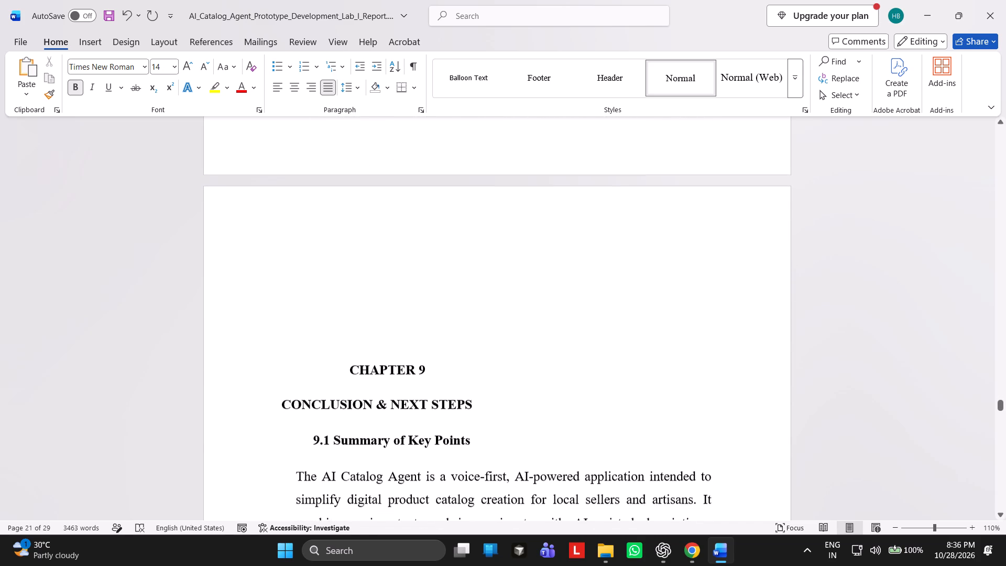
left_click(364, 324)
key("BackSpace")
key("BackSpace")
key("BackSpace")
key("BackSpace")
key("BackSpace")
key("BackSpace")
key("BackSpace")
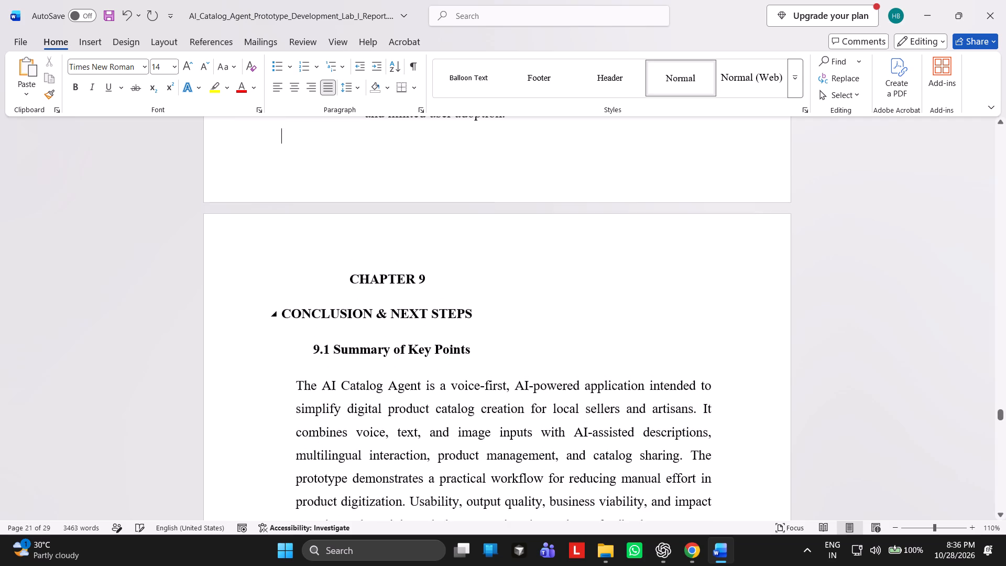
Centre the CHAPTER 9 and CONCLUSION & NEXT STEPS headings and decrease their indent by one level.
left_click_drag(481, 323, 400, 295)
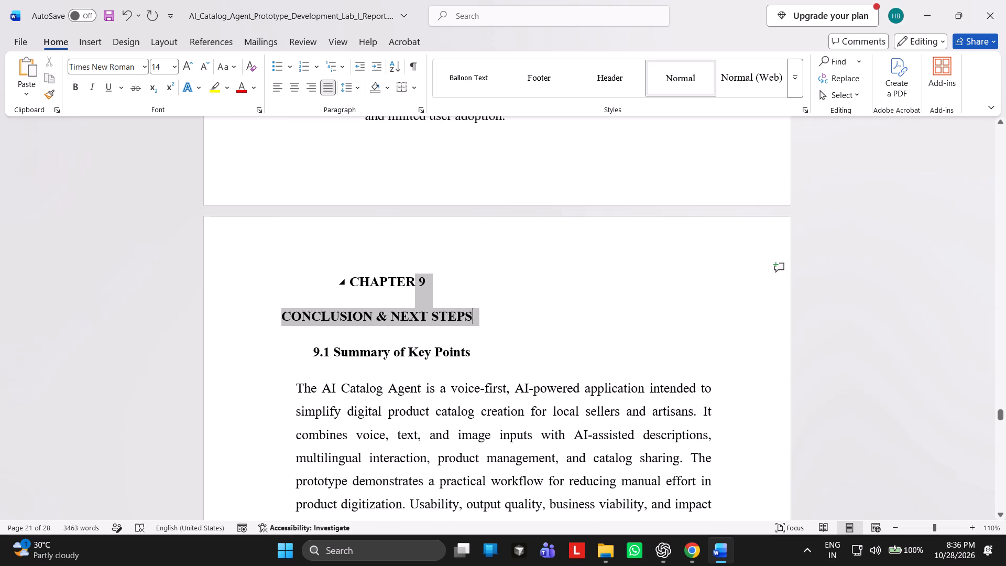
left_click_drag(400, 295, 374, 281)
left_click(299, 94)
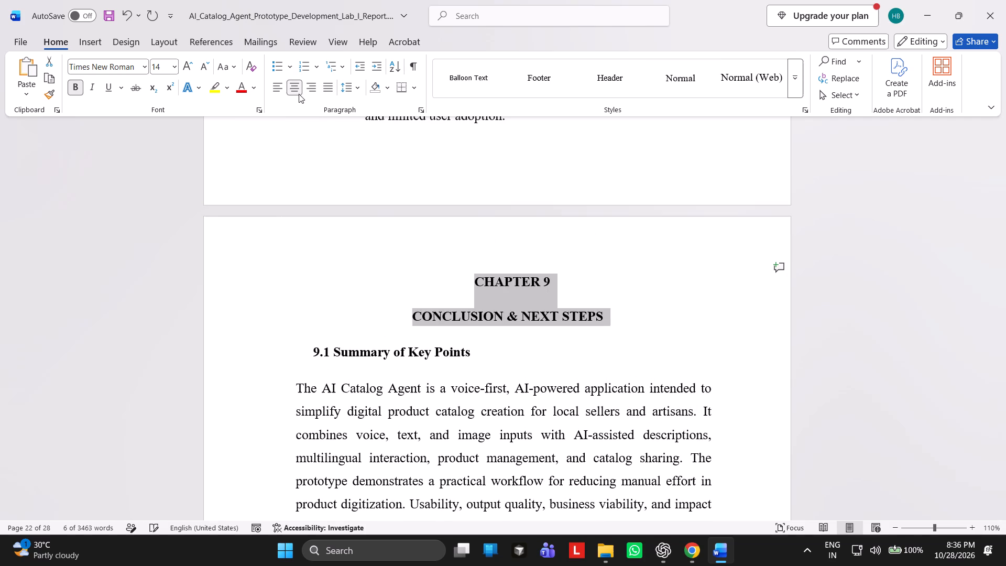
left_click(357, 67)
Move the heading 9.1 Summary of Key Points to the left margin.
scroll(431, 286, "down", 1)
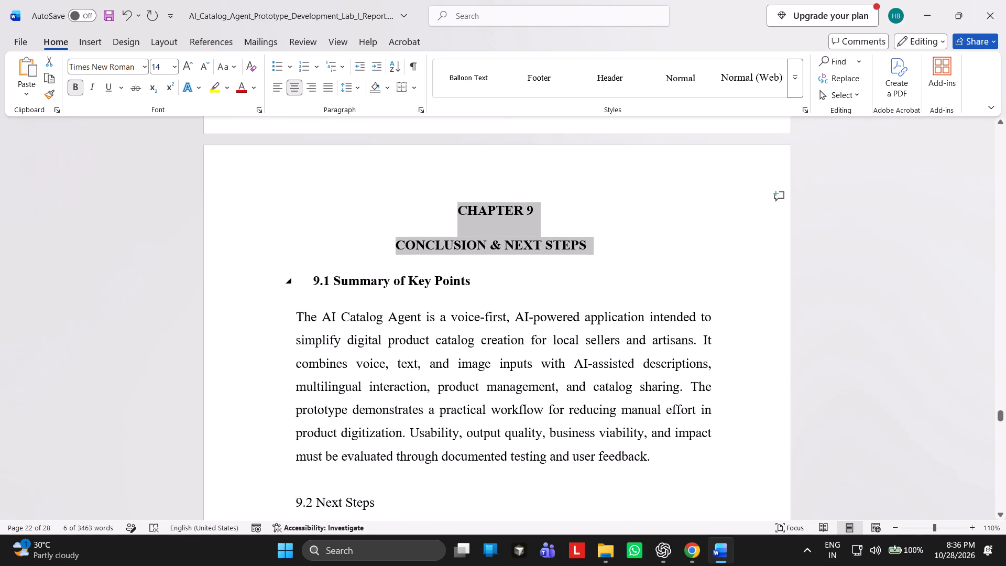
left_click(316, 276)
key("BackSpace")
key("BackSpace")
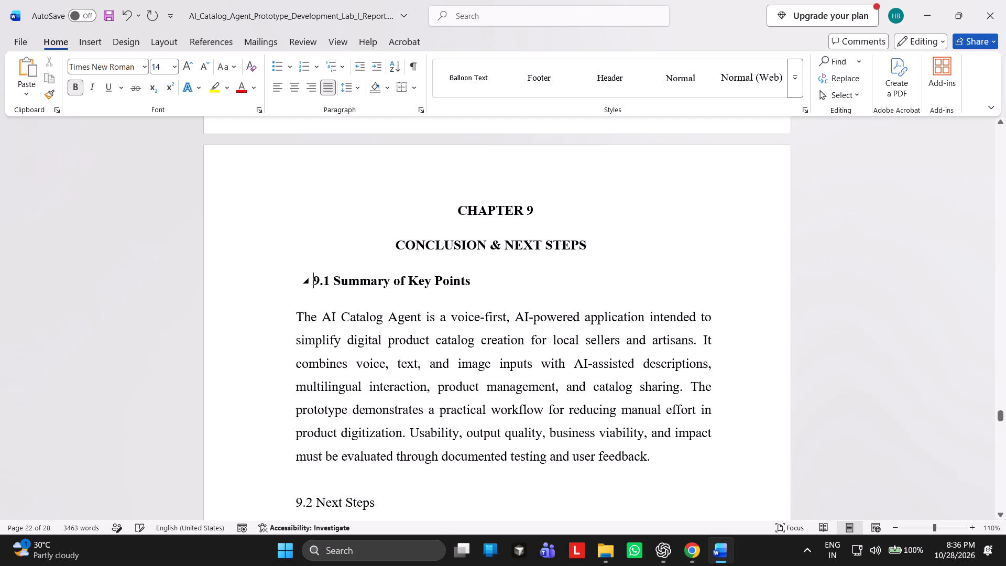
Move the heading 9.2 Next Steps to the left margin and make it bold.
scroll(316, 276, "down", 1)
left_click(294, 339)
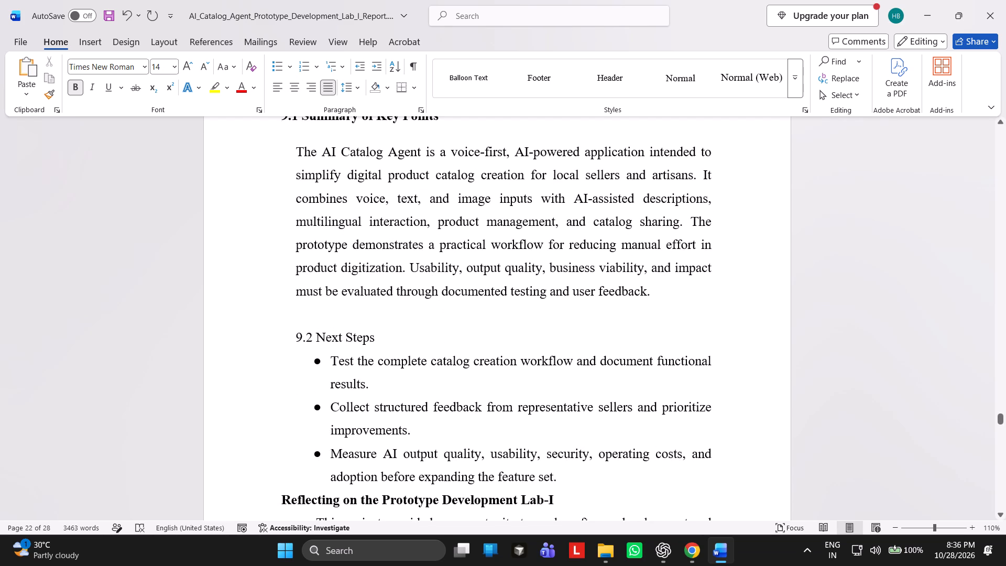
key("BackSpace")
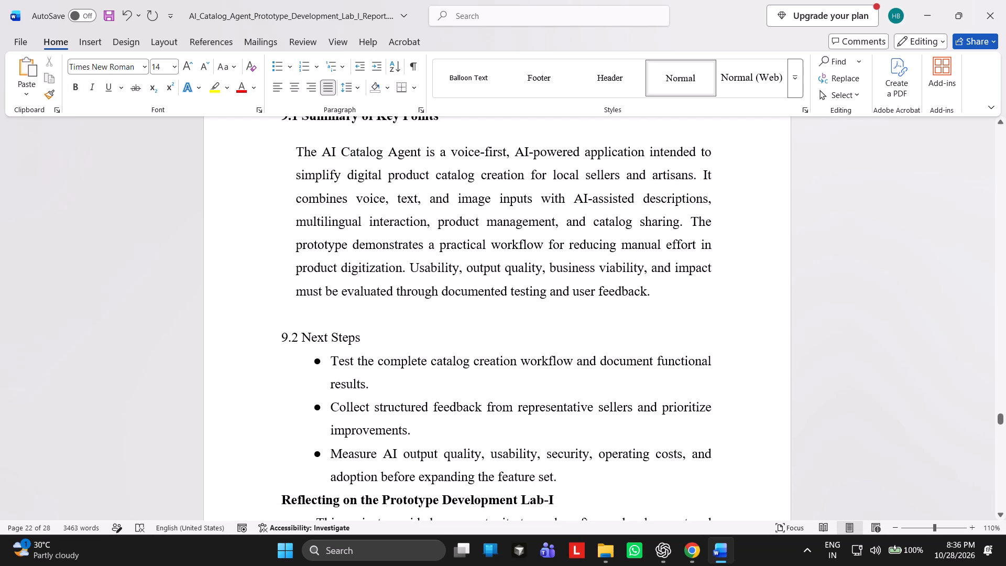
left_click_drag(369, 337, 257, 335)
key("ctrl+b")
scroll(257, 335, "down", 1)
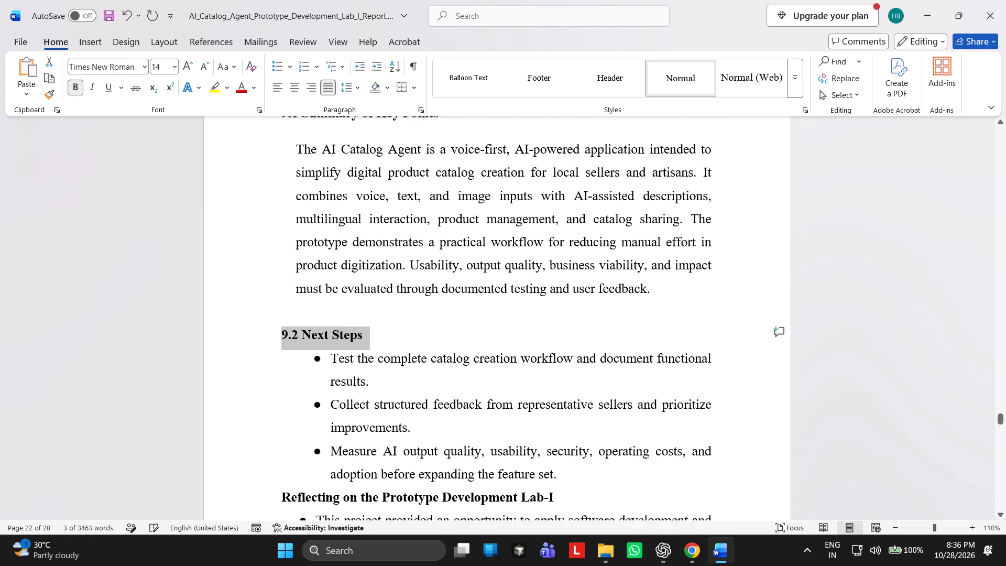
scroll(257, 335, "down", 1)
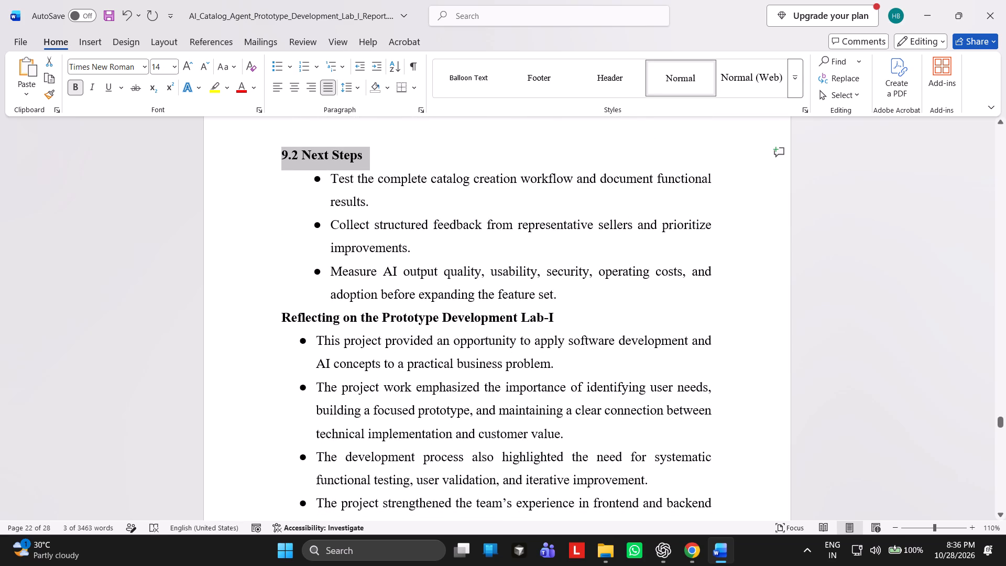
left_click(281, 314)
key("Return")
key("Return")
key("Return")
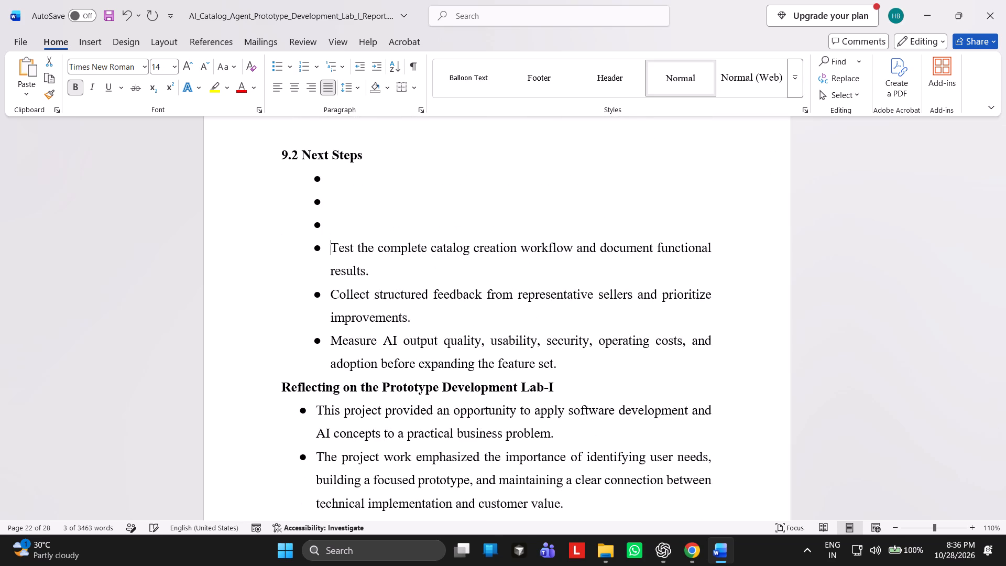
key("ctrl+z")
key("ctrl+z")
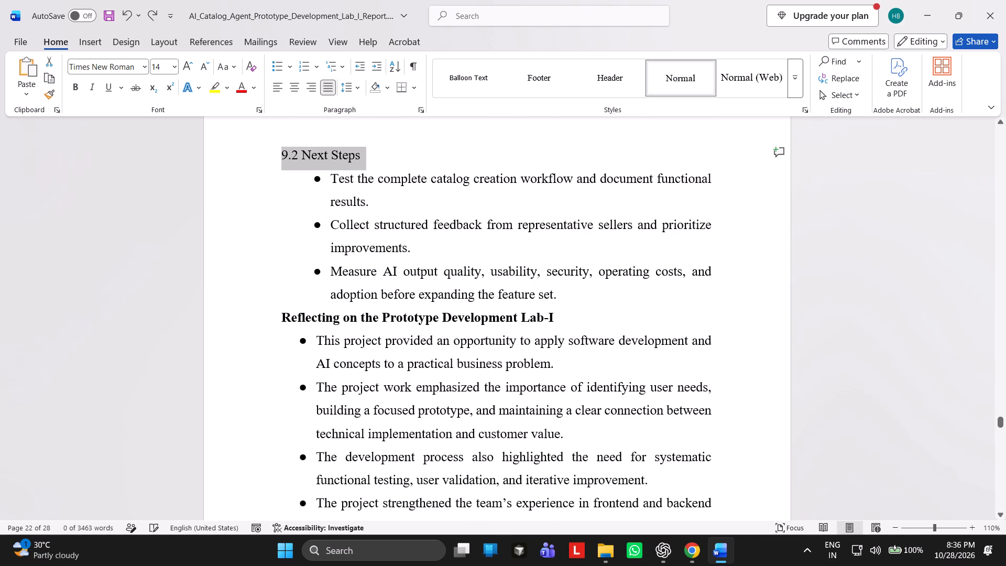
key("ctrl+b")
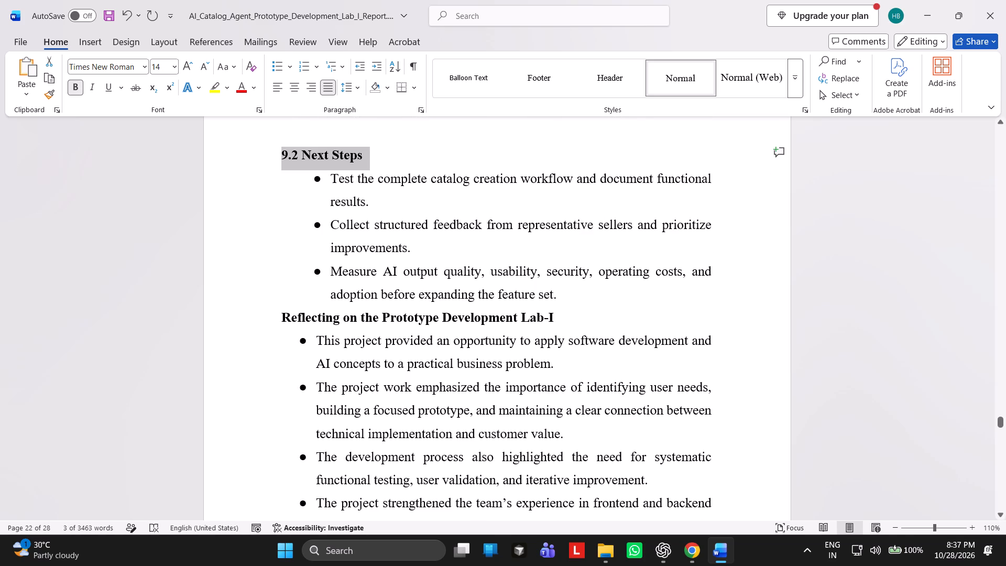
Insert ten blank lines before Reflecting on the Prototype Development Lab-I so the heading starts at the top of a new page.
left_click(283, 317)
key("Return")
key("Return")
key("Return")
key("Return")
key("Return")
key("Return")
key("Return")
key("Return")
key("Return")
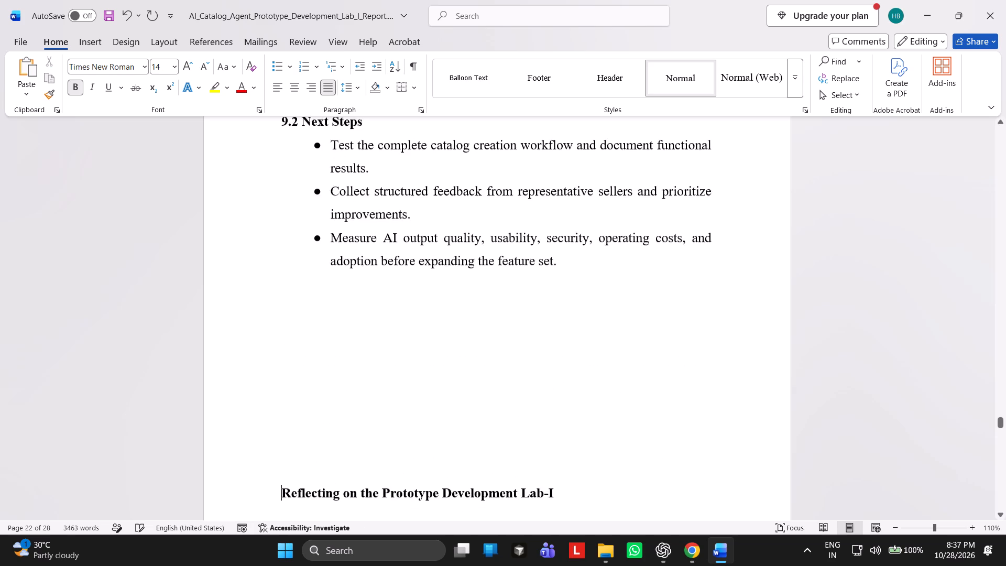
scroll(283, 317, "down", 1)
key("Return")
key("Return")
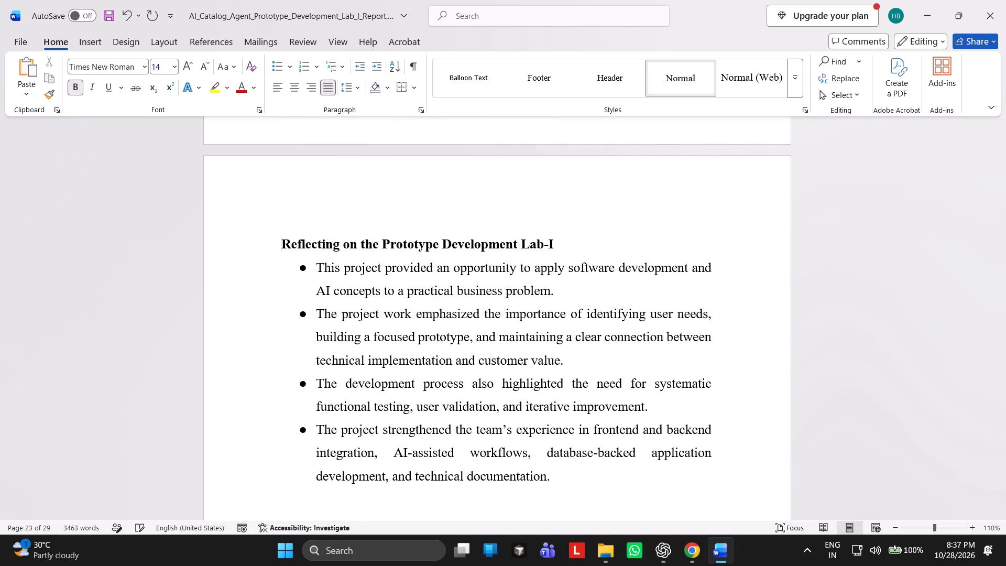
key("BackSpace")
Insert blank lines before the REFERENCES heading so it starts at the top of the following page.
scroll(423, 304, "down", 1)
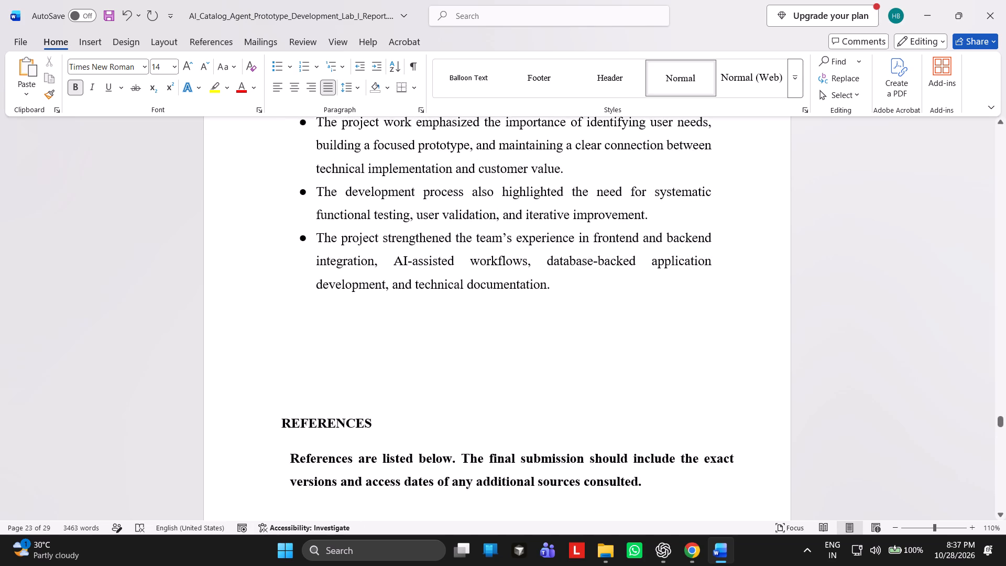
scroll(423, 304, "down", 1)
left_click(281, 306)
key("Return")
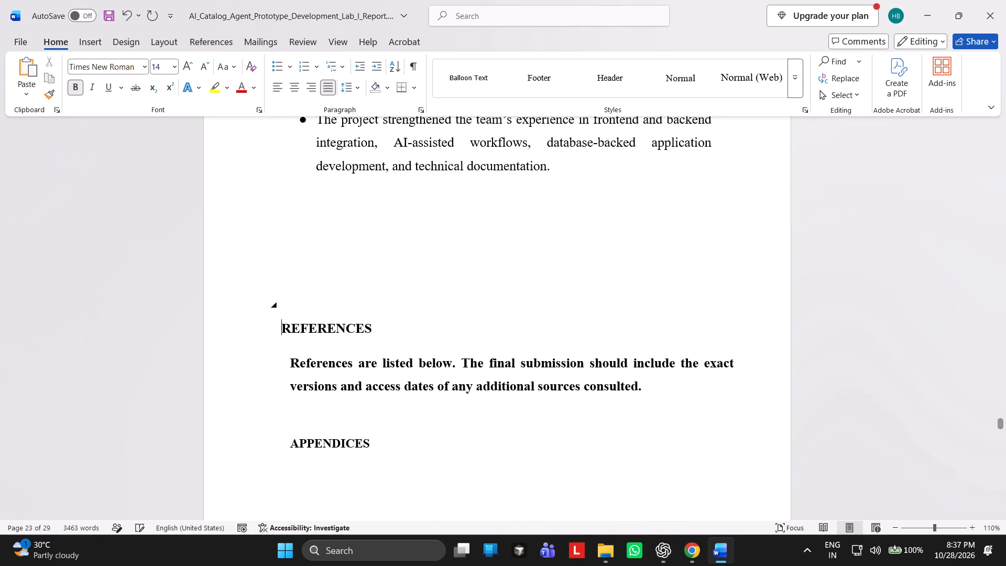
key("Return")
key("Return")
key("Return")
key("Return")
key("Return")
key("Return")
key("Return")
key("Return")
key("Return")
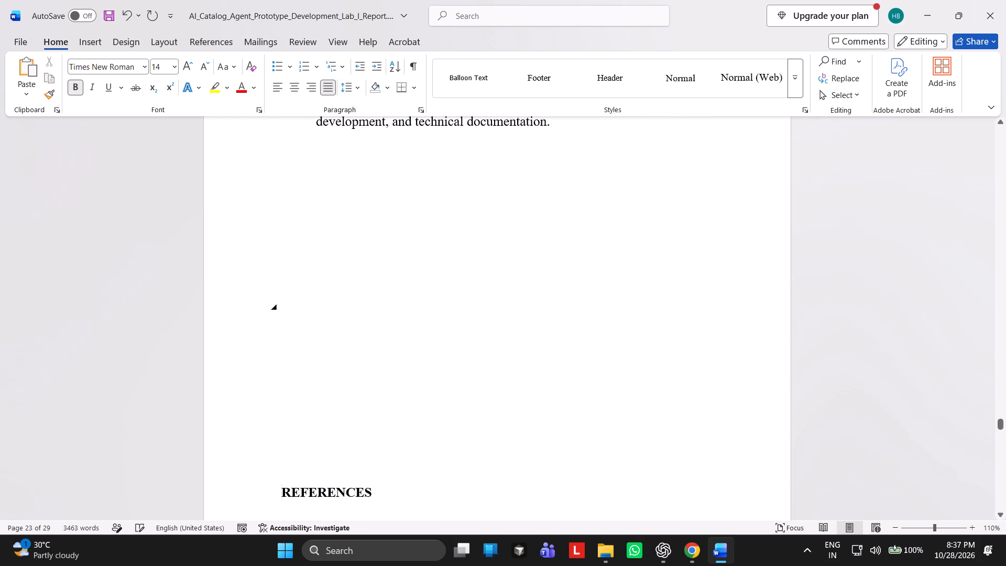
key("Return")
key("Return")
scroll(281, 306, "down", 1)
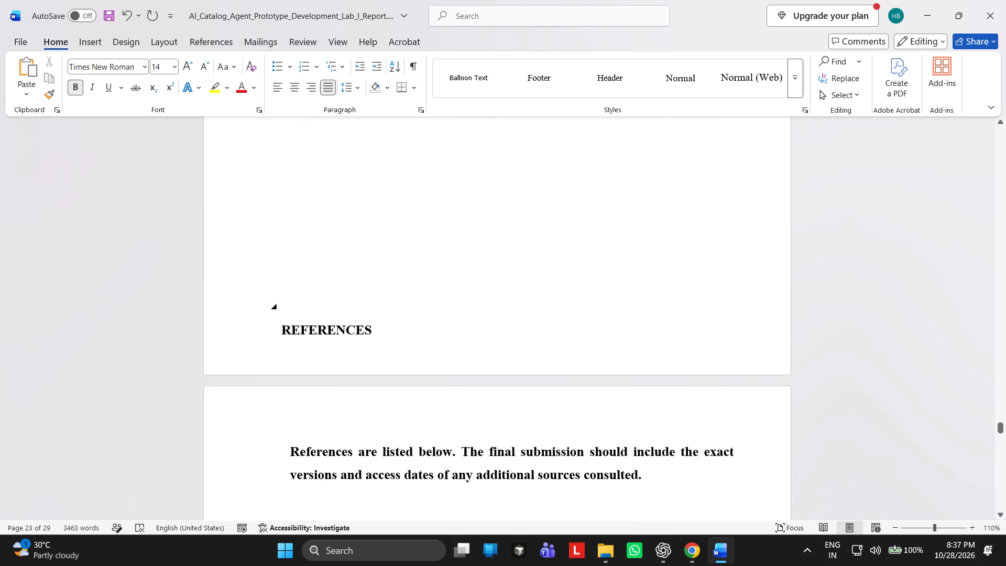
key("Return")
key("Return")
scroll(281, 306, "up", 2)
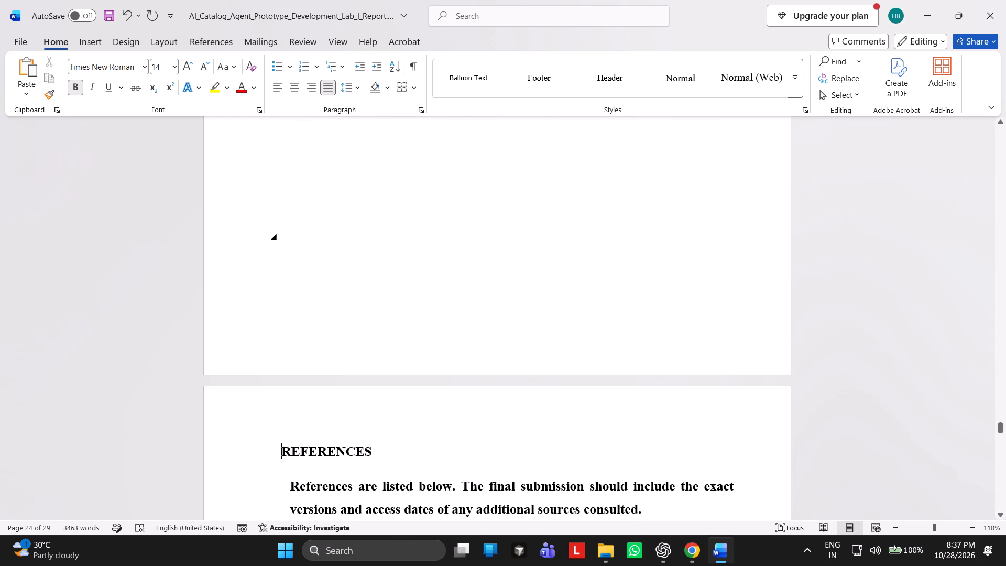
scroll(375, 236, "up", 2)
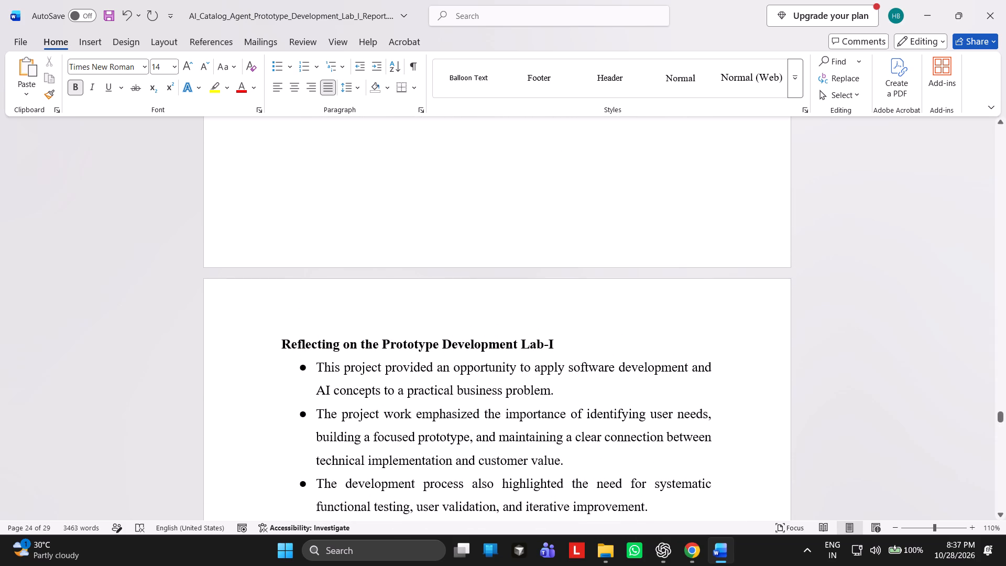
Replace the word Development with Design in the heading Reflecting on the Prototype Development Lab-I.
double_click(464, 341)
type("Des")
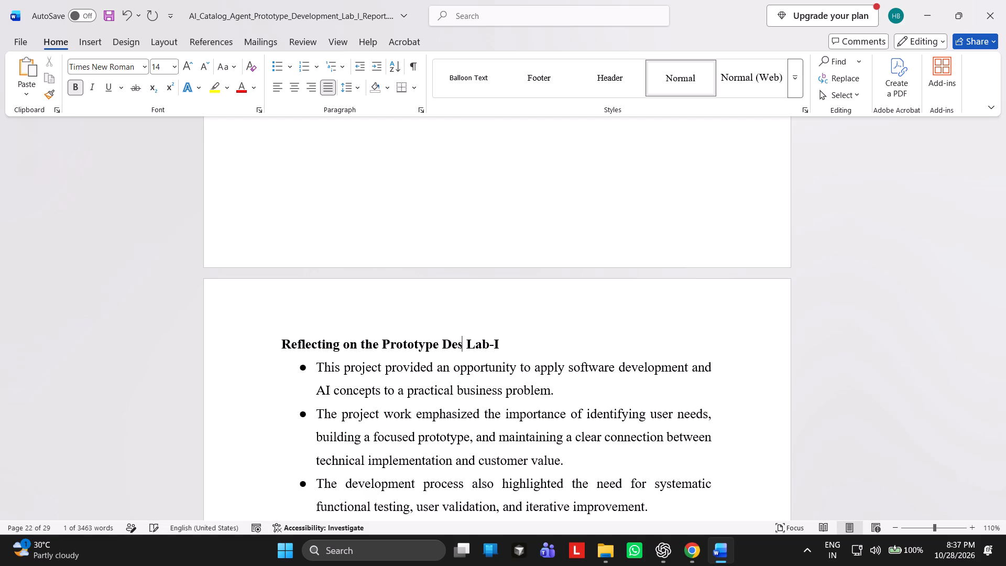
type("ign")
Look over the pages from 9.2 Next Steps to REFERENCES and save the report.
scroll(464, 341, "right", 1)
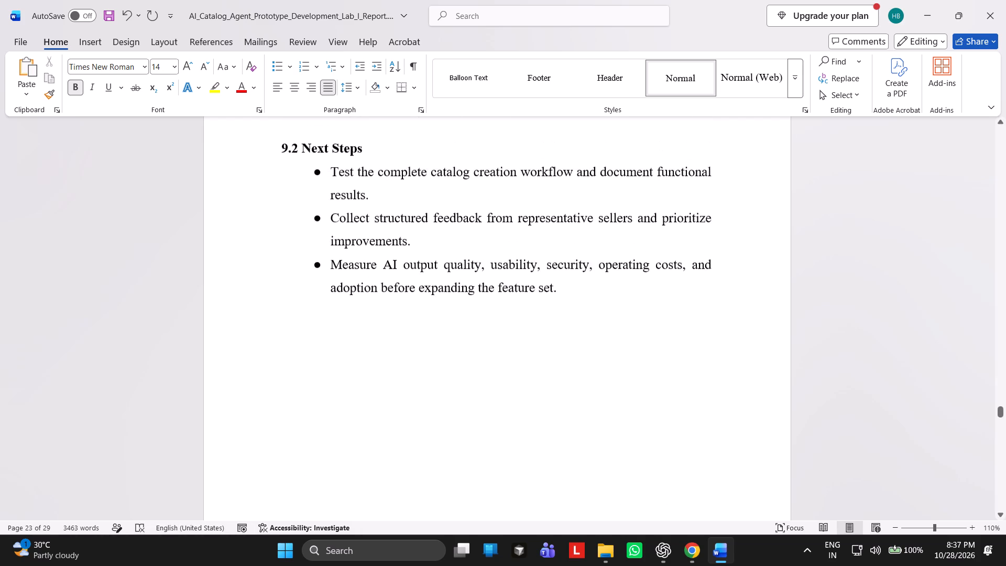
scroll(464, 341, "right", 1)
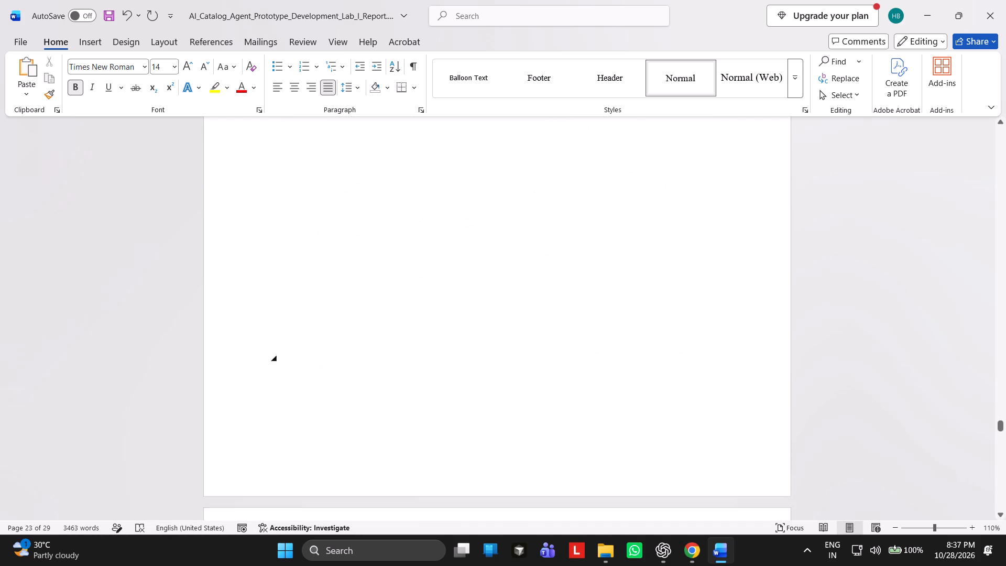
scroll(464, 341, "up", 1)
scroll(464, 341, "down", 1)
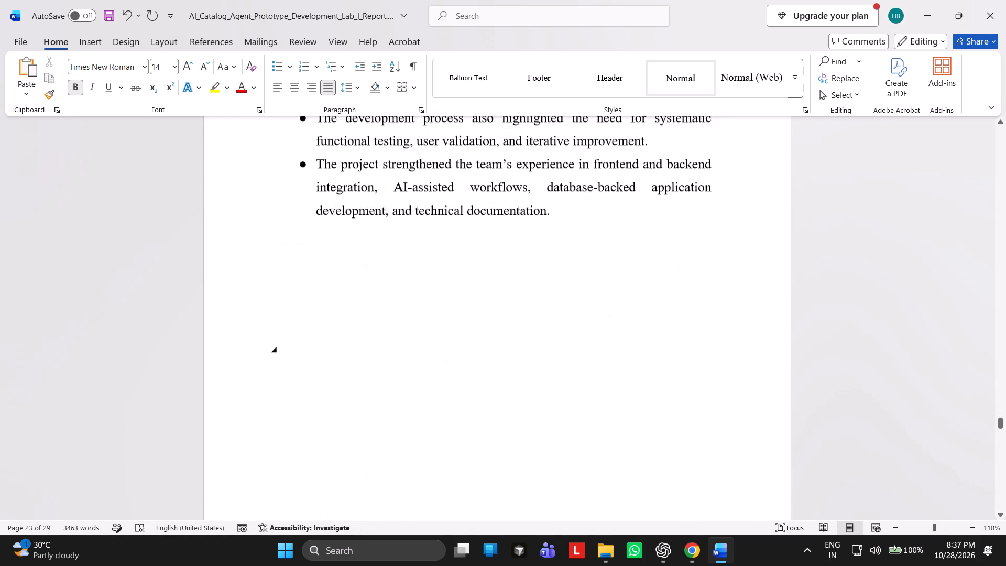
scroll(464, 341, "down", 2)
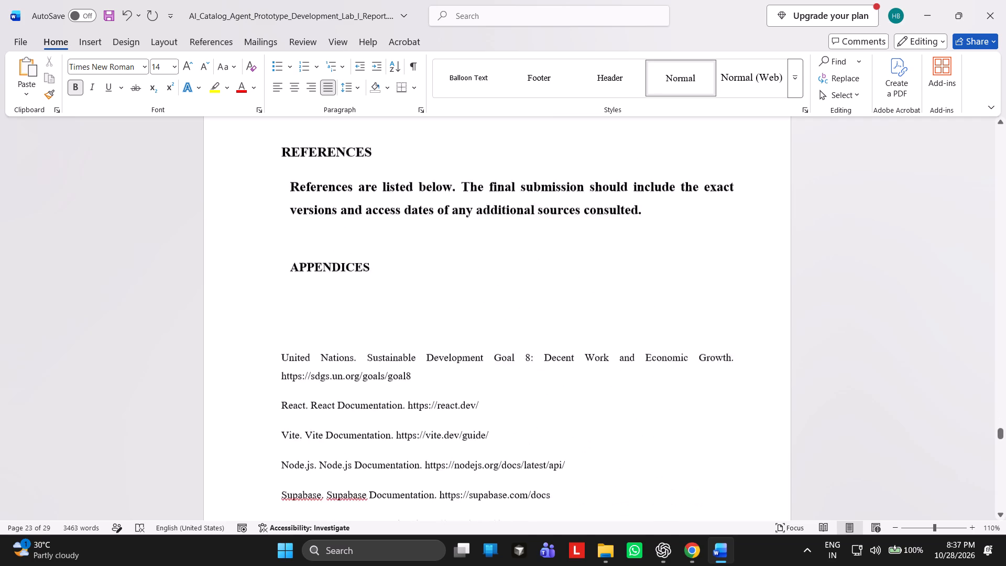
scroll(464, 341, "down", 1)
key("ctrl+s")
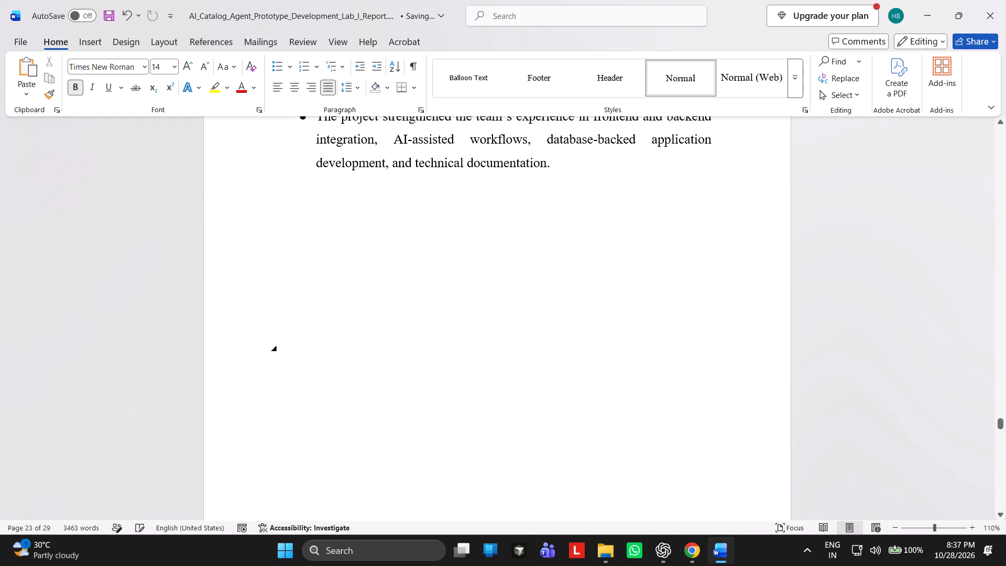
Centre the two Chapter 2 title lines, CHAPTER 2 and THE PROBLEM AND OPPORTUNITY.
scroll(464, 304, "up", 7)
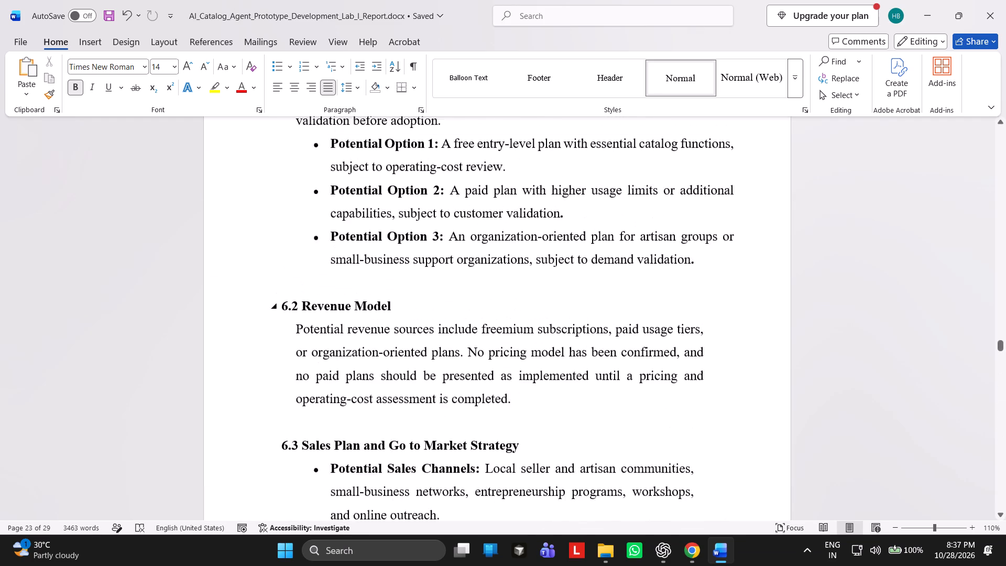
scroll(464, 304, "up", 3)
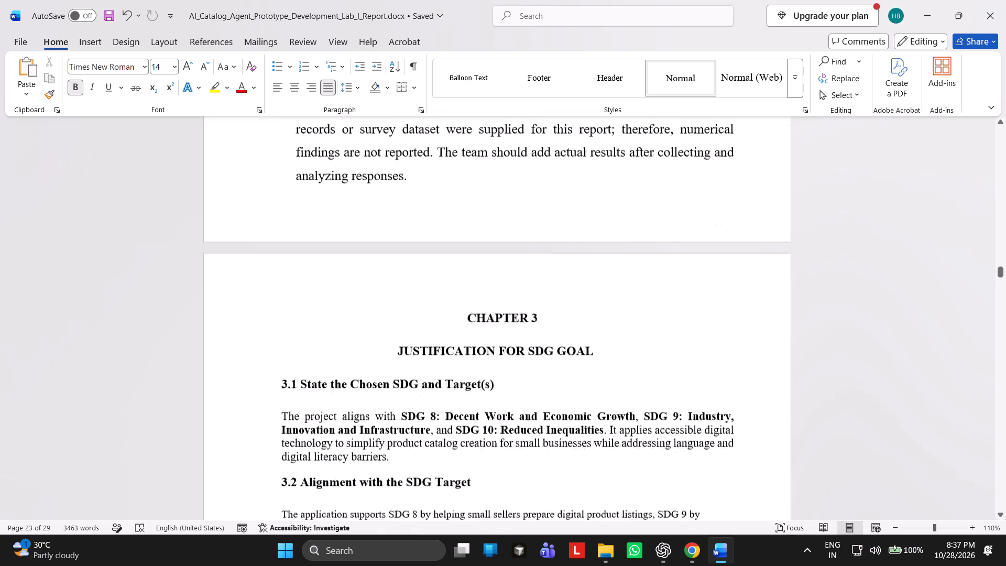
scroll(464, 304, "up", 2)
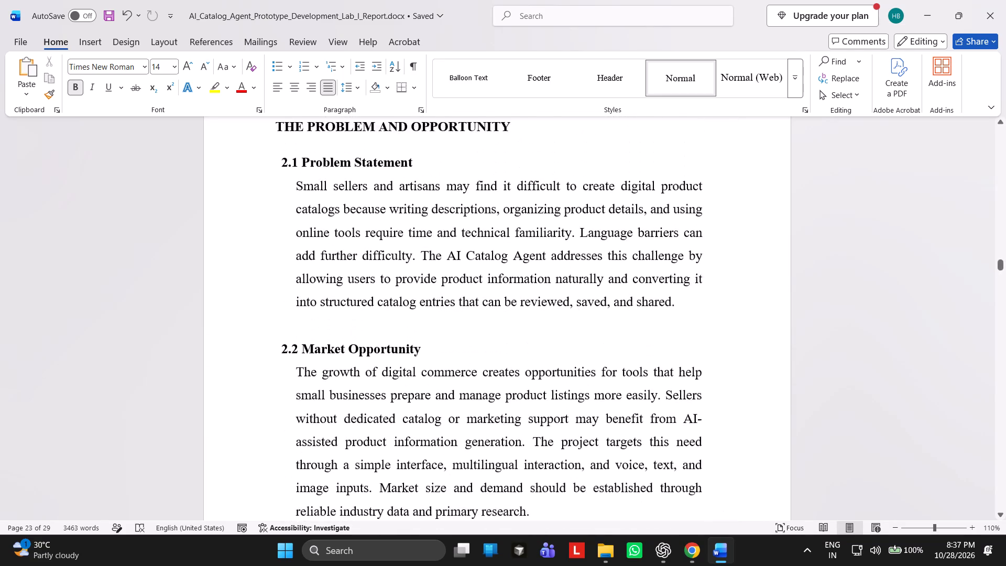
scroll(464, 304, "up", 1)
left_click_drag(518, 340, 292, 300)
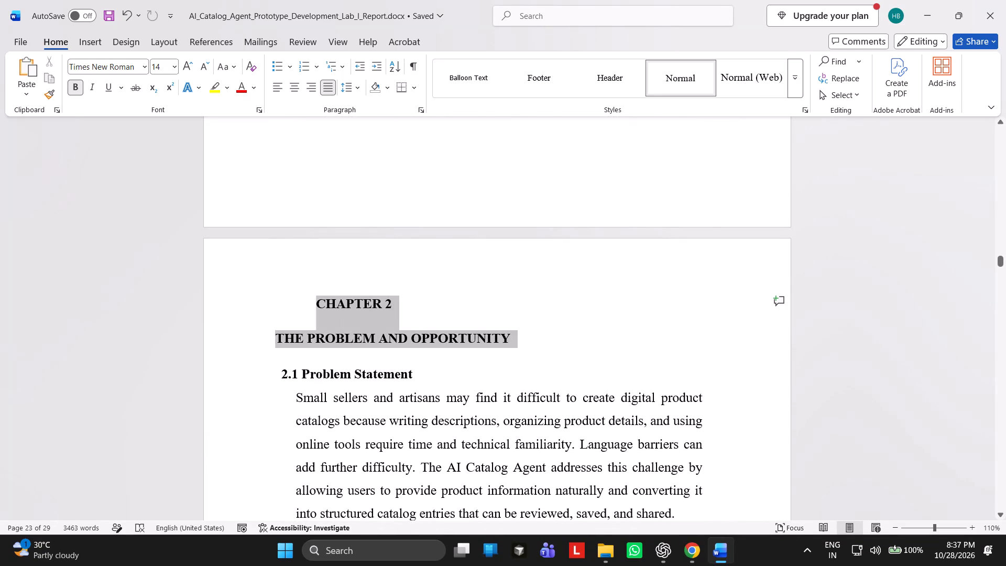
left_click_drag(292, 300, 283, 300)
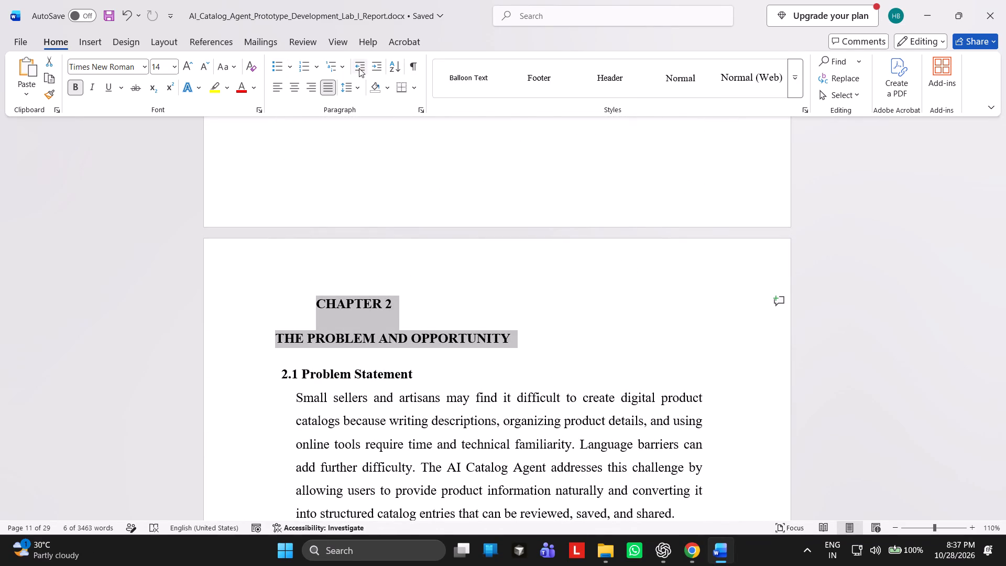
left_click(286, 85)
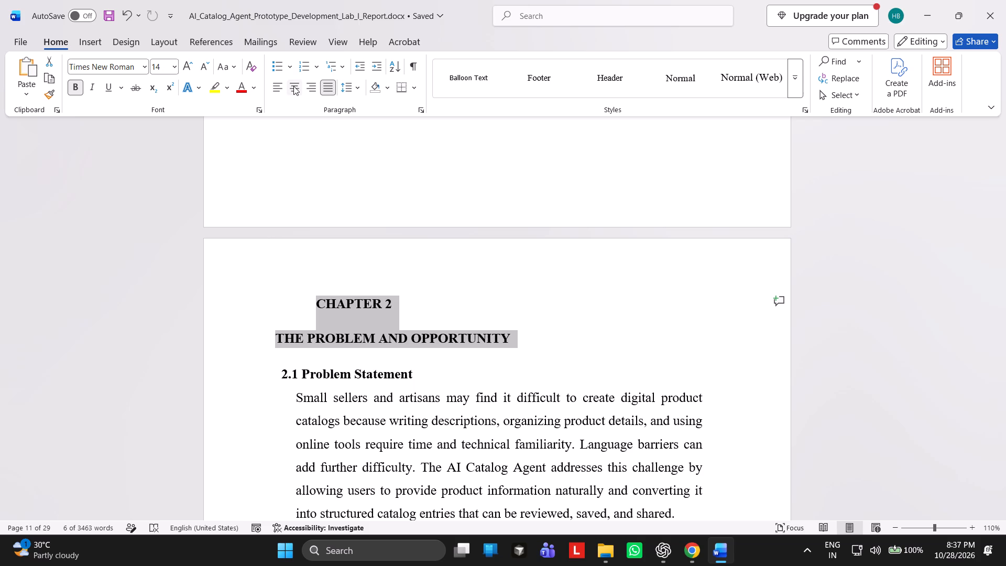
left_click(293, 86)
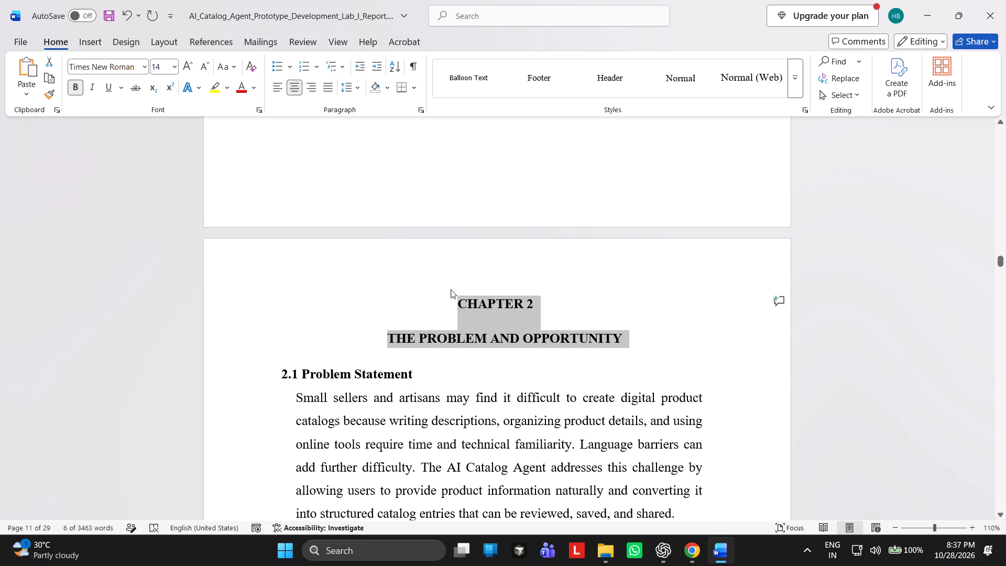
Remove the centring from THE PROBLEM AND OPPORTUNITY and insert 21 leading spaces so it sits beneath CHAPTER 2.
left_click(386, 334)
key("BackSpace")
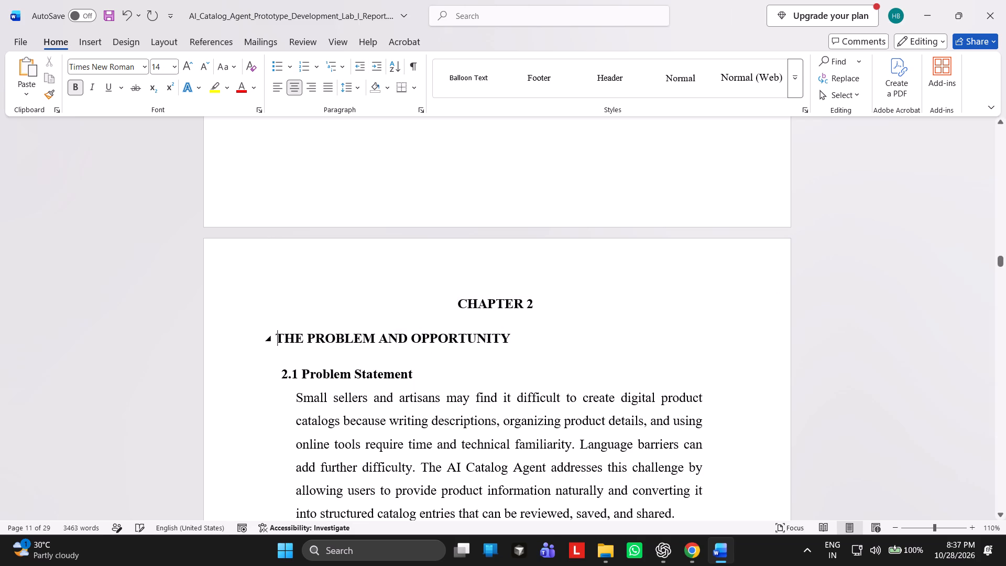
key("space")
key("space")
key("space")
key("space")
key("space")
key("space")
key("space")
key("space")
key("space")
key("space")
key("space")
key("space")
key("space")
key("space")
key("space")
key("space")
key("space")
key("space")
key("space")
key("space")
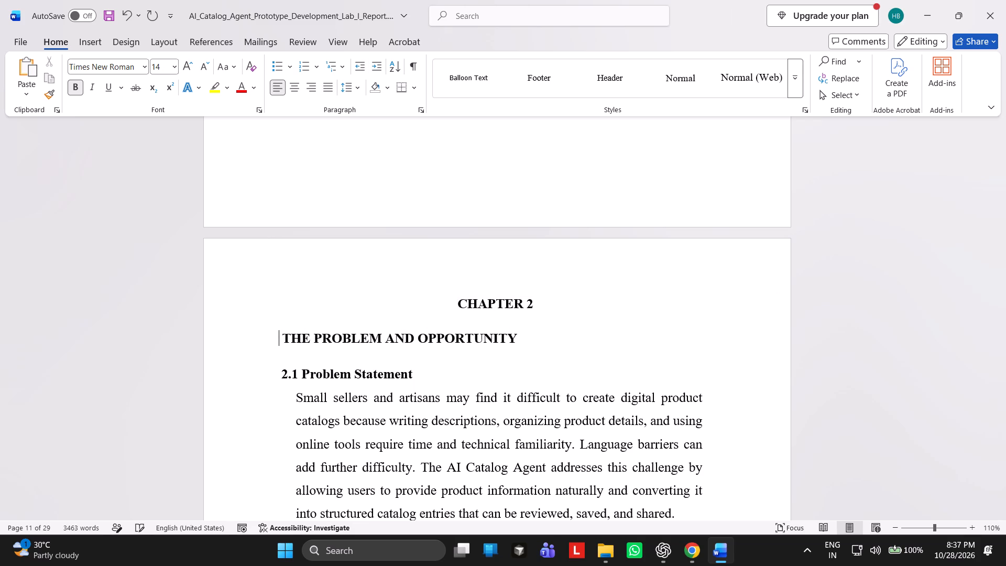
key("space")
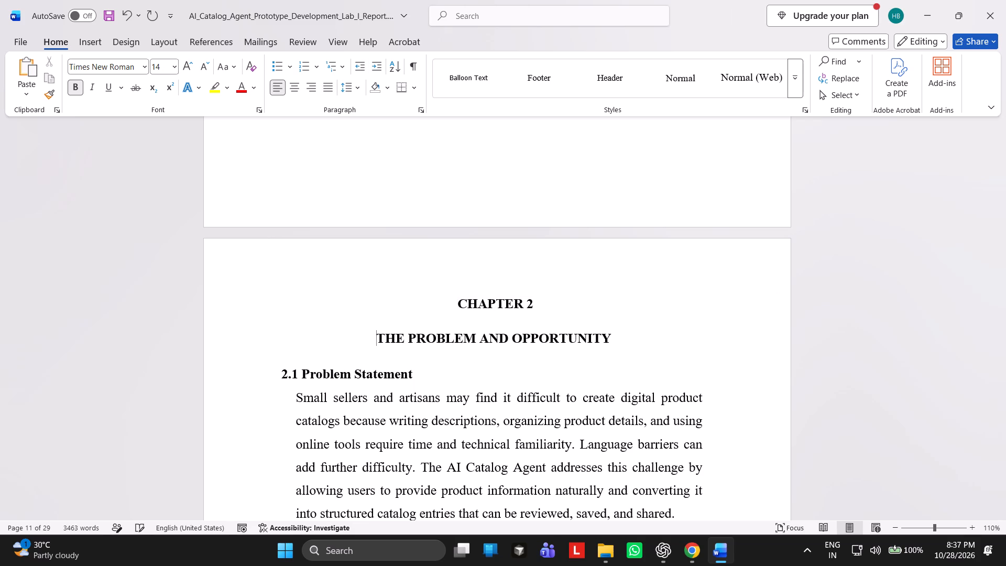
Centre the title lines CHAPTER 1 and EXECUTIVE SUMMARY and decrease their indent by one level.
scroll(426, 295, "up", 2)
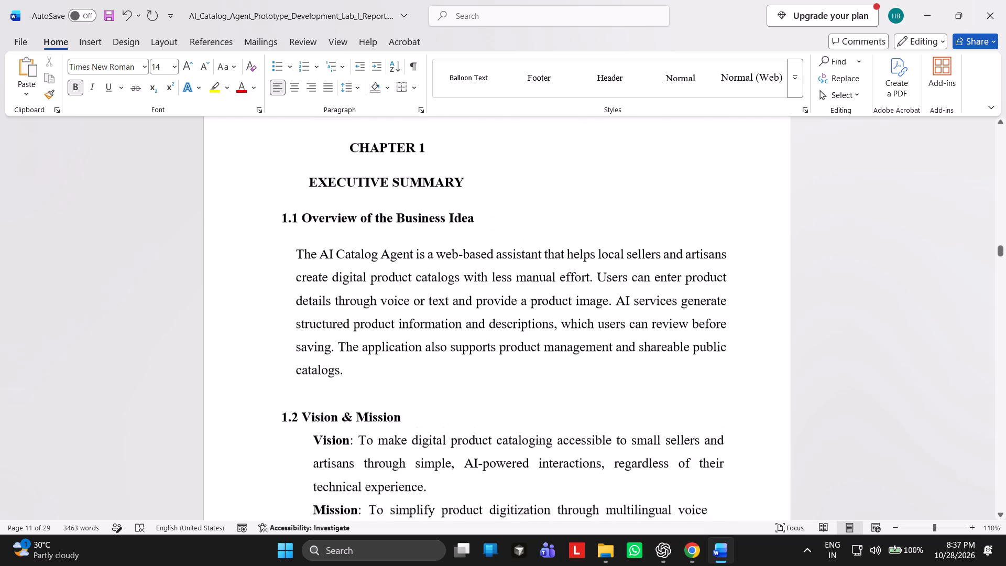
scroll(426, 295, "up", 1)
left_click_drag(475, 243, 318, 206)
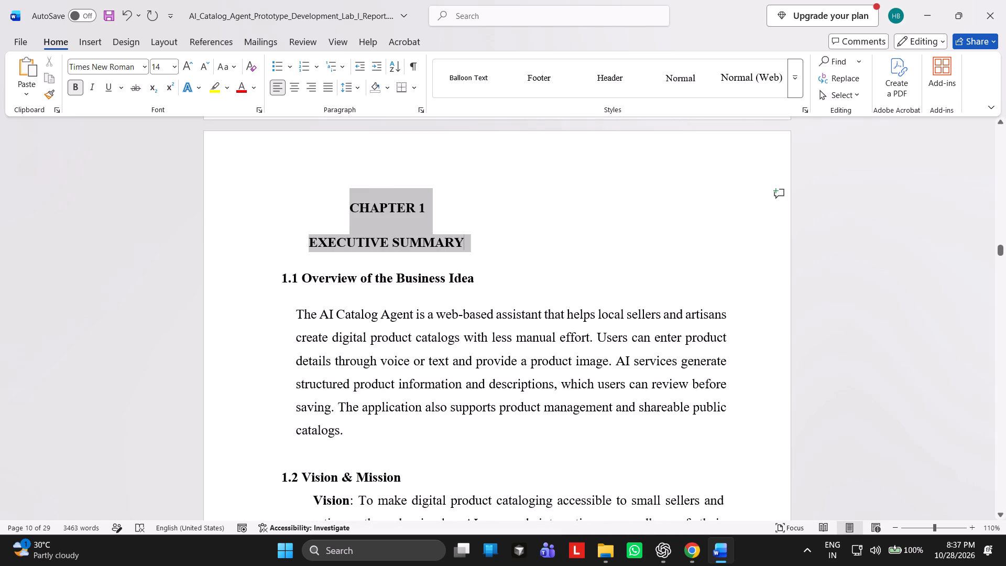
left_click_drag(318, 206, 306, 198)
left_click(295, 90)
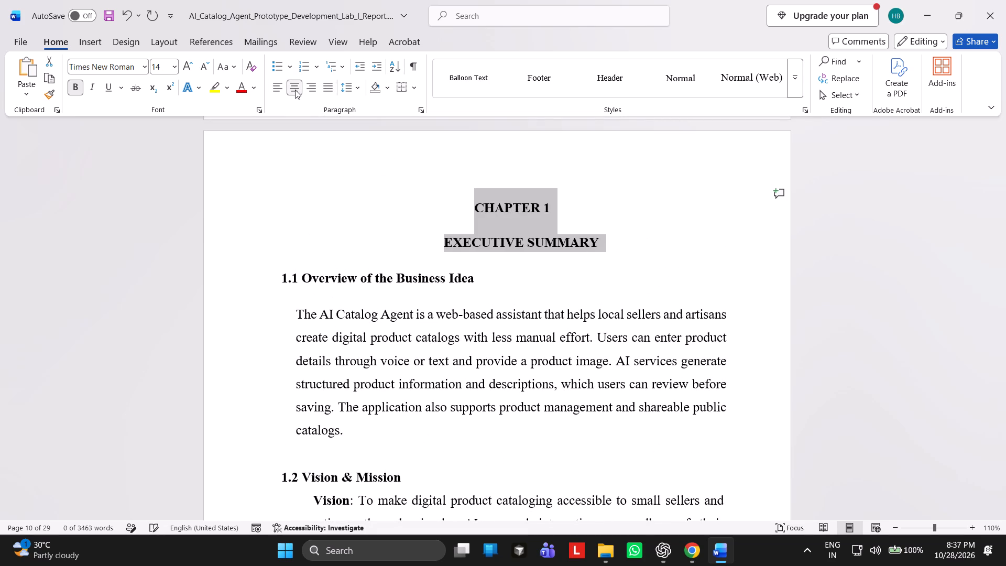
left_click(359, 68)
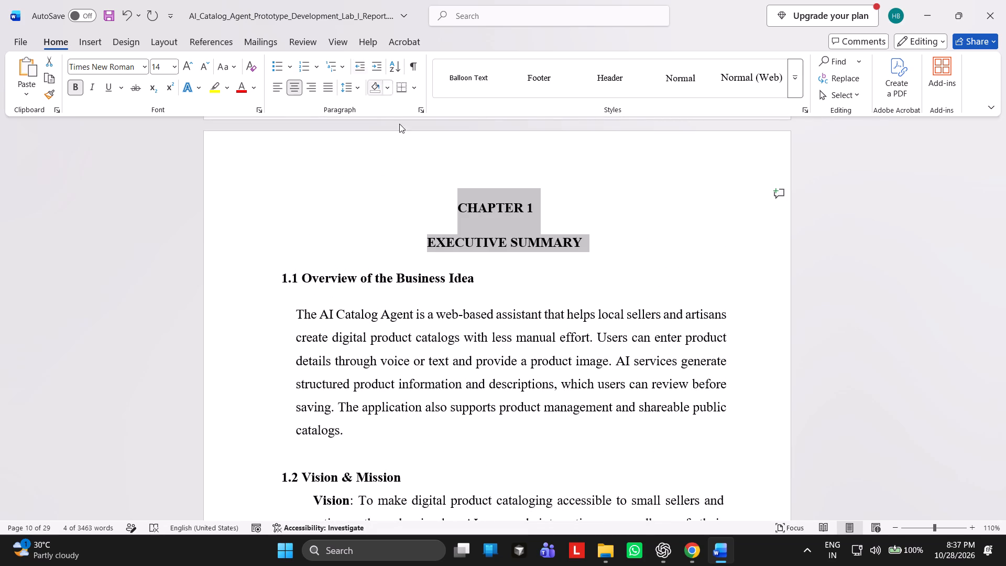
left_click(424, 246)
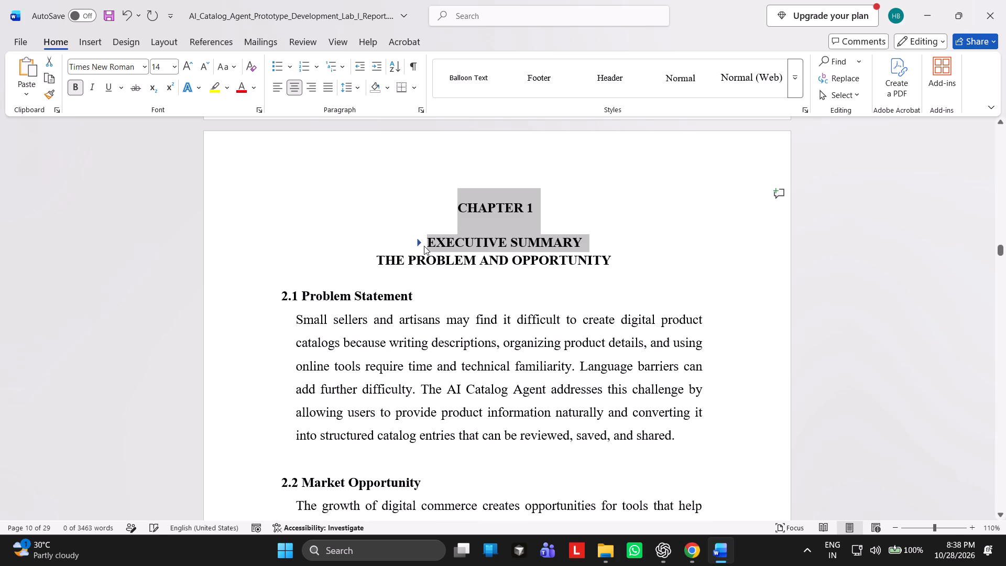
Remove the centring from EXECUTIVE SUMMARY and insert 20 leading spaces so it sits beneath CHAPTER 1.
left_click(424, 246)
left_click(413, 241)
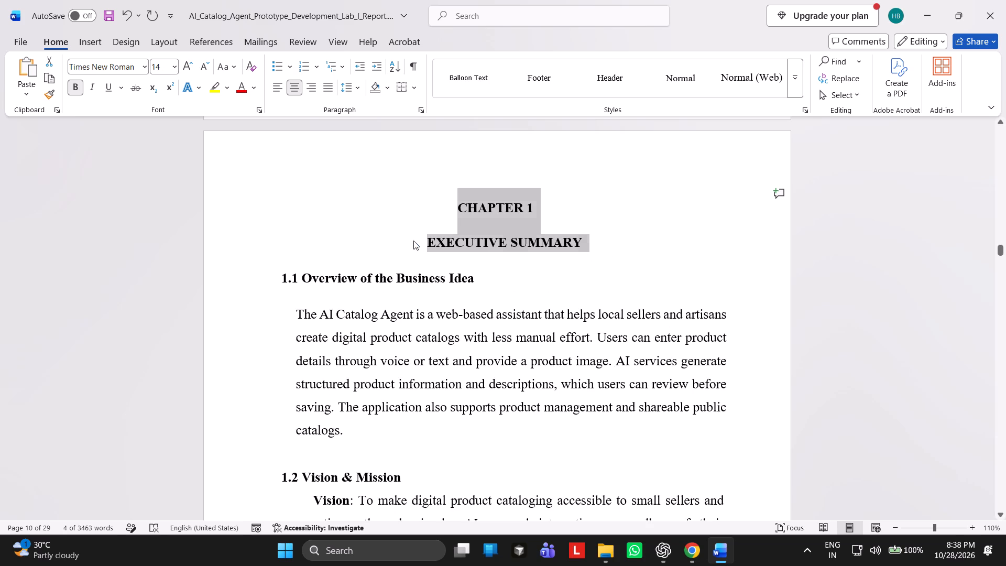
key("BackSpace")
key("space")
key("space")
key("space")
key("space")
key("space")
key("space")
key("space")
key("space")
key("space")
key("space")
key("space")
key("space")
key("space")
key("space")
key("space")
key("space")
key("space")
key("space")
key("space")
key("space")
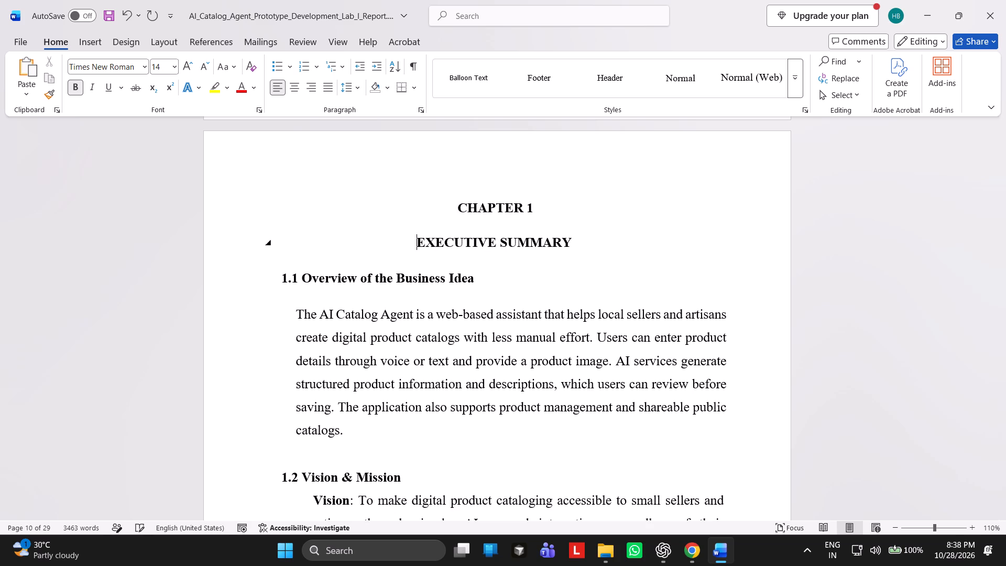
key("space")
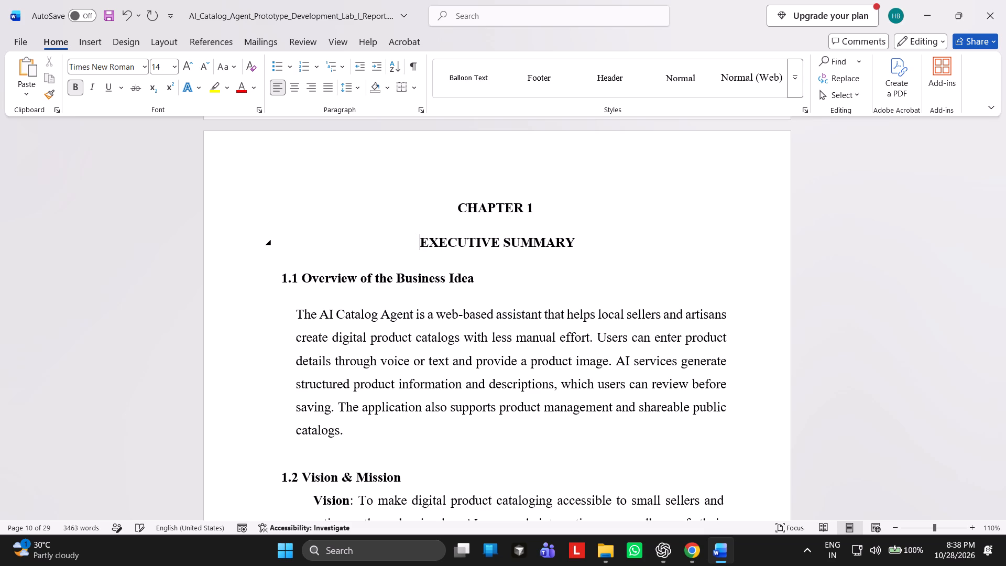
key("BackSpace")
Go back to the abstract page and select its ABSTRACT heading.
scroll(450, 273, "up", 2)
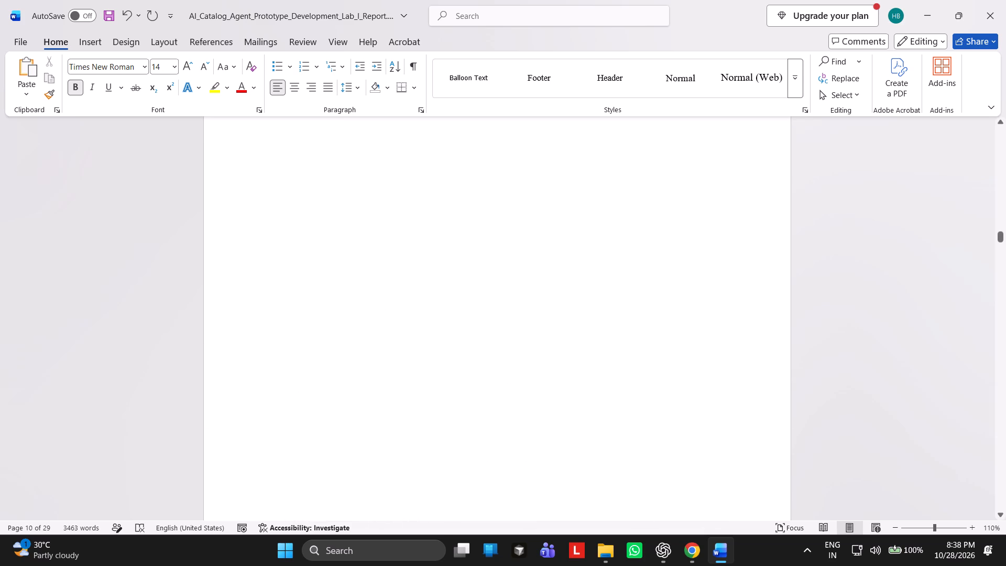
scroll(450, 273, "up", 1)
scroll(450, 273, "down", 1)
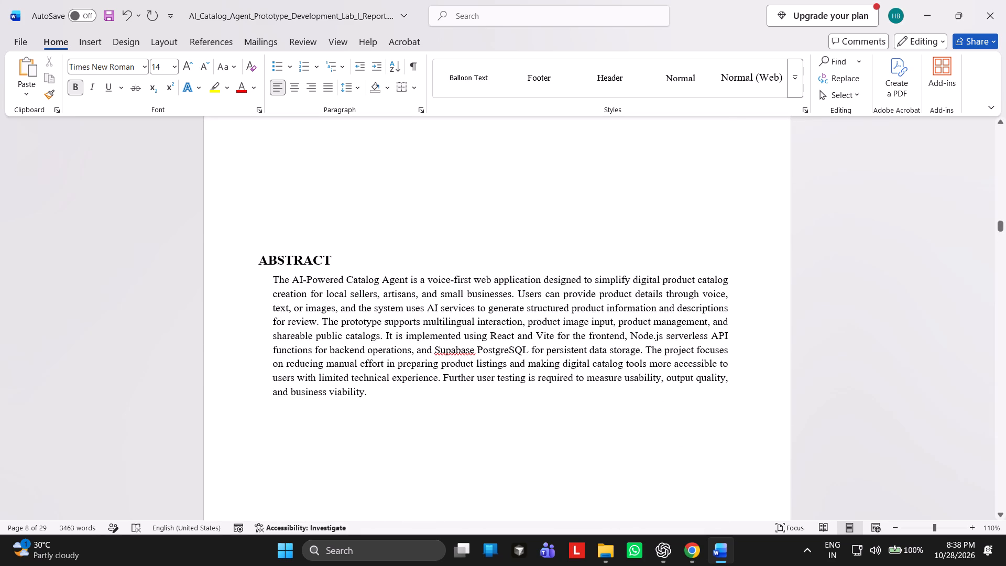
left_click_drag(336, 258, 247, 256)
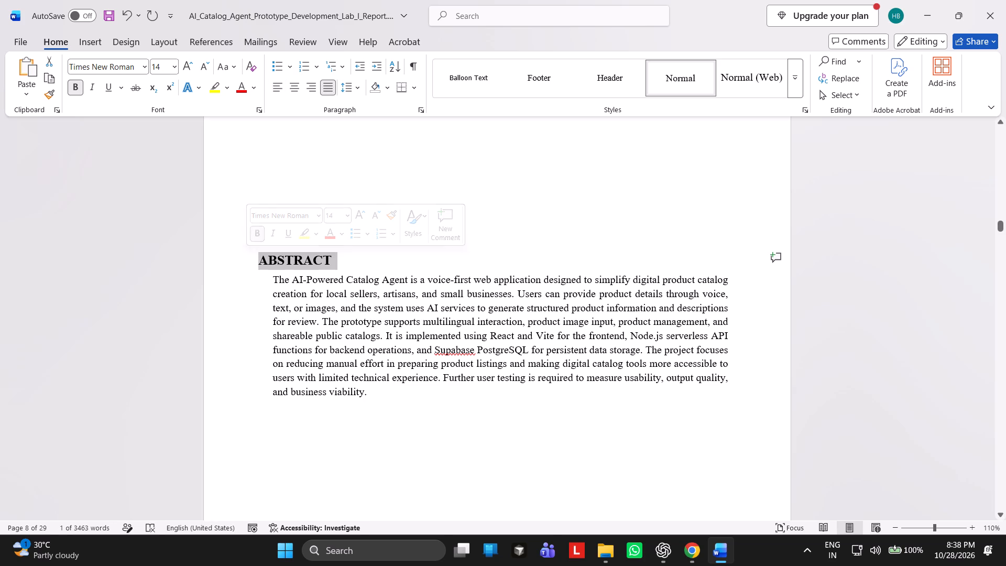
Open _SEC_Protype Design Lab-I_Report_Final.docx from the Downloads folder in File Explorer and view its Bonafide Certificate page.
left_click(607, 553)
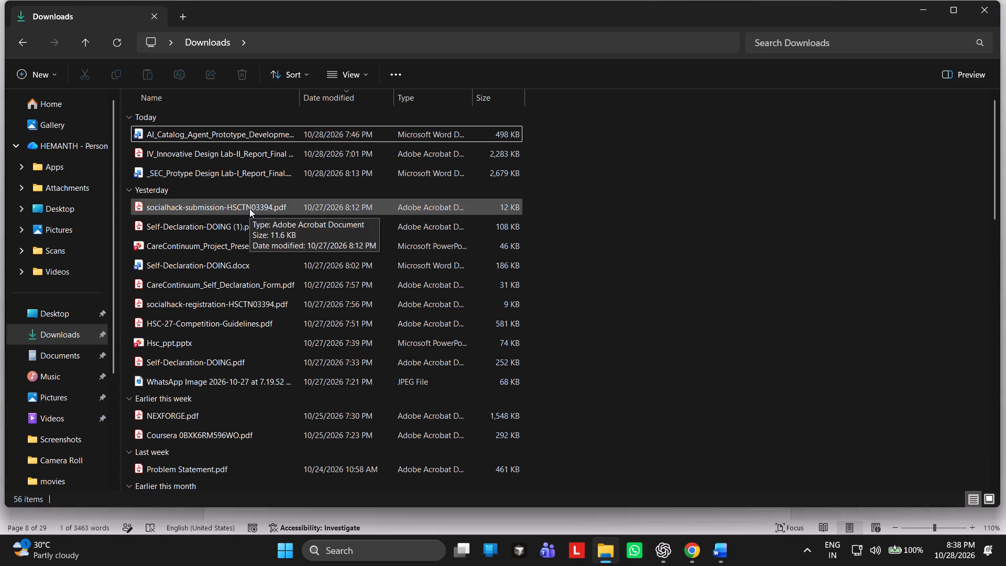
double_click(245, 173)
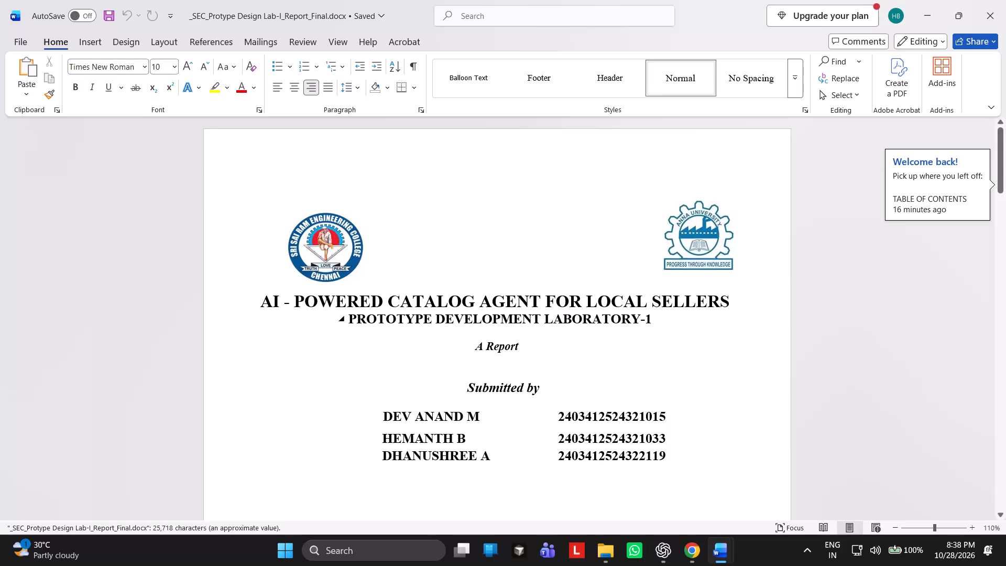
scroll(434, 313, "down", 4)
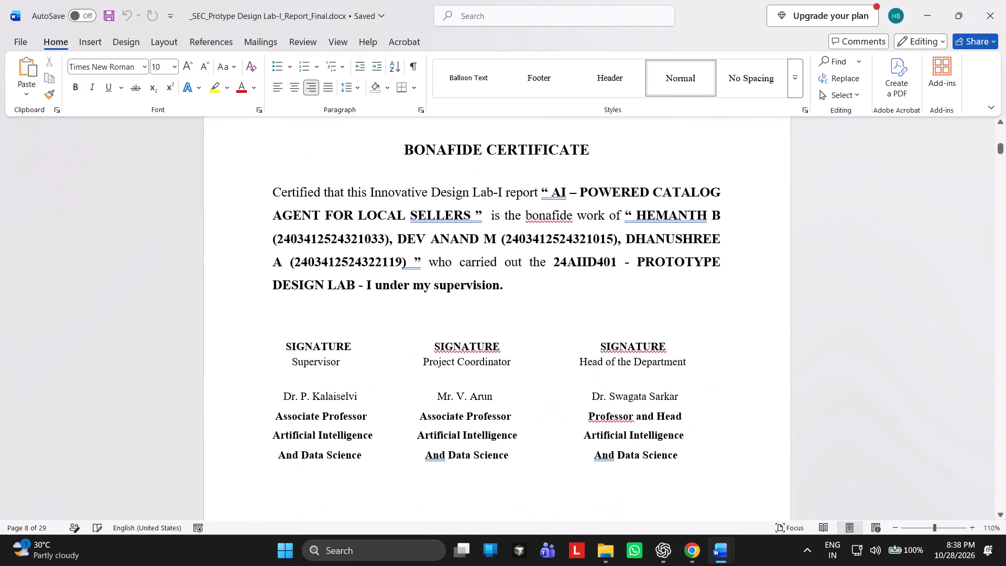
scroll(434, 313, "down", 1)
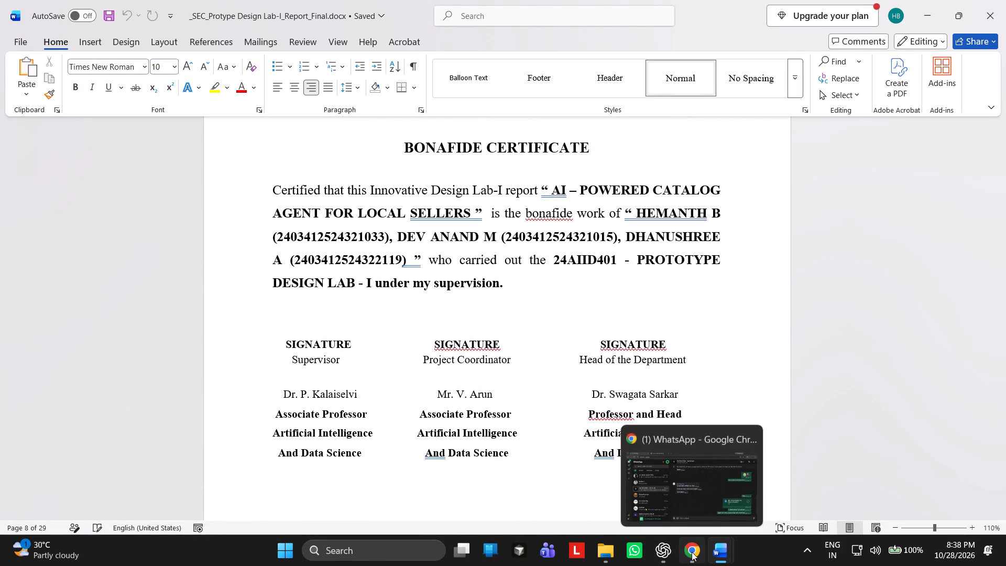